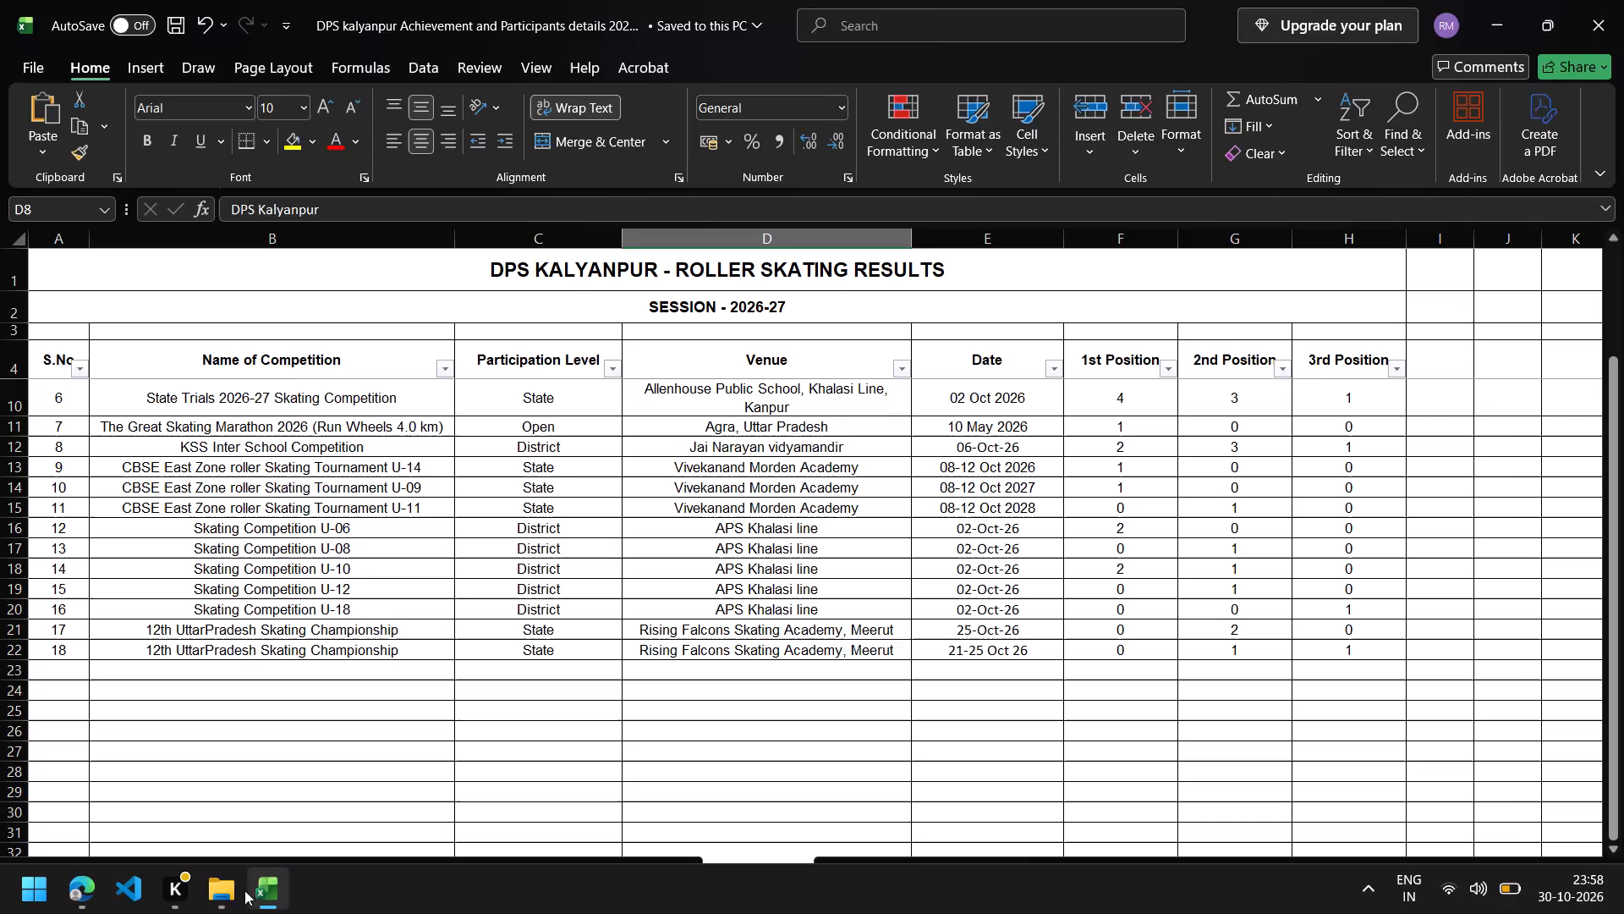
# Open the workbook "Sports point Table of Participation and Achievement" from the Downloads folder.
pyautogui.click(224, 893)
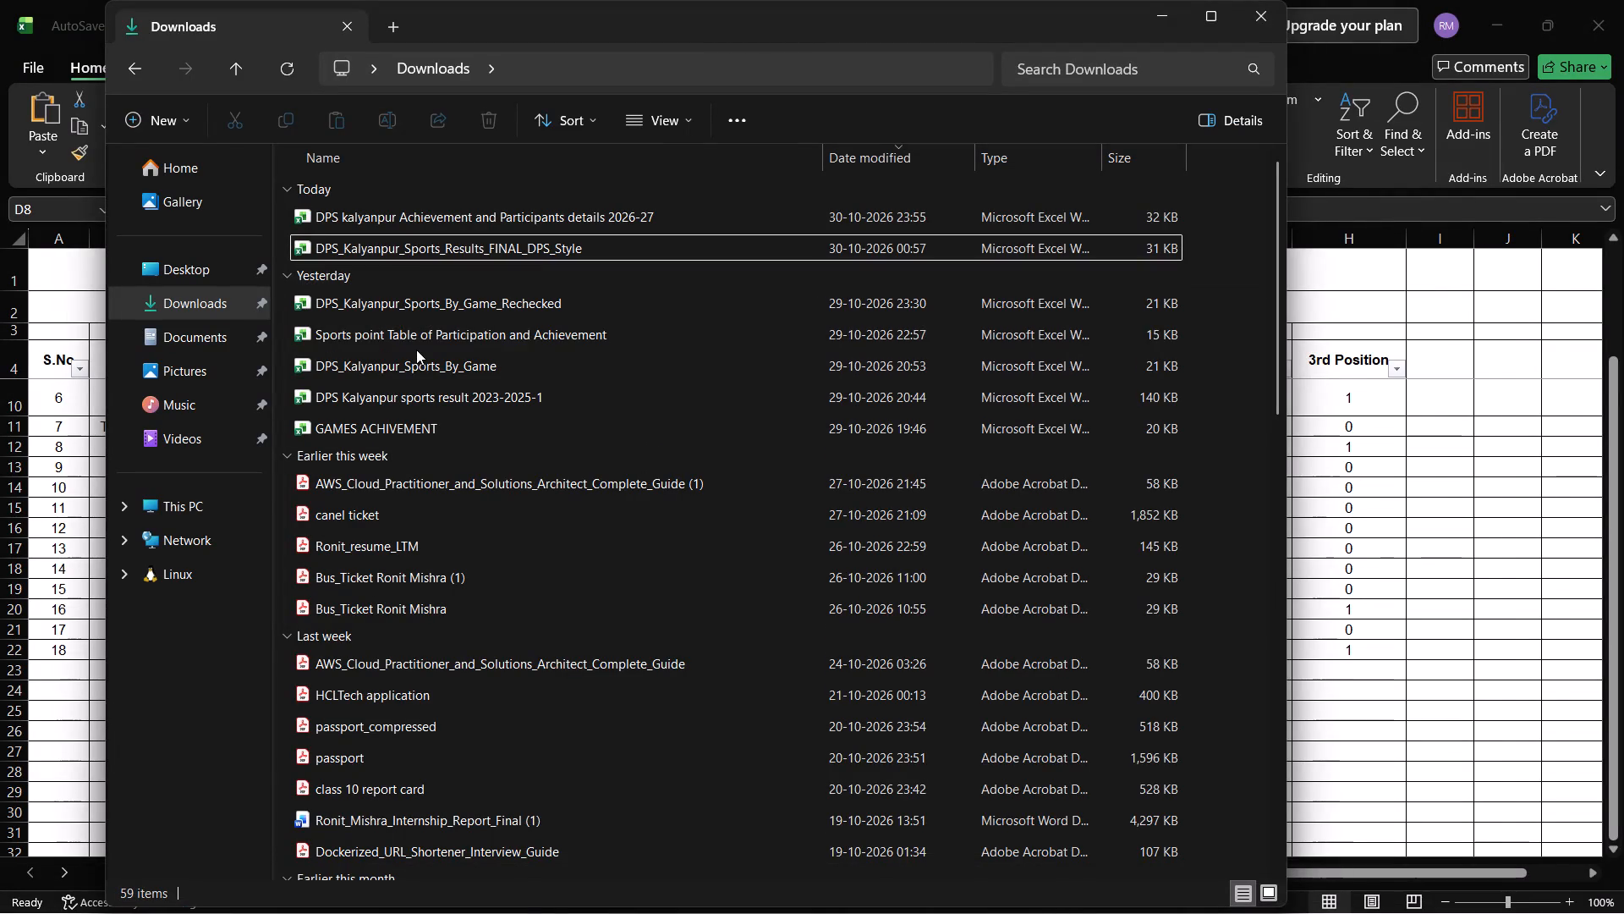
pyautogui.doubleClick(420, 342)
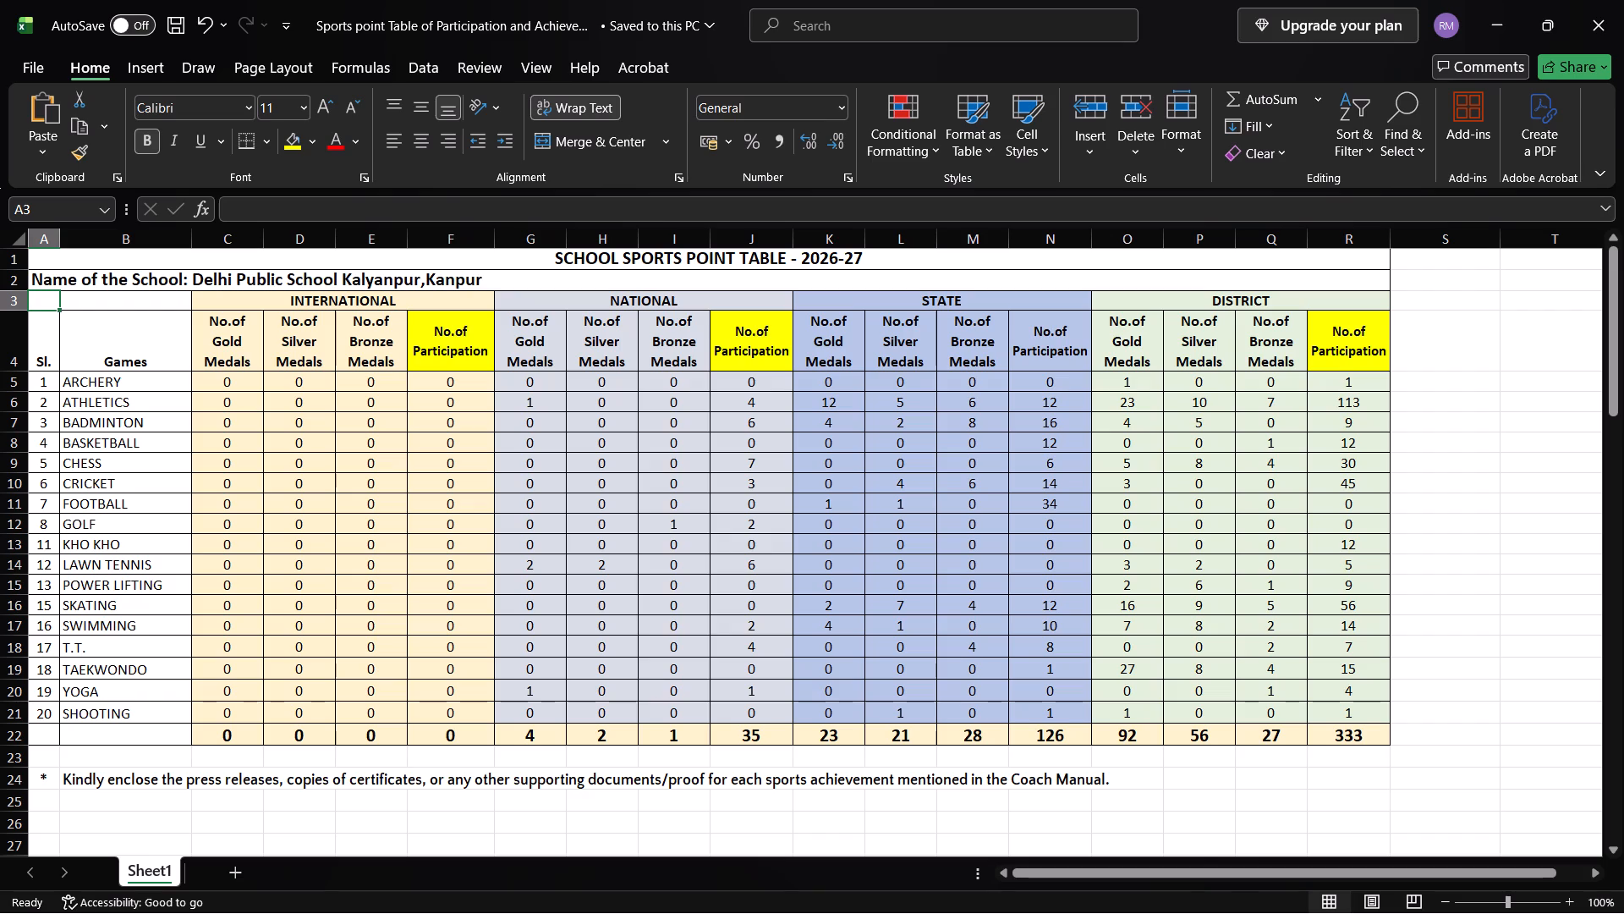
# Set the number of State bronze medals for Badminton to 5.
pyautogui.click(140, 427)
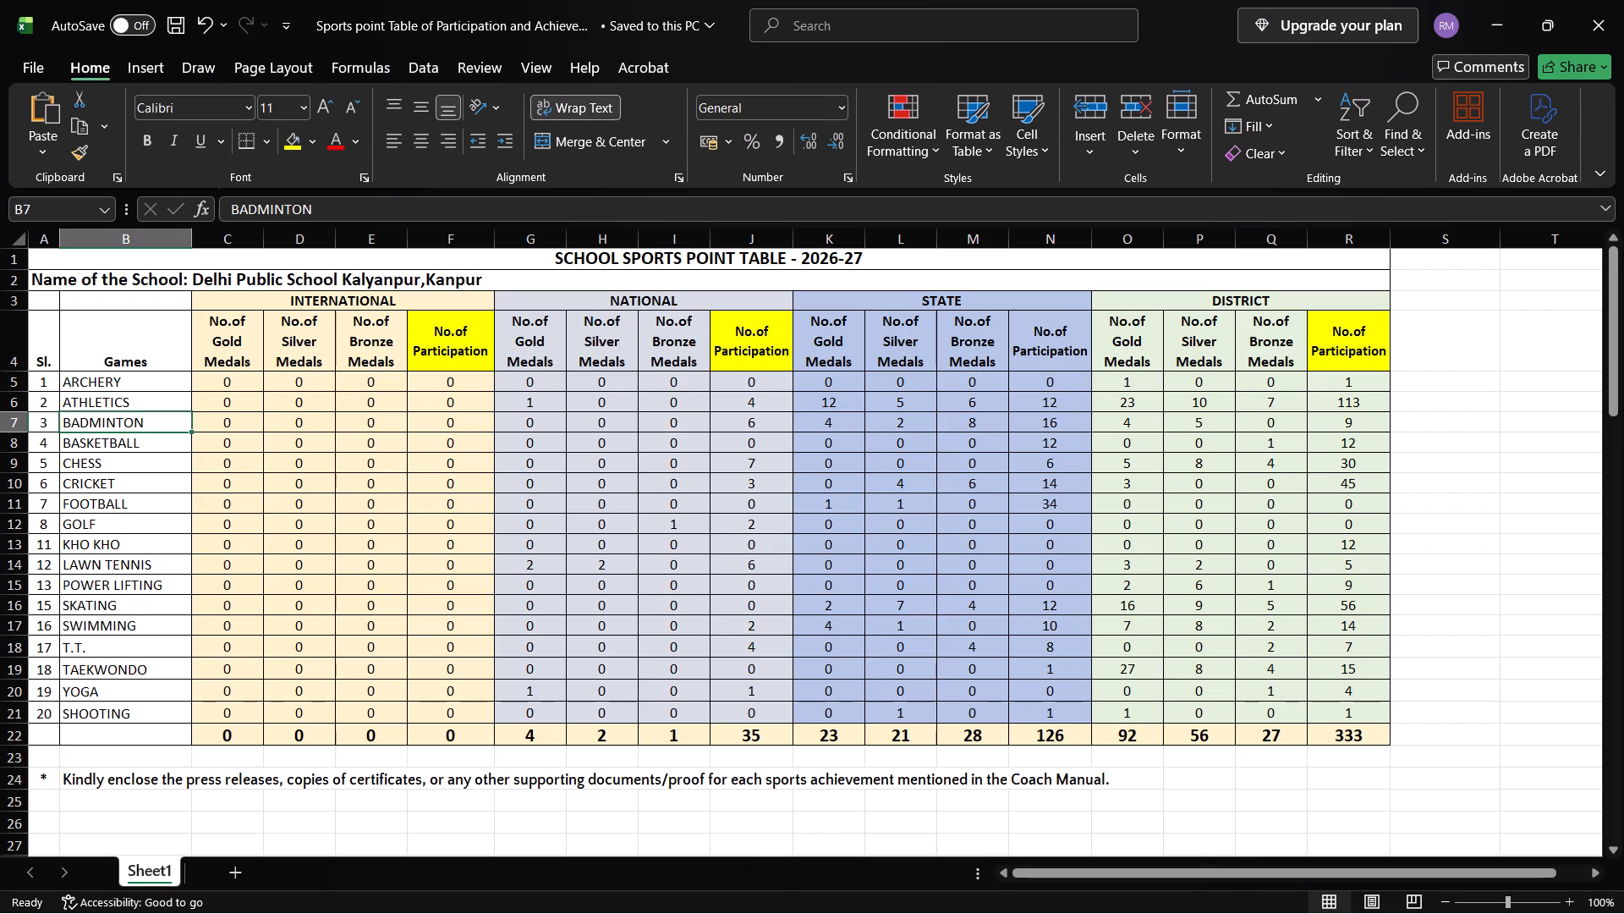
pyautogui.press('Right')
pyautogui.press('Right')
pyautogui.press('Right')
pyautogui.press('Right')
pyautogui.press('Right')
pyautogui.press('Right')
pyautogui.press('Right')
pyautogui.press('Right')
pyautogui.press('Right')
pyautogui.press('Right')
pyautogui.press('Right')
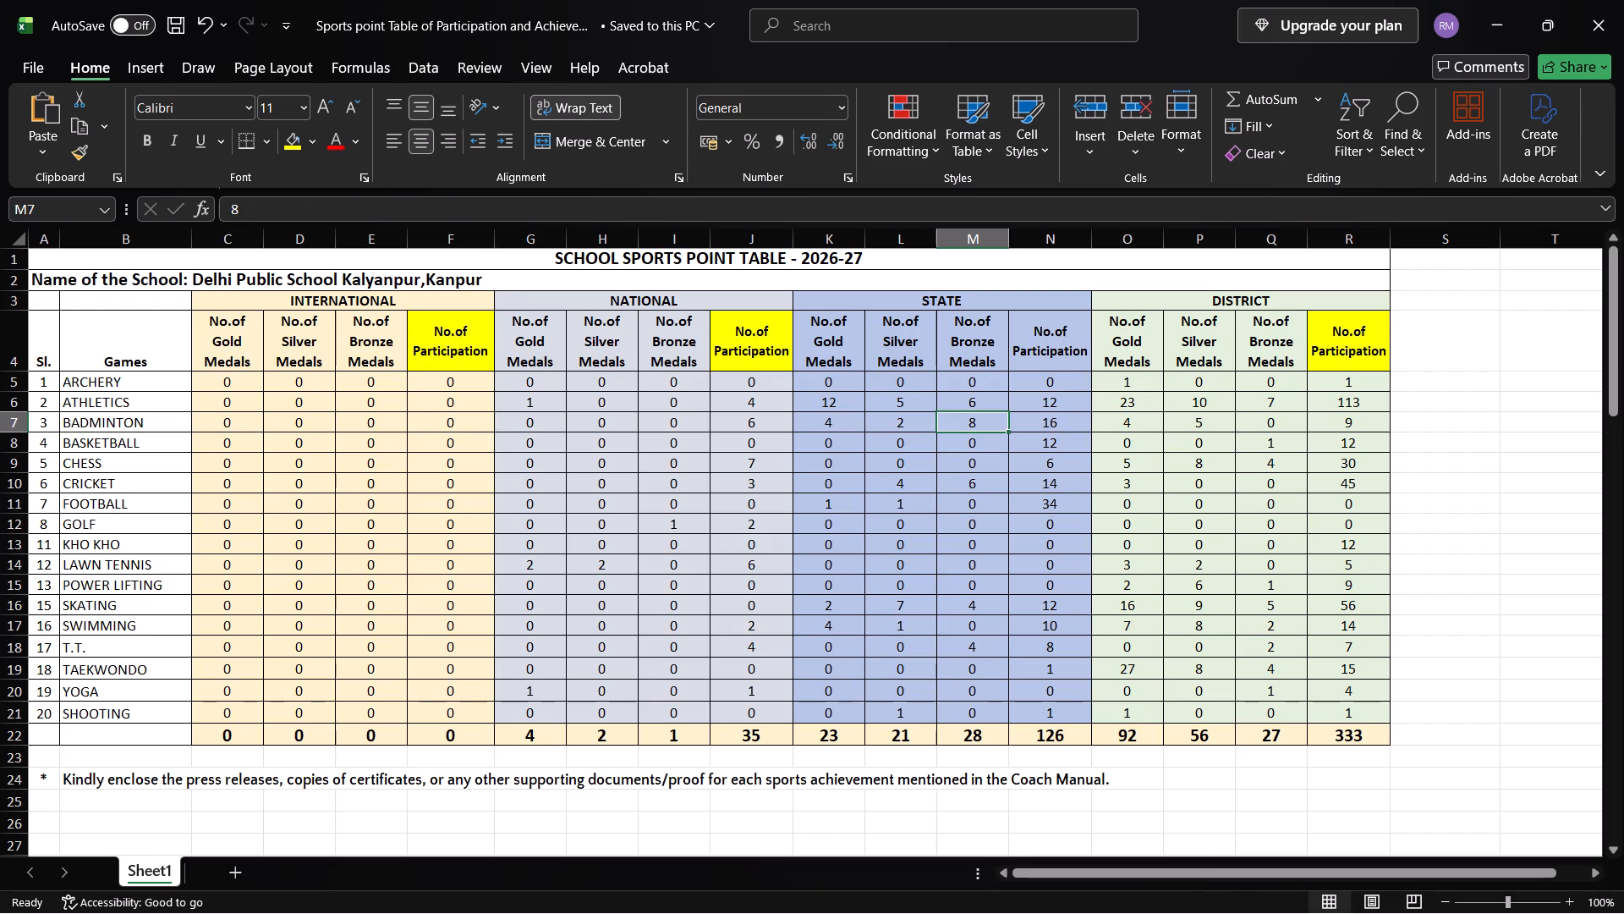
pyautogui.press('BackSpace')
pyautogui.press('5')
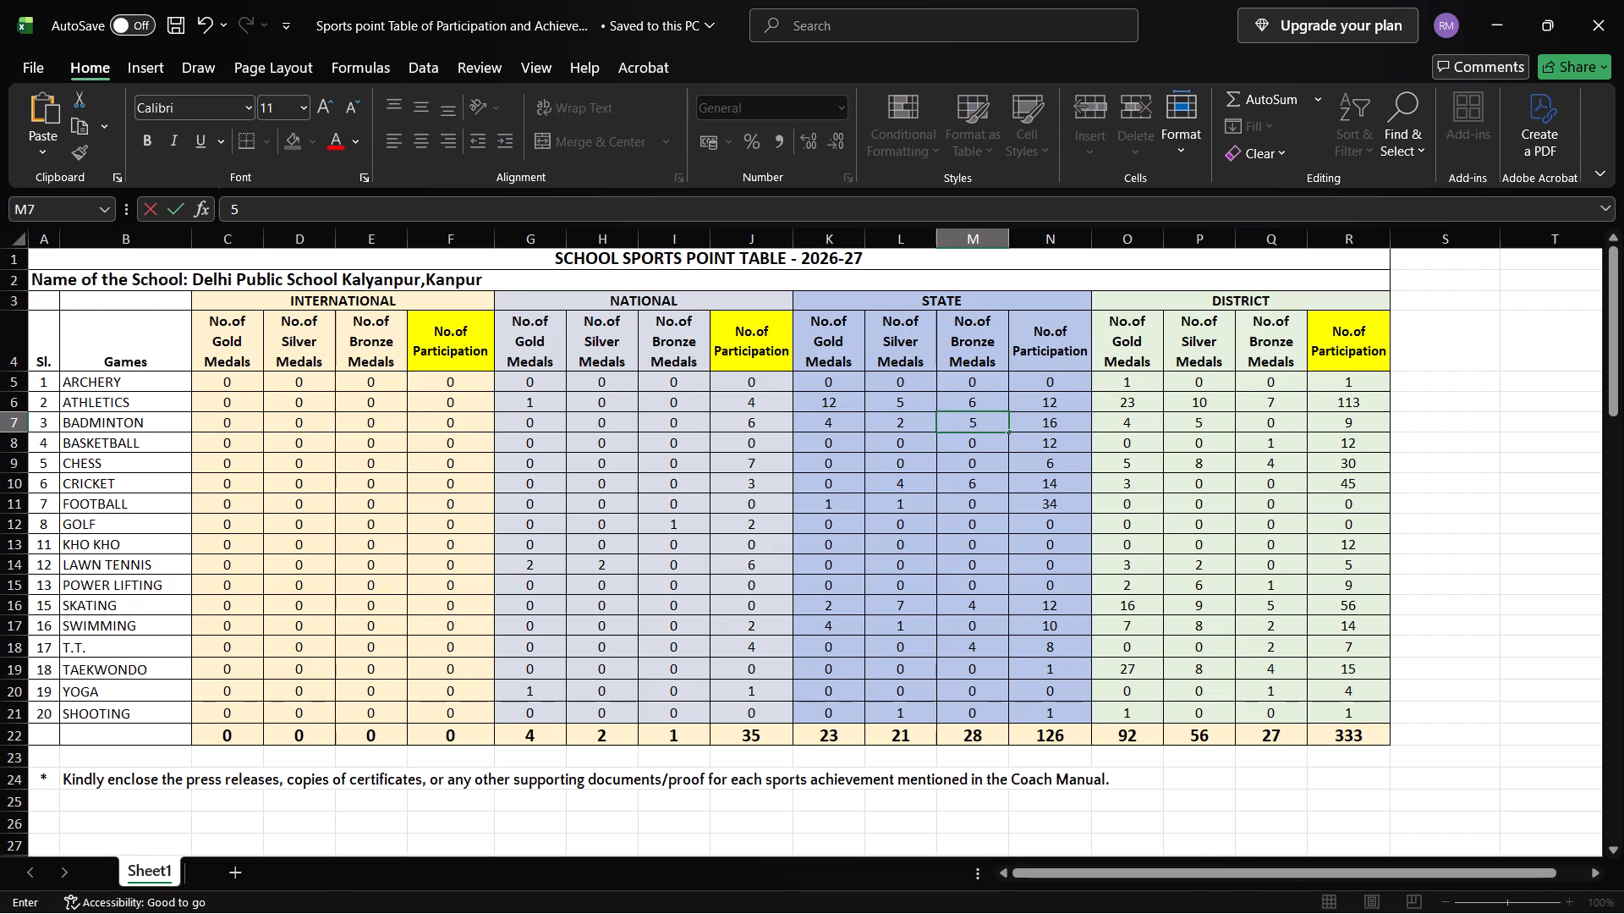
pyautogui.press('Right')
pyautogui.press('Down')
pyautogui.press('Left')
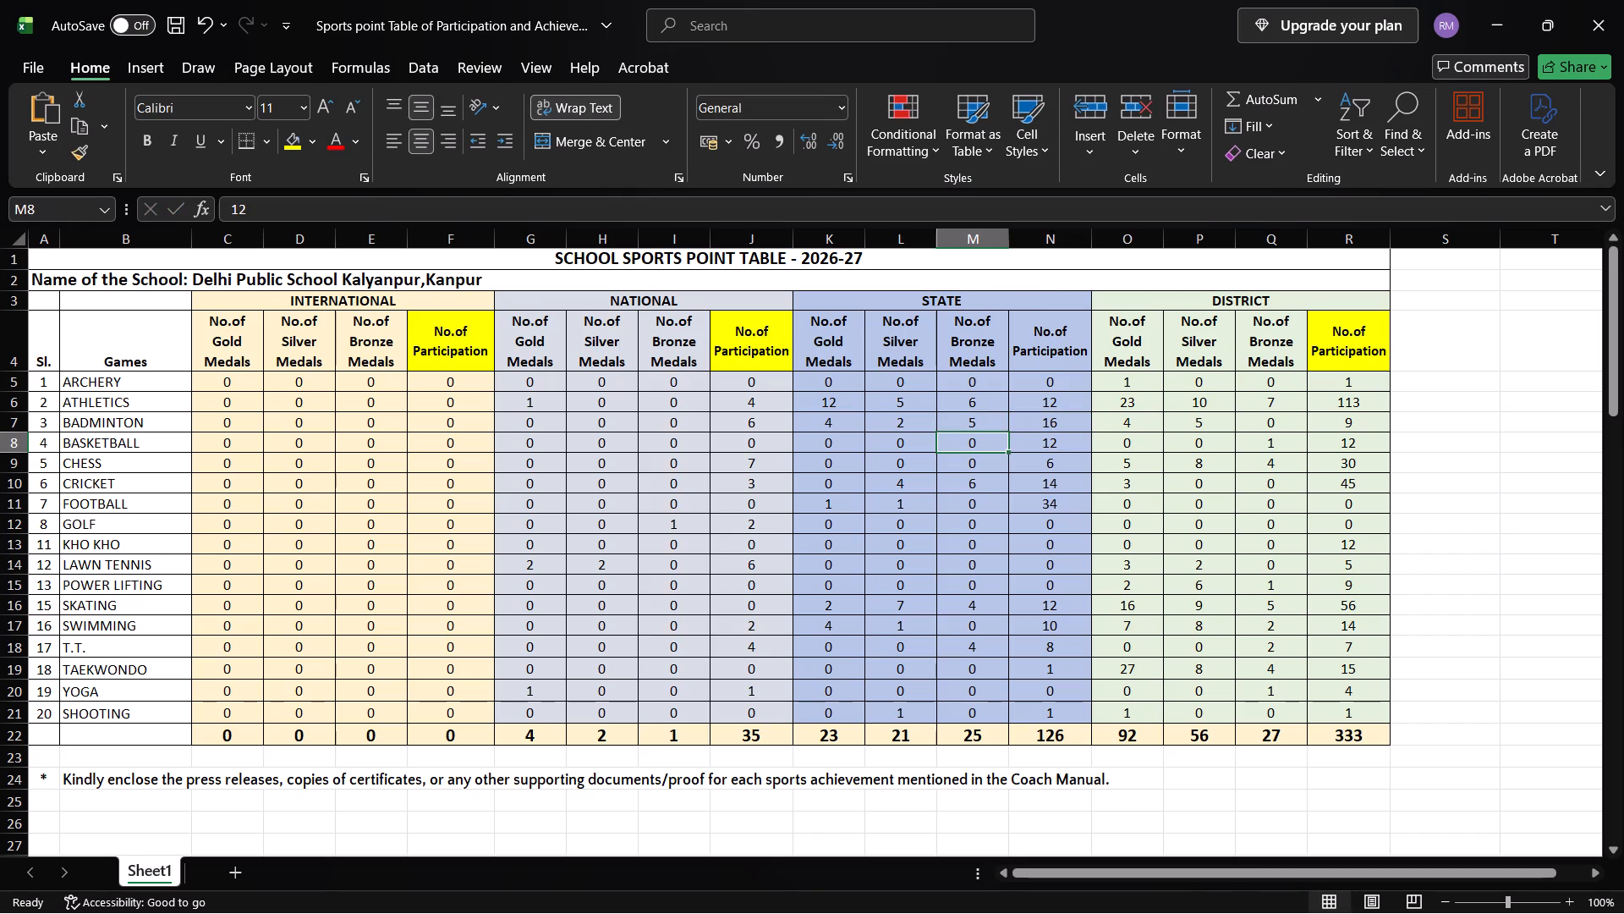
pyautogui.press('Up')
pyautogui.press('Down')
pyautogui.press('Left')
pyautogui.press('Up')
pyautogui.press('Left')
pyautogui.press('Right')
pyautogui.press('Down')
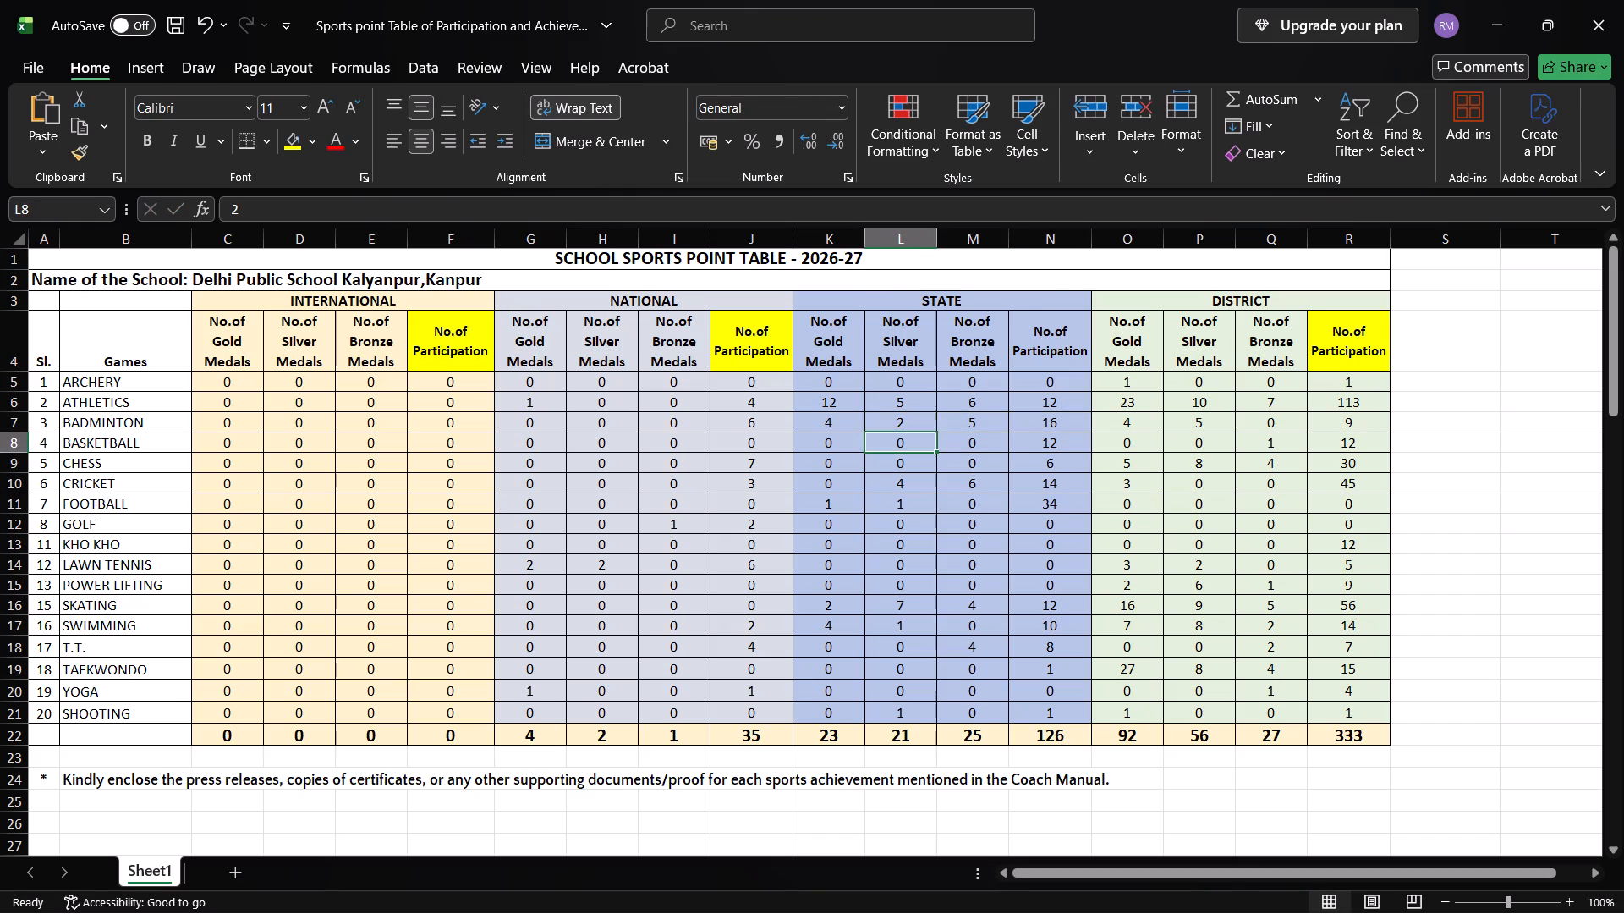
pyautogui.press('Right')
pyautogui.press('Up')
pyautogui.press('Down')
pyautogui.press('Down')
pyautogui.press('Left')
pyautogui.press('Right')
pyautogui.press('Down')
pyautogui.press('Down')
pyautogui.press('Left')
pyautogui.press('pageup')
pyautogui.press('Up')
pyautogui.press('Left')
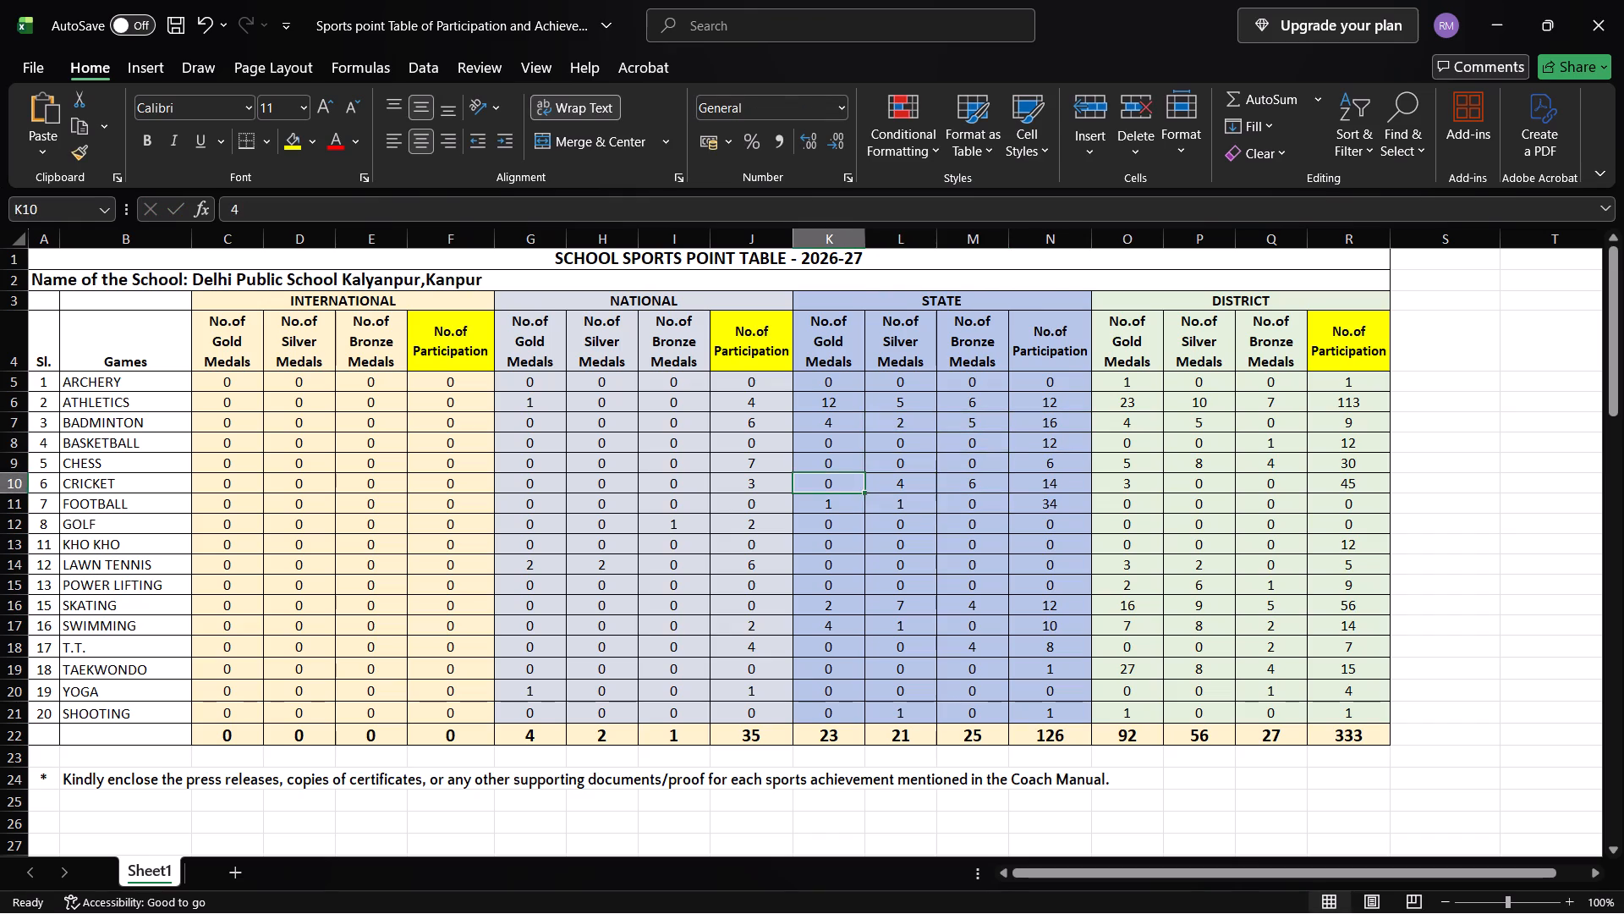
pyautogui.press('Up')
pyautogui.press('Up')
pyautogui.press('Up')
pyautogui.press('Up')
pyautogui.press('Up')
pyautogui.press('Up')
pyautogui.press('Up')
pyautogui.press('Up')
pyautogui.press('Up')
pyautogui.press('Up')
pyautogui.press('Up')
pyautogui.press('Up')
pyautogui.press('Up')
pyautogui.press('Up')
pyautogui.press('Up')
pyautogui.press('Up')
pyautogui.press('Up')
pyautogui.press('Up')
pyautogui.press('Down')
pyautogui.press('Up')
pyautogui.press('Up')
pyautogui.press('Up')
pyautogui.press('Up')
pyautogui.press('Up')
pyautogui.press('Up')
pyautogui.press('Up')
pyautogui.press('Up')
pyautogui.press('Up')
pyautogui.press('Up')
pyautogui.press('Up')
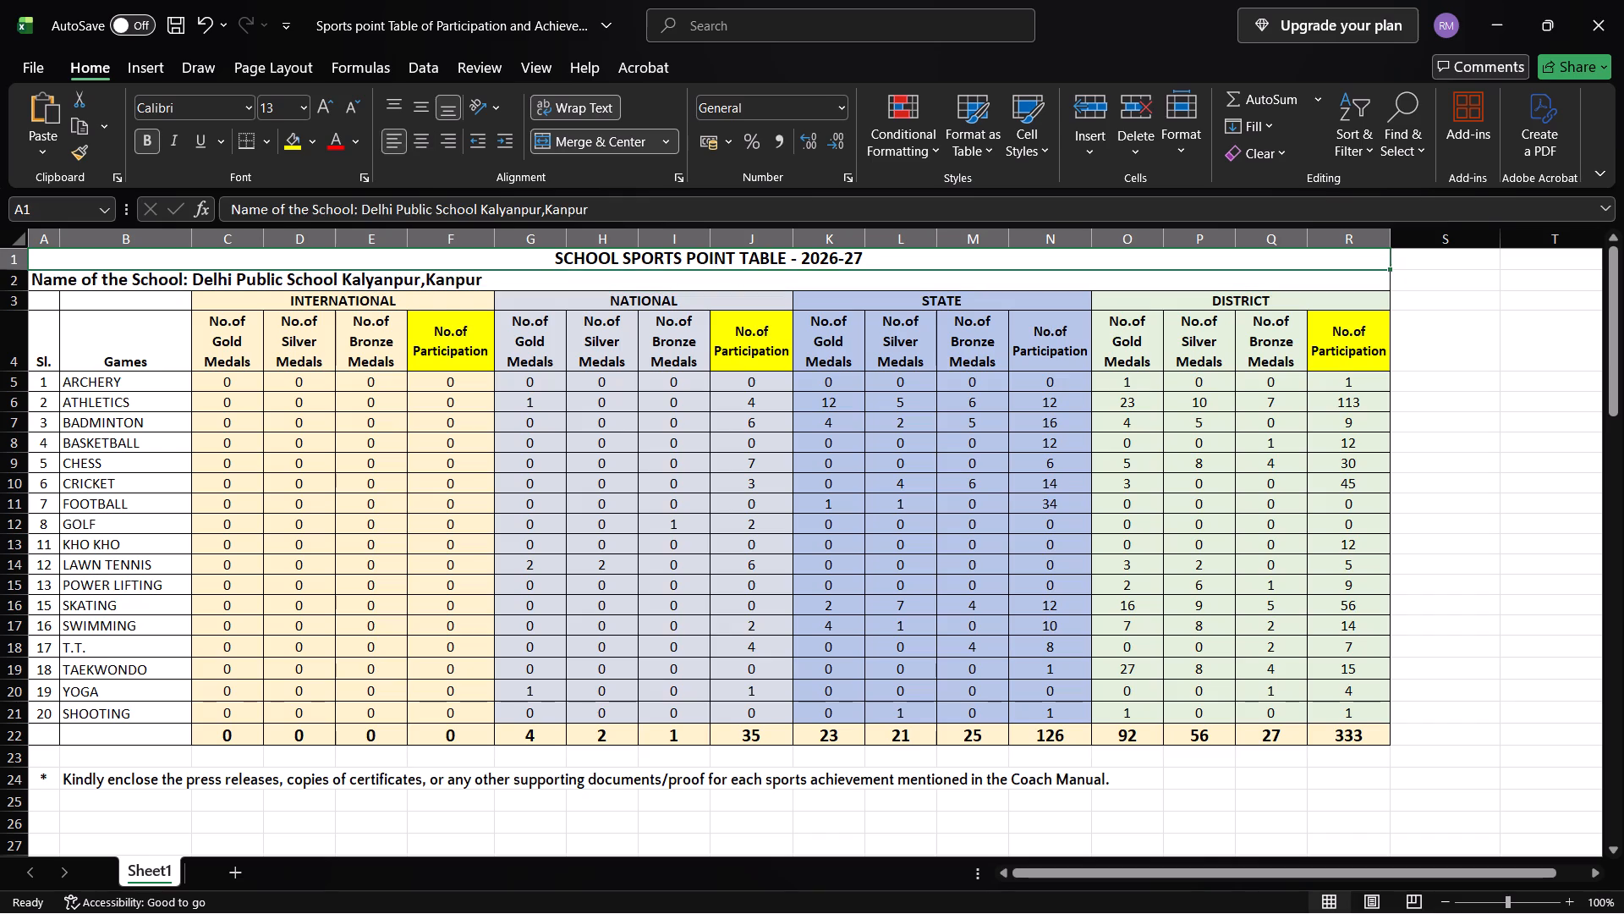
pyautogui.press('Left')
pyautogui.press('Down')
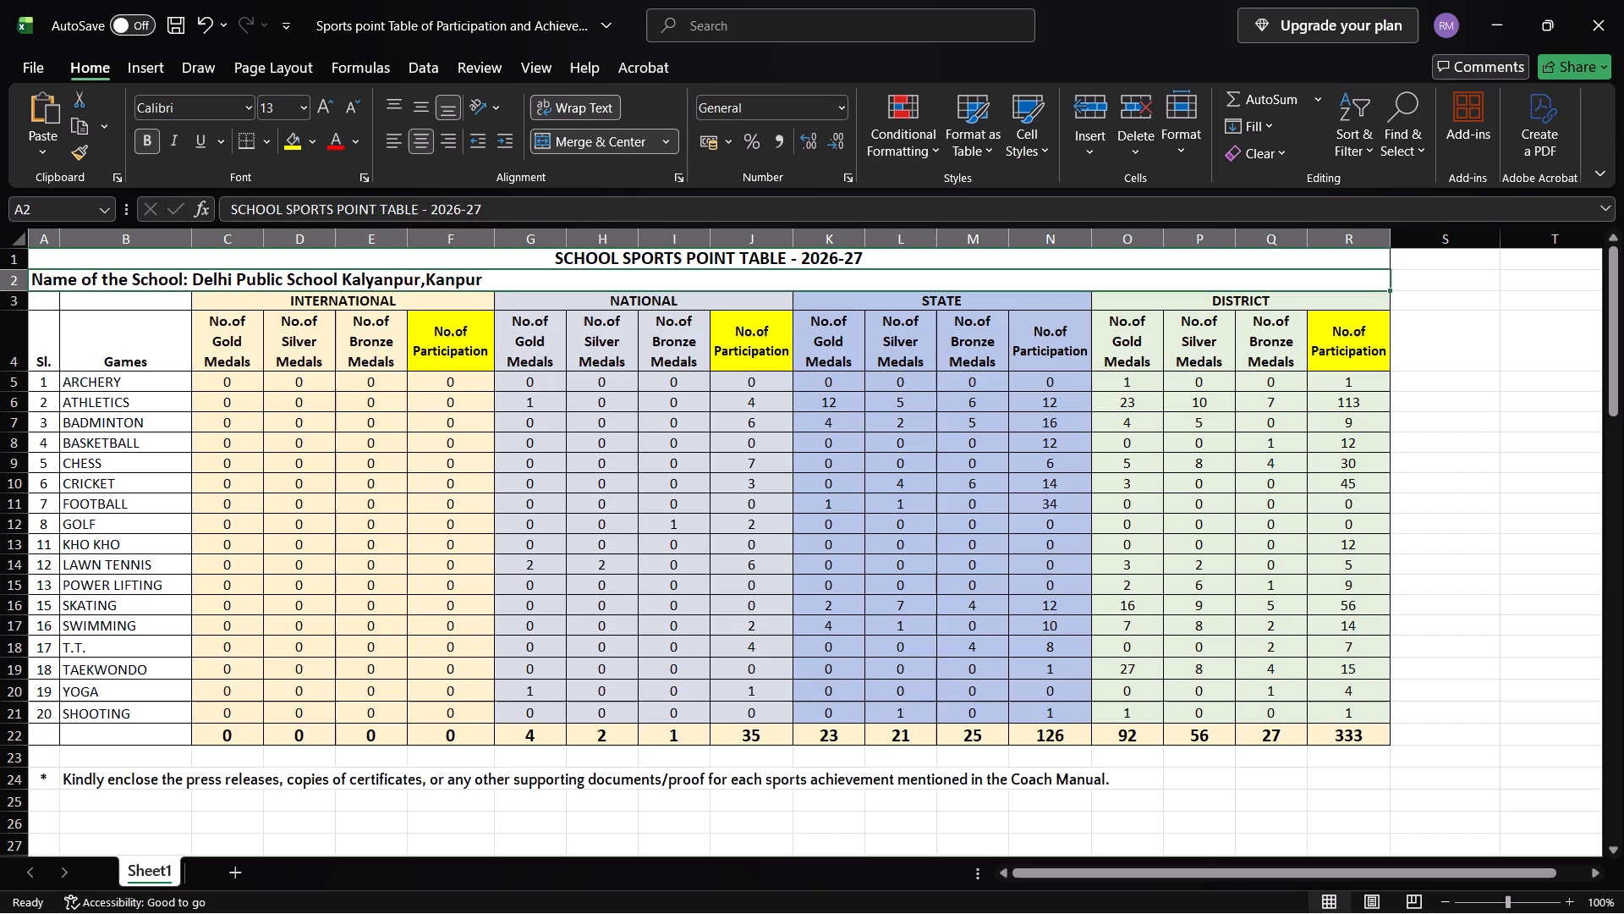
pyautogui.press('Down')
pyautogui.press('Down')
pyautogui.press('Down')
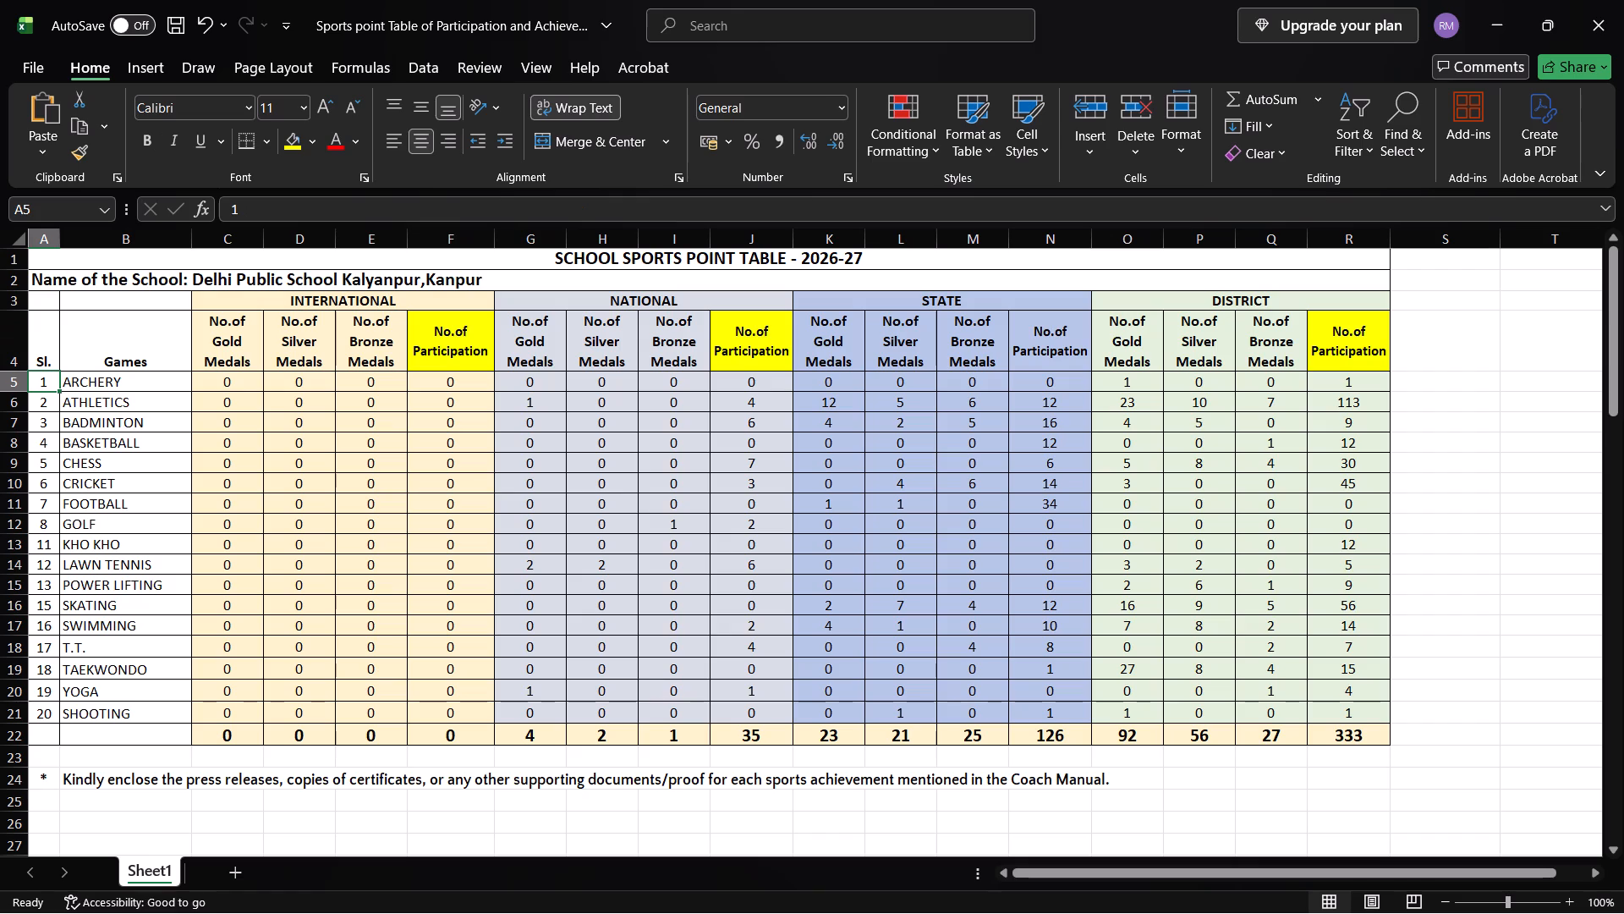
# Save the sports point table workbook.
pyautogui.hotkey('ctrl', 's')
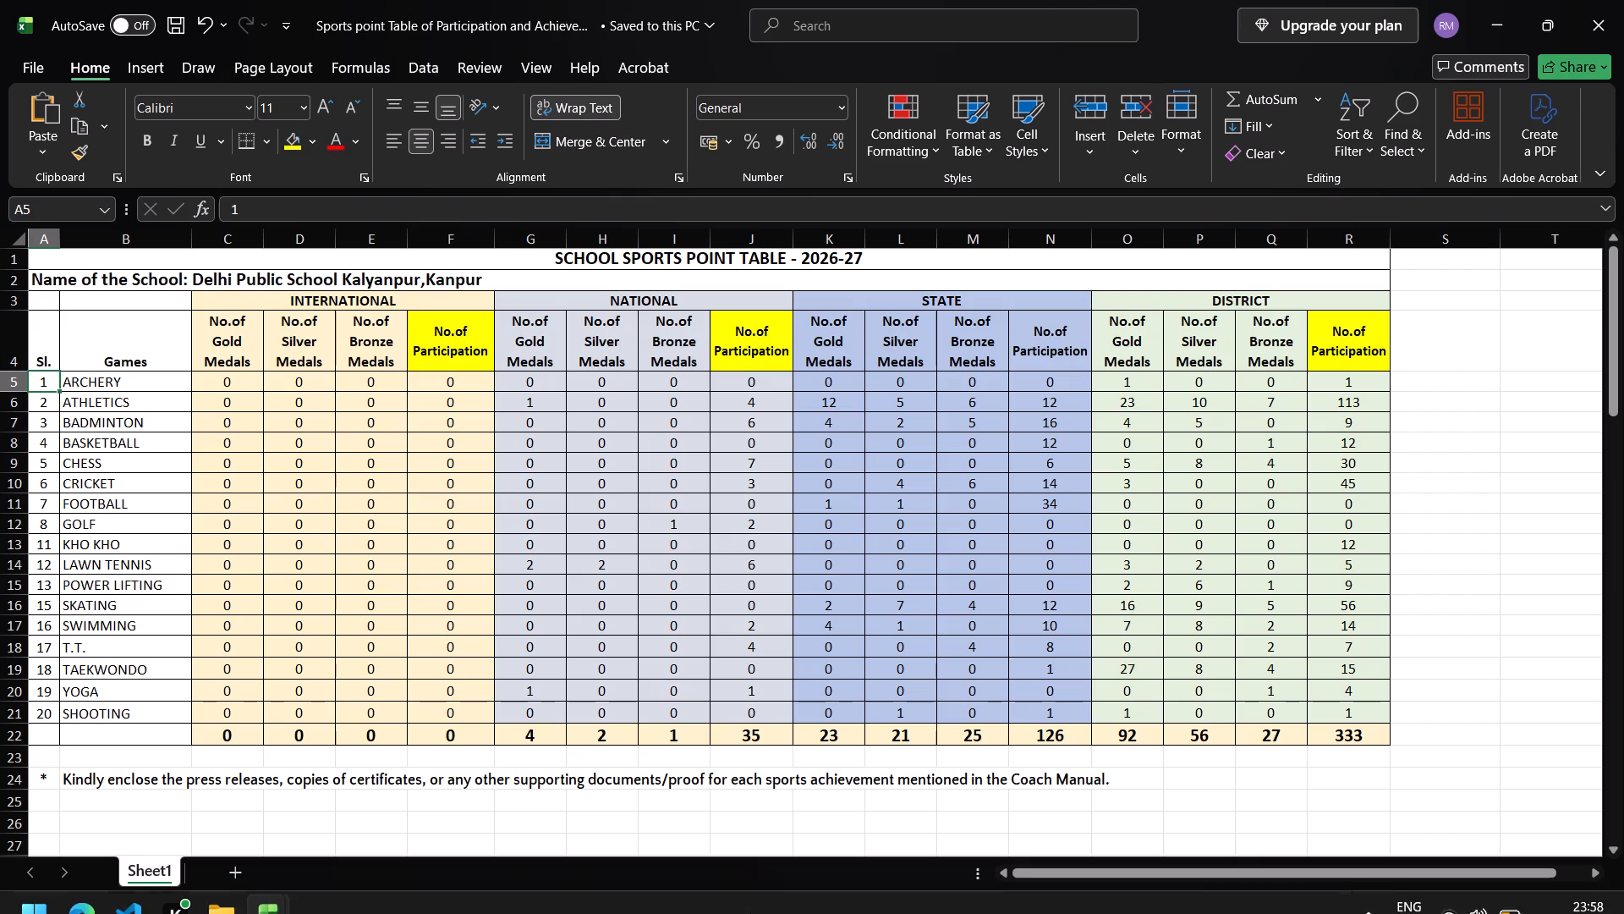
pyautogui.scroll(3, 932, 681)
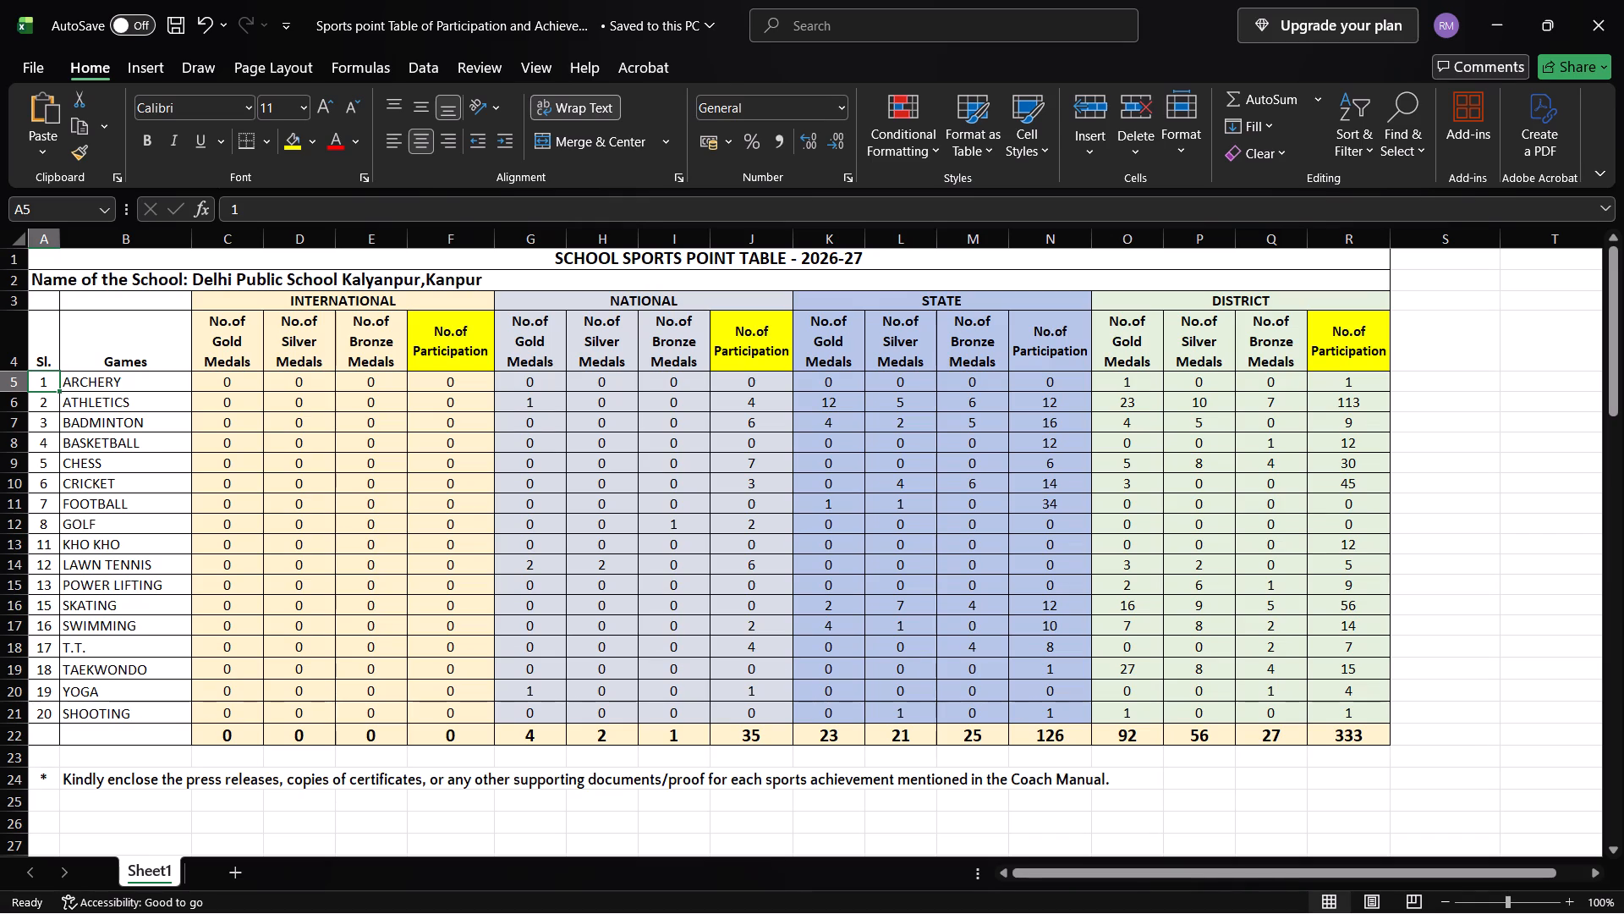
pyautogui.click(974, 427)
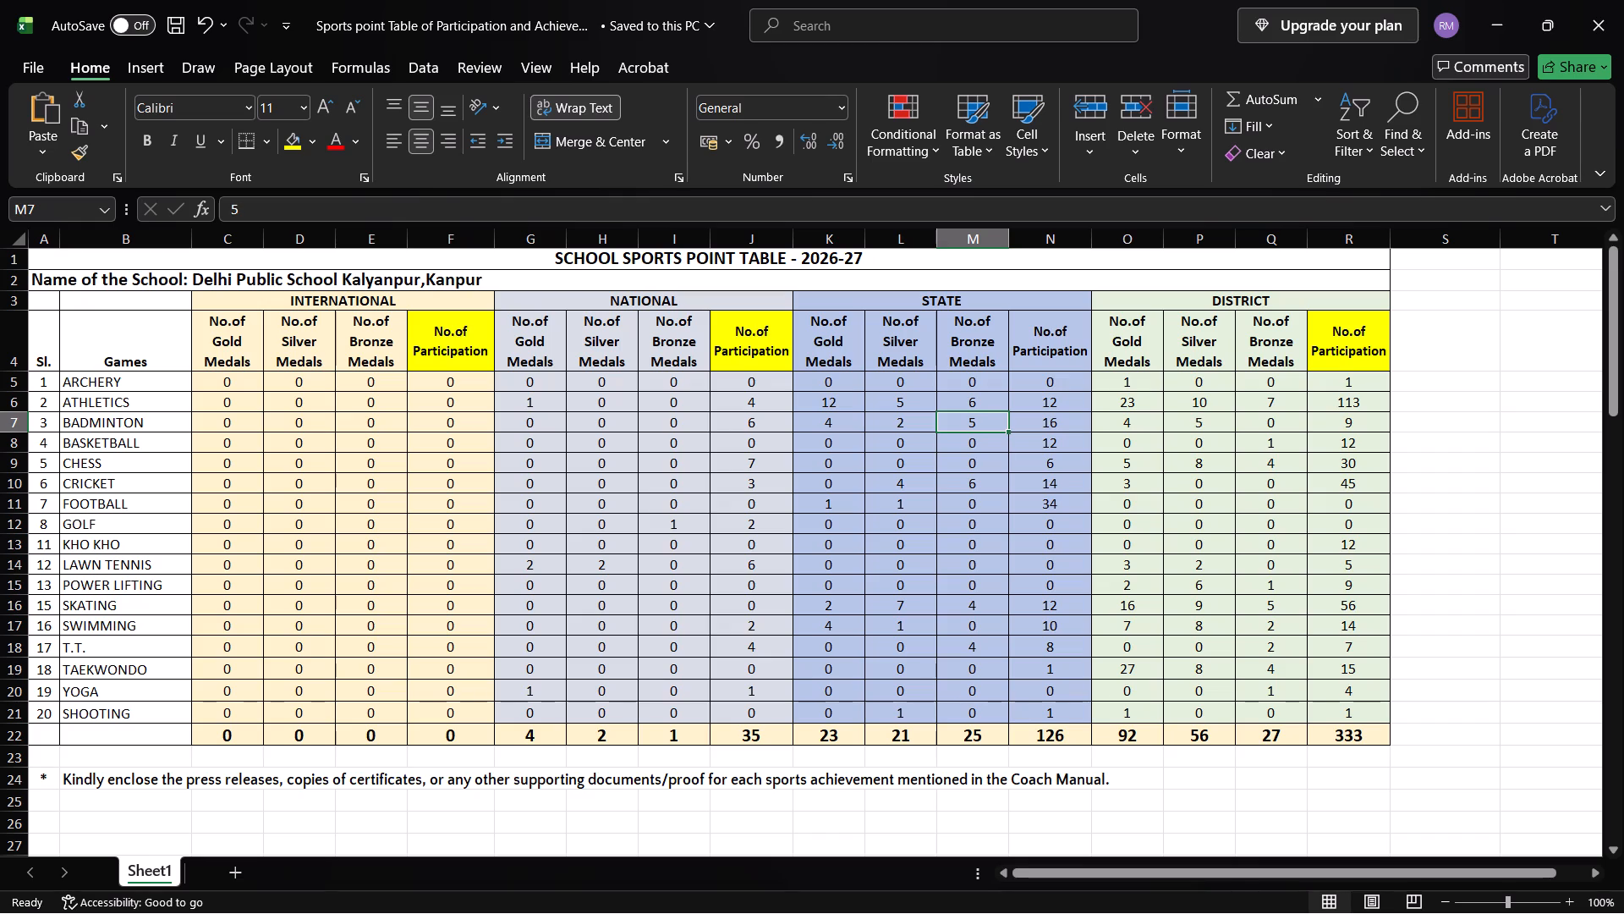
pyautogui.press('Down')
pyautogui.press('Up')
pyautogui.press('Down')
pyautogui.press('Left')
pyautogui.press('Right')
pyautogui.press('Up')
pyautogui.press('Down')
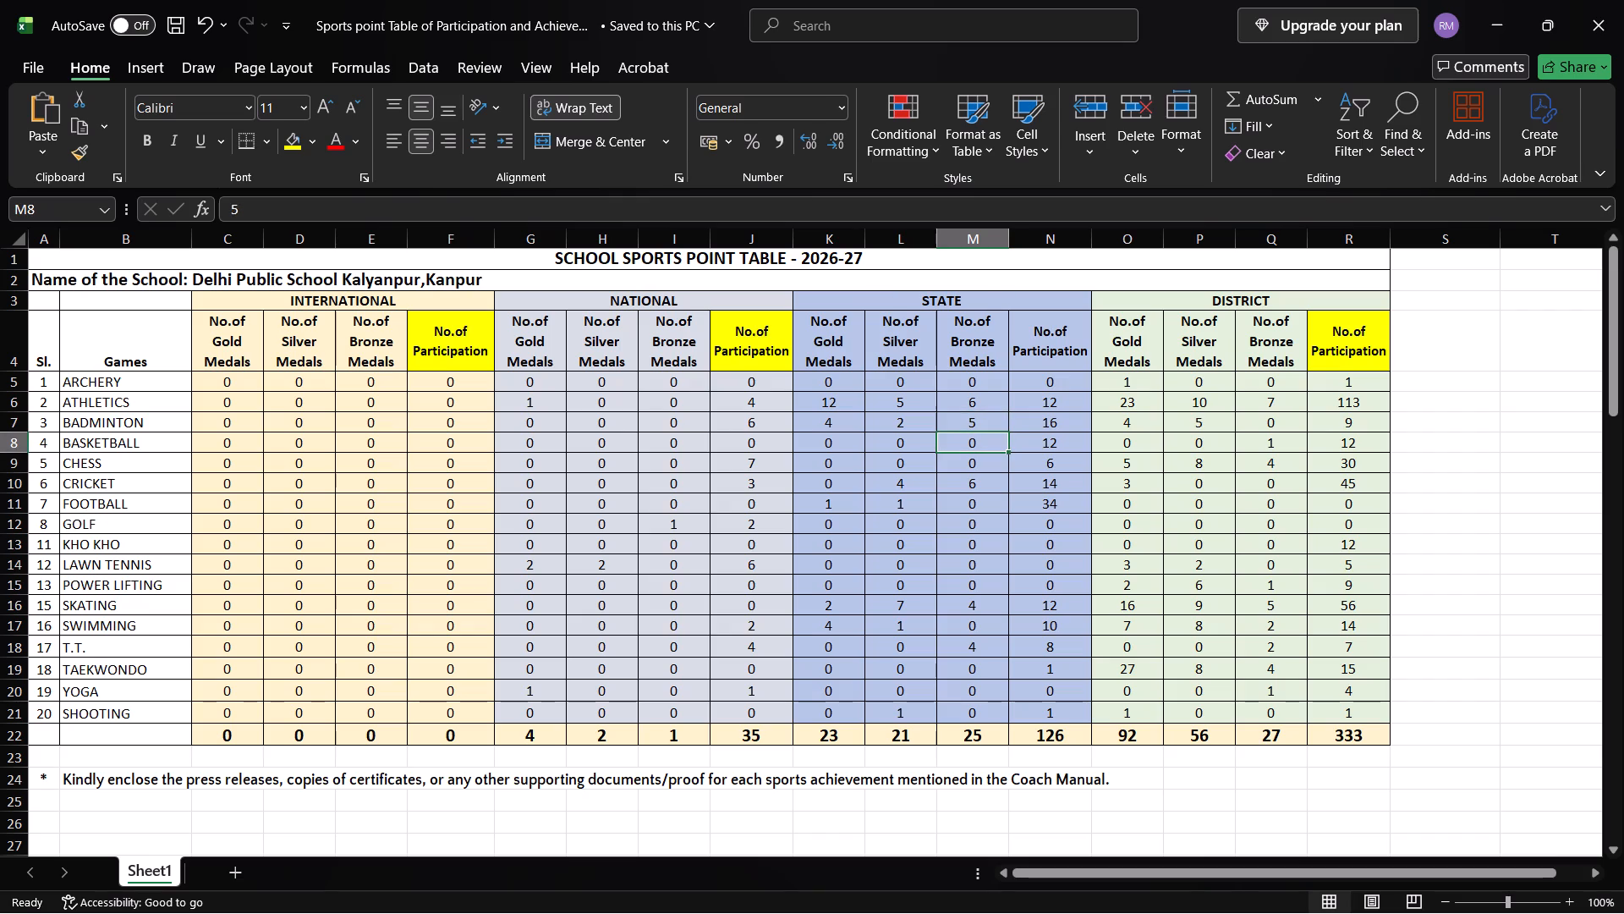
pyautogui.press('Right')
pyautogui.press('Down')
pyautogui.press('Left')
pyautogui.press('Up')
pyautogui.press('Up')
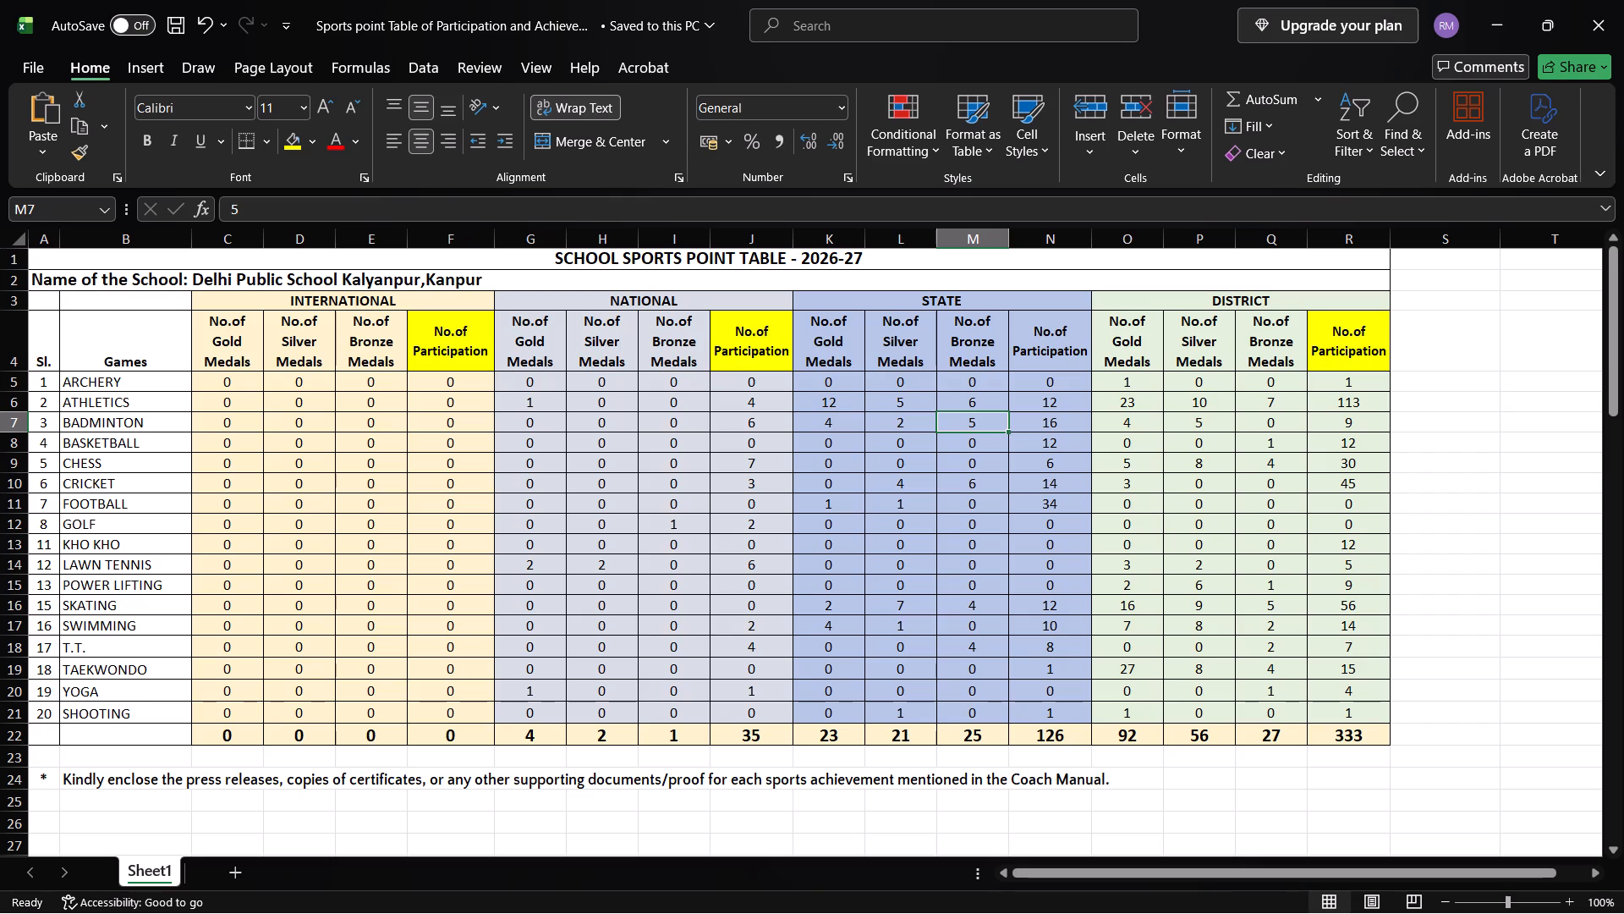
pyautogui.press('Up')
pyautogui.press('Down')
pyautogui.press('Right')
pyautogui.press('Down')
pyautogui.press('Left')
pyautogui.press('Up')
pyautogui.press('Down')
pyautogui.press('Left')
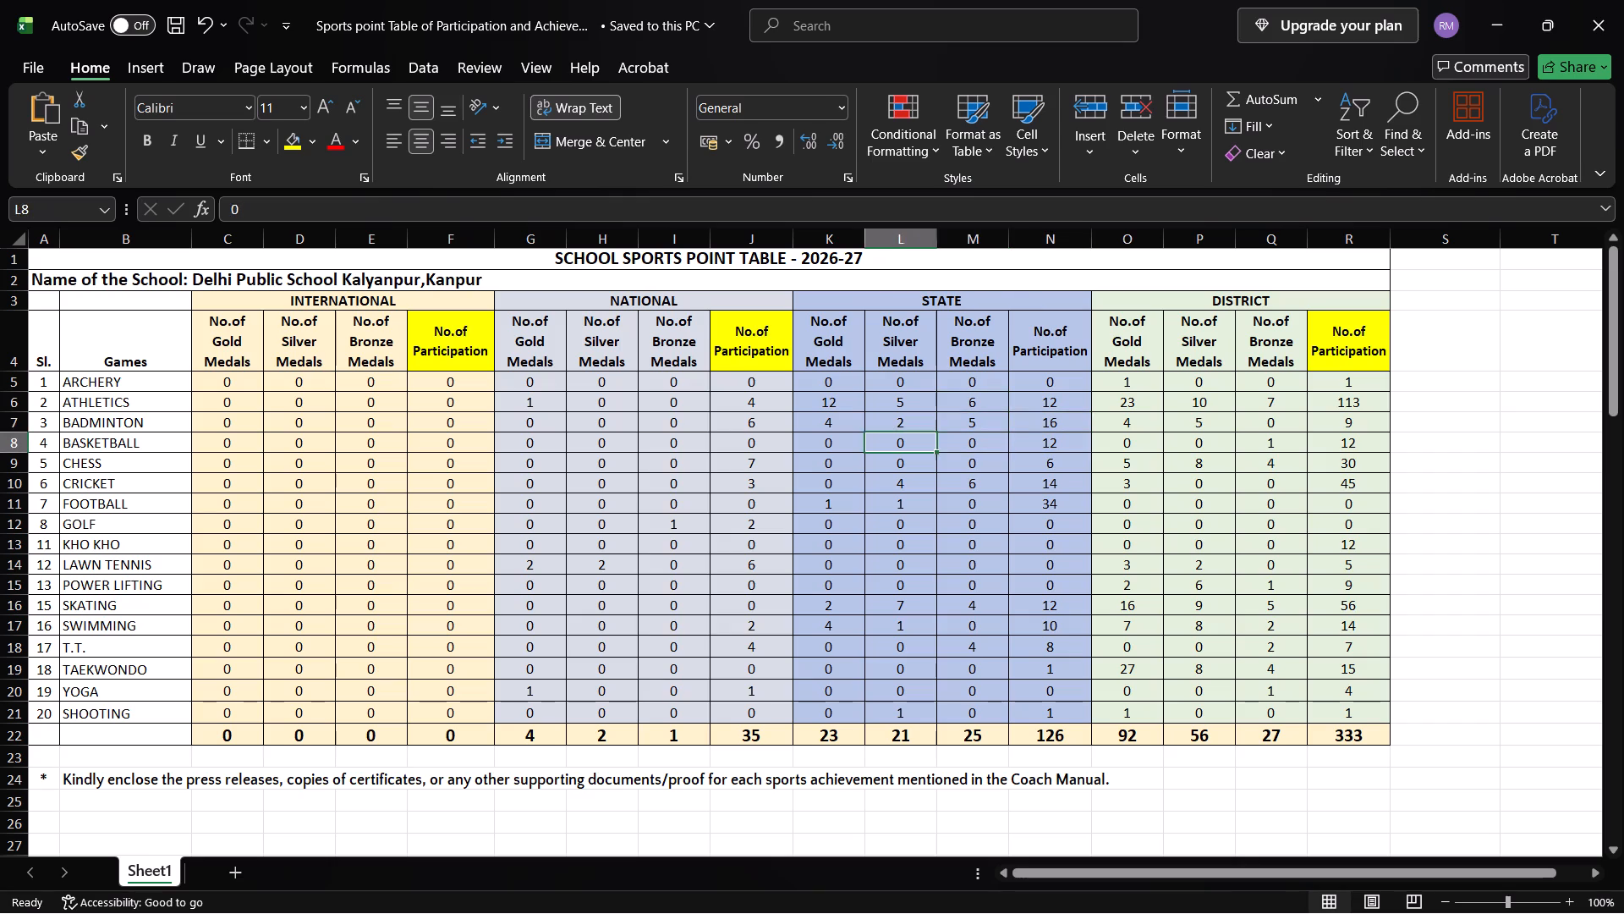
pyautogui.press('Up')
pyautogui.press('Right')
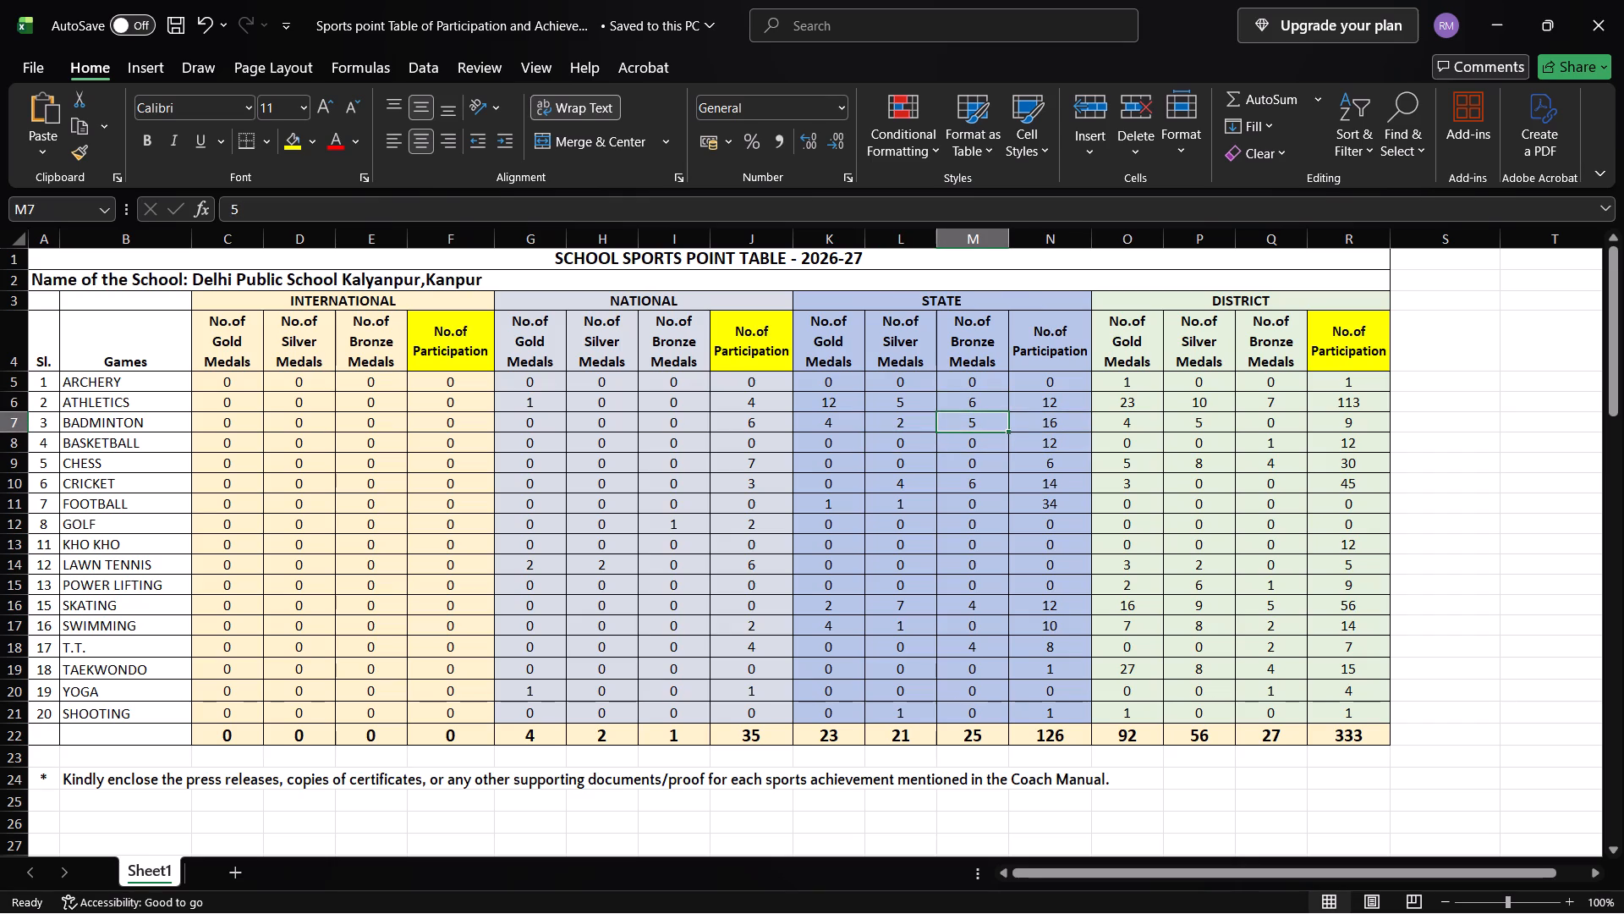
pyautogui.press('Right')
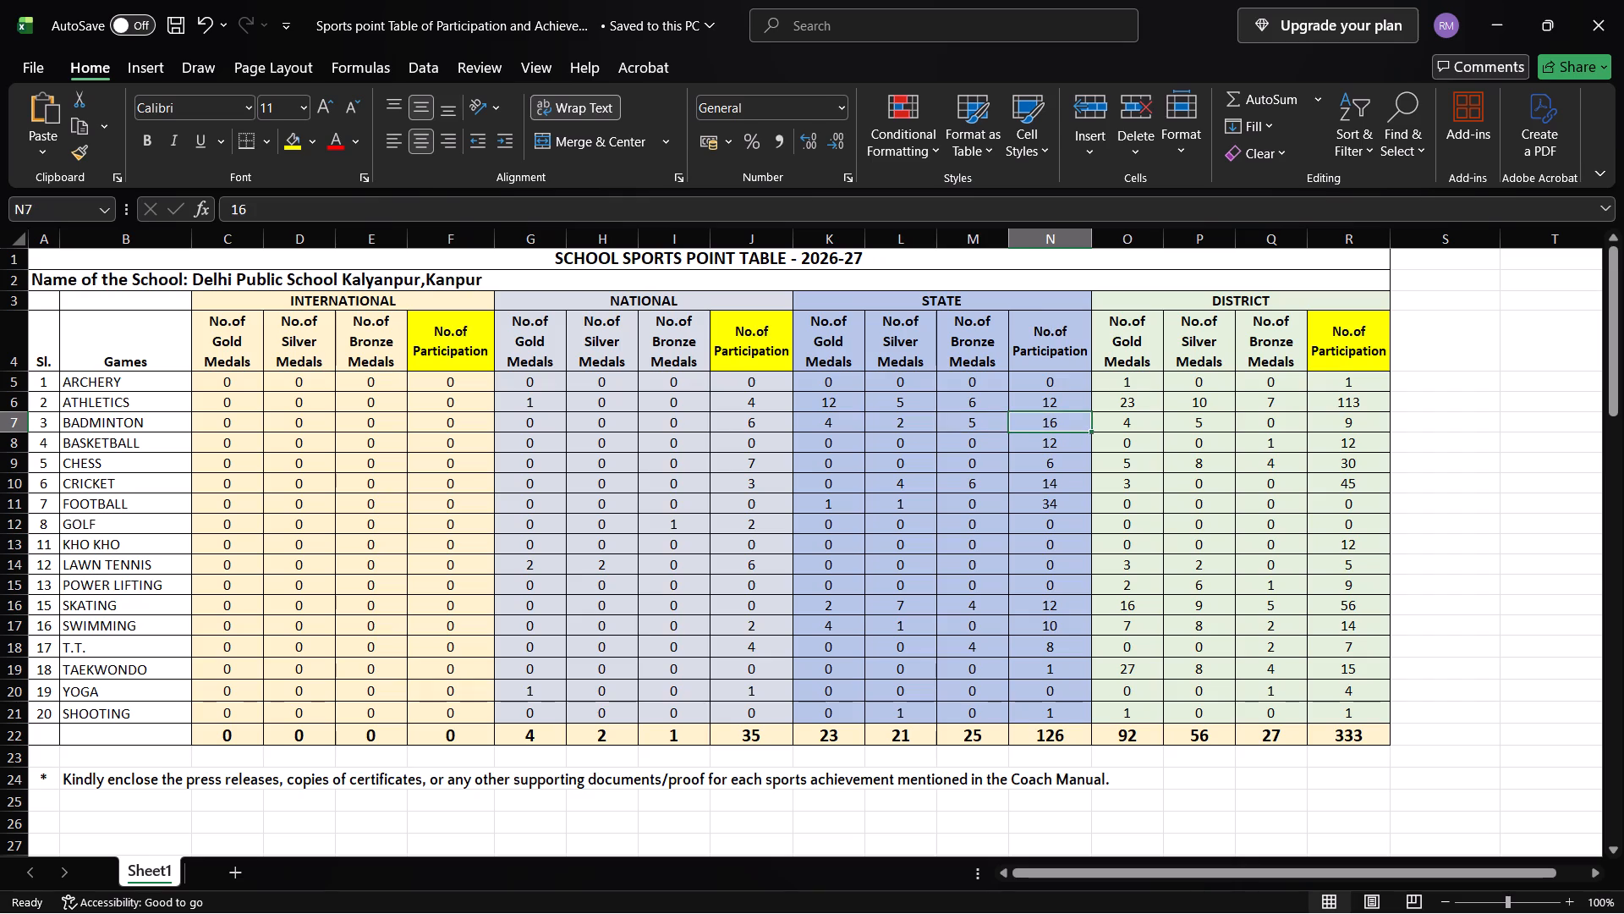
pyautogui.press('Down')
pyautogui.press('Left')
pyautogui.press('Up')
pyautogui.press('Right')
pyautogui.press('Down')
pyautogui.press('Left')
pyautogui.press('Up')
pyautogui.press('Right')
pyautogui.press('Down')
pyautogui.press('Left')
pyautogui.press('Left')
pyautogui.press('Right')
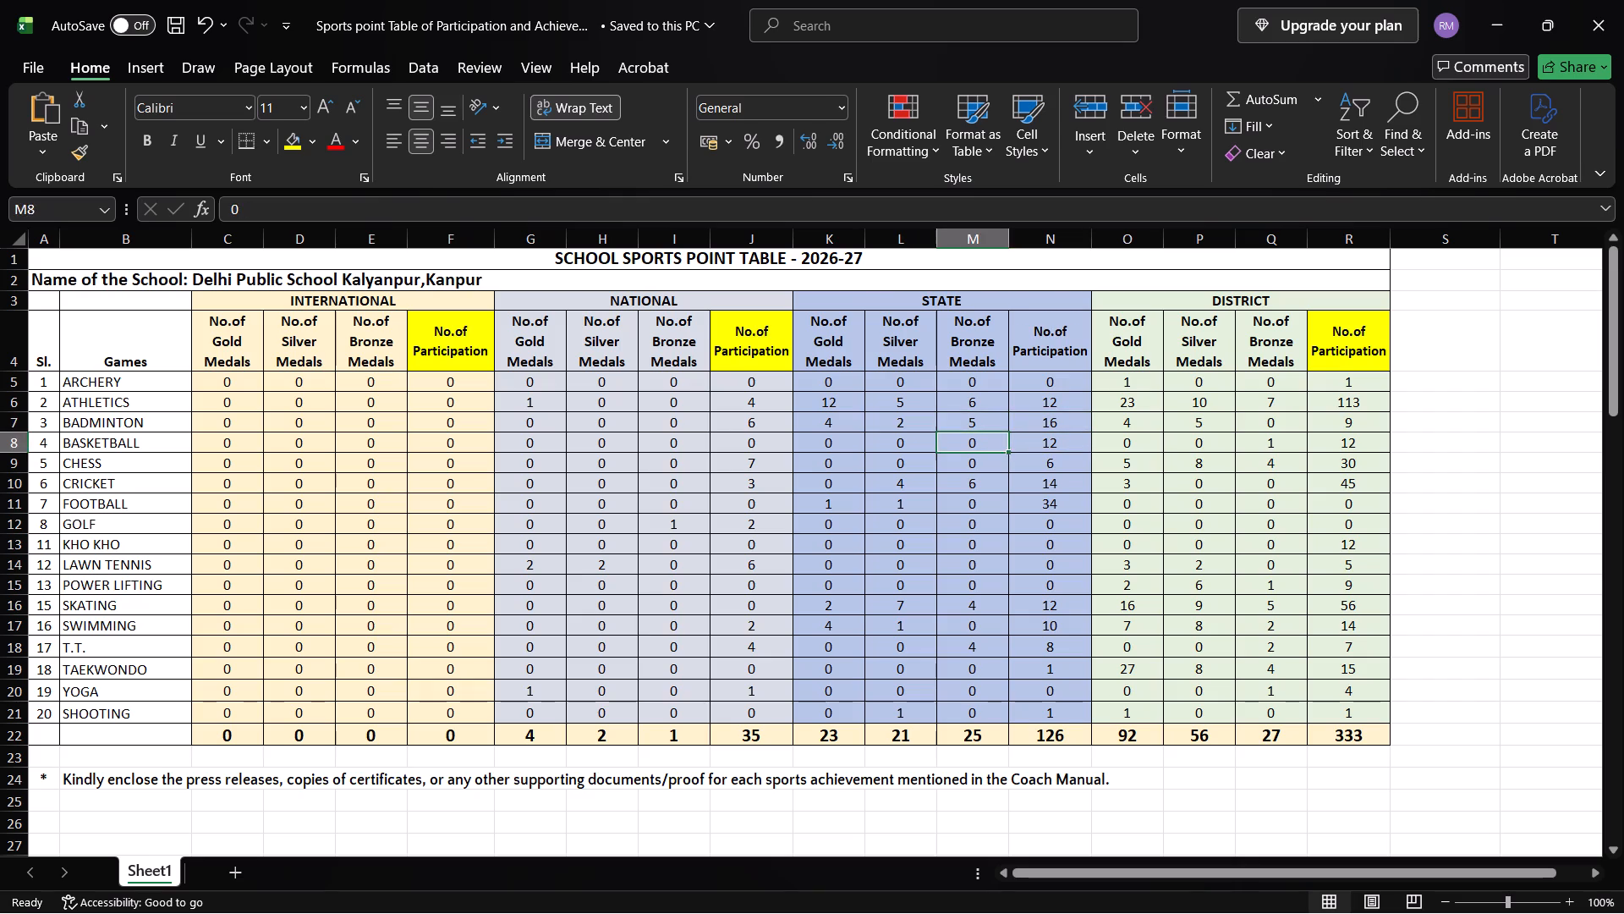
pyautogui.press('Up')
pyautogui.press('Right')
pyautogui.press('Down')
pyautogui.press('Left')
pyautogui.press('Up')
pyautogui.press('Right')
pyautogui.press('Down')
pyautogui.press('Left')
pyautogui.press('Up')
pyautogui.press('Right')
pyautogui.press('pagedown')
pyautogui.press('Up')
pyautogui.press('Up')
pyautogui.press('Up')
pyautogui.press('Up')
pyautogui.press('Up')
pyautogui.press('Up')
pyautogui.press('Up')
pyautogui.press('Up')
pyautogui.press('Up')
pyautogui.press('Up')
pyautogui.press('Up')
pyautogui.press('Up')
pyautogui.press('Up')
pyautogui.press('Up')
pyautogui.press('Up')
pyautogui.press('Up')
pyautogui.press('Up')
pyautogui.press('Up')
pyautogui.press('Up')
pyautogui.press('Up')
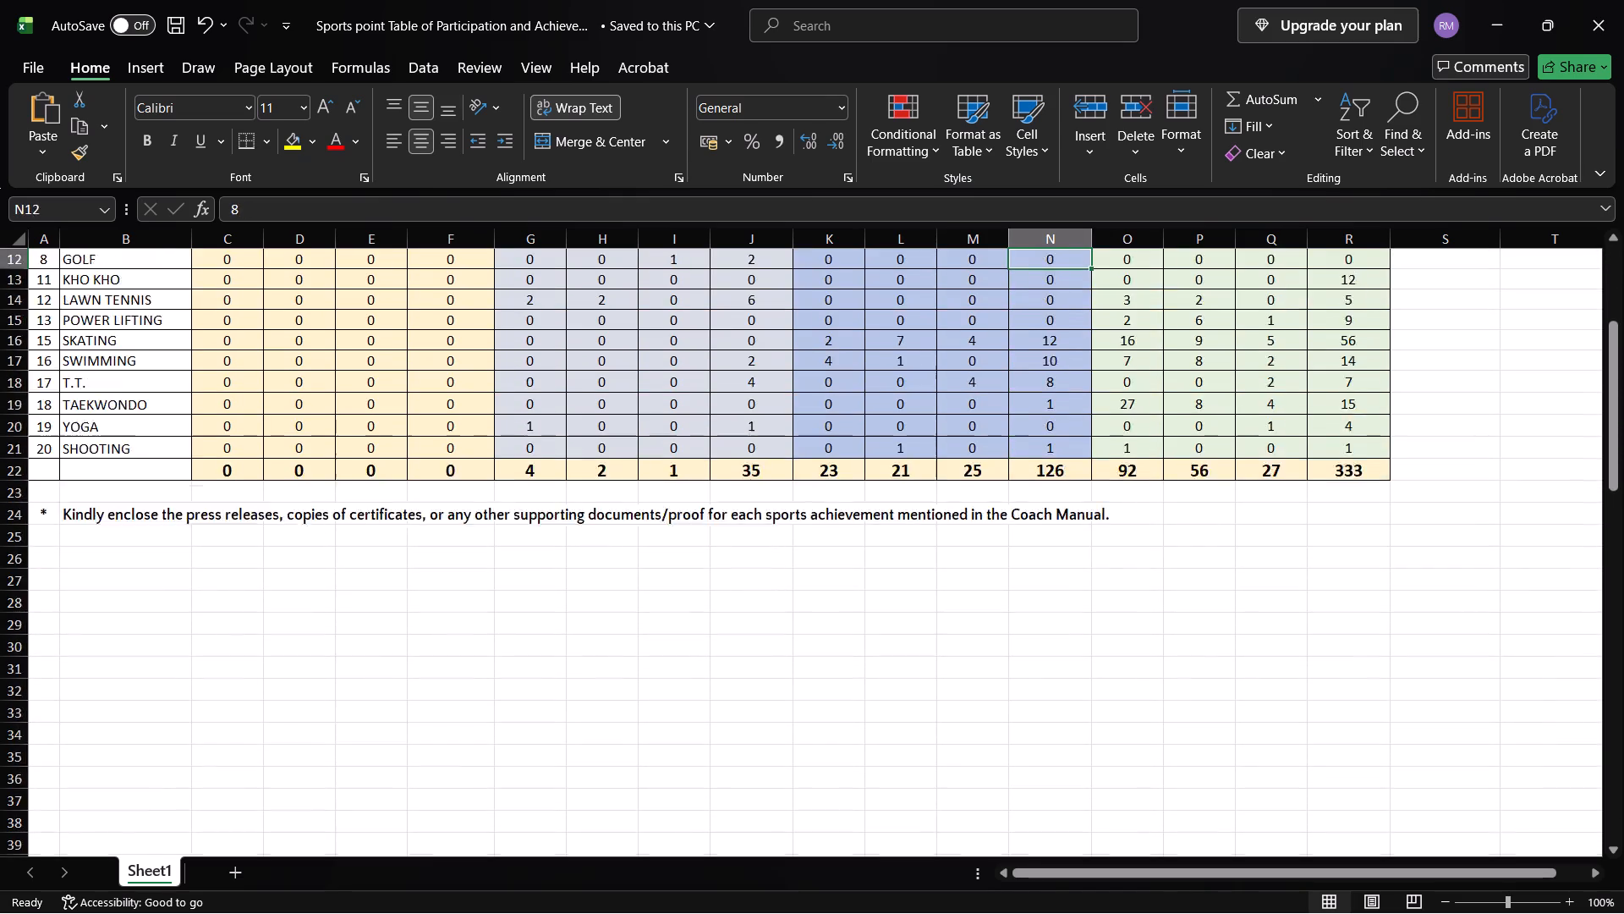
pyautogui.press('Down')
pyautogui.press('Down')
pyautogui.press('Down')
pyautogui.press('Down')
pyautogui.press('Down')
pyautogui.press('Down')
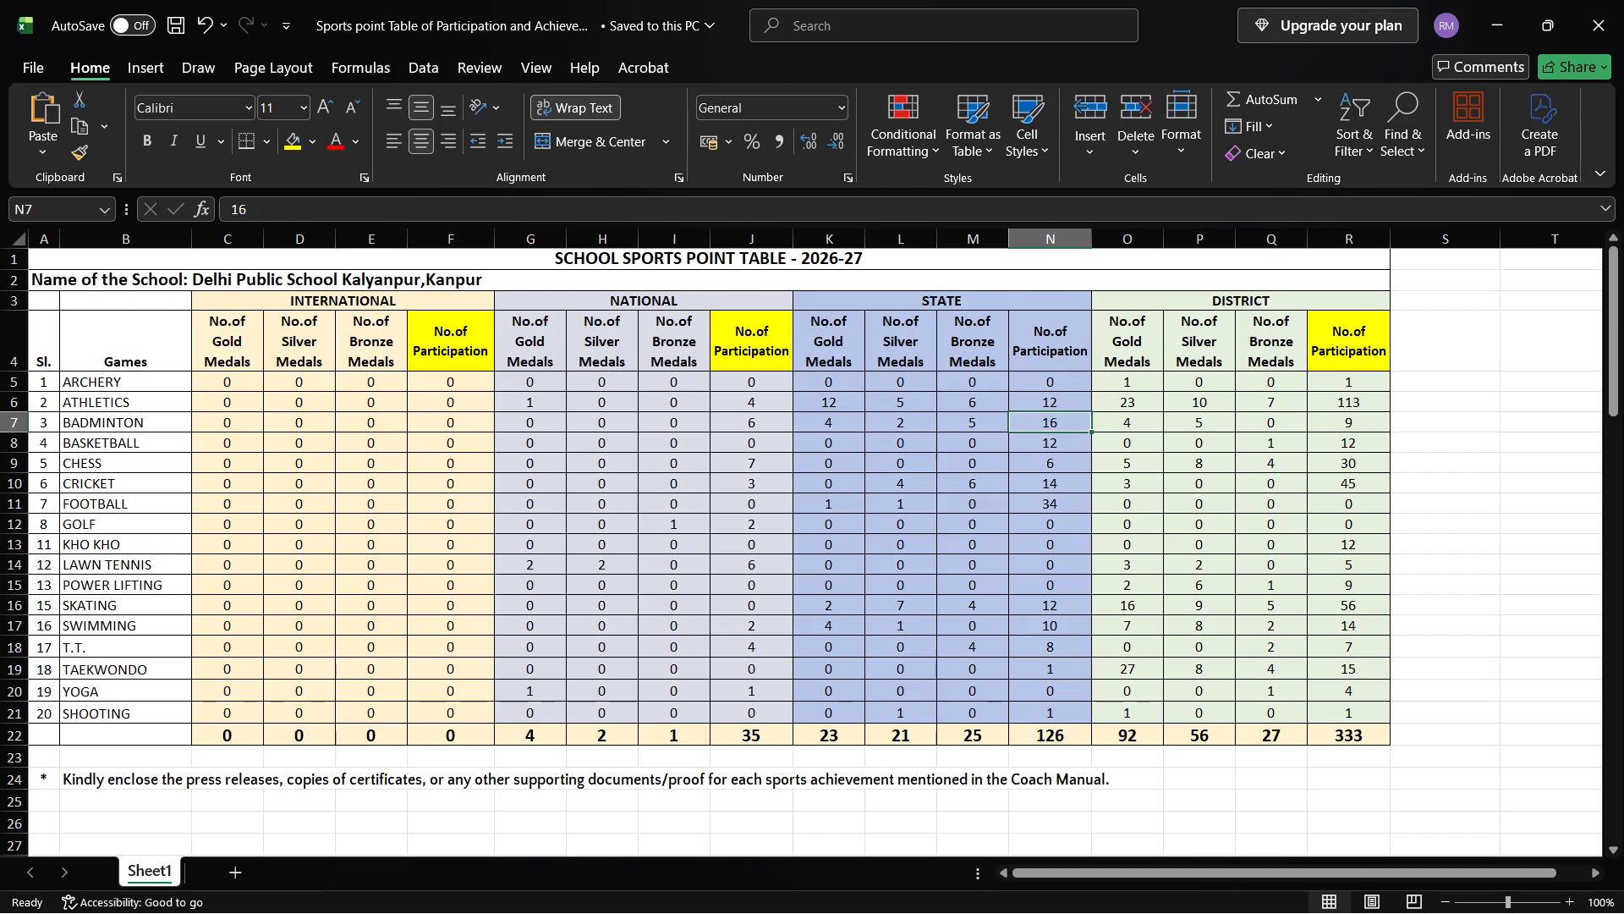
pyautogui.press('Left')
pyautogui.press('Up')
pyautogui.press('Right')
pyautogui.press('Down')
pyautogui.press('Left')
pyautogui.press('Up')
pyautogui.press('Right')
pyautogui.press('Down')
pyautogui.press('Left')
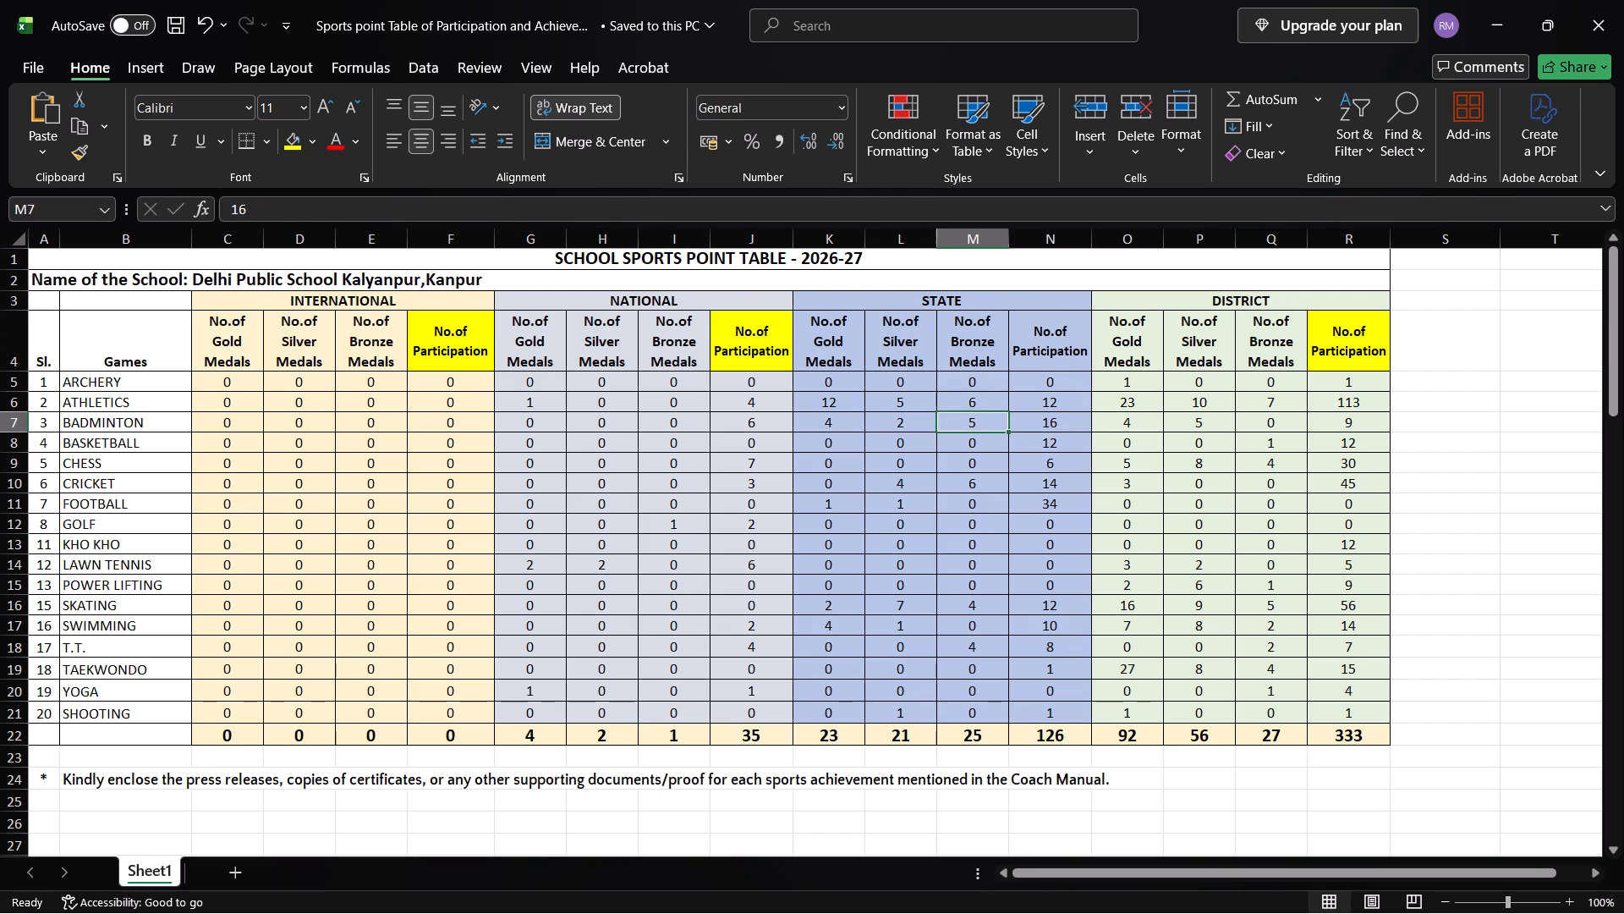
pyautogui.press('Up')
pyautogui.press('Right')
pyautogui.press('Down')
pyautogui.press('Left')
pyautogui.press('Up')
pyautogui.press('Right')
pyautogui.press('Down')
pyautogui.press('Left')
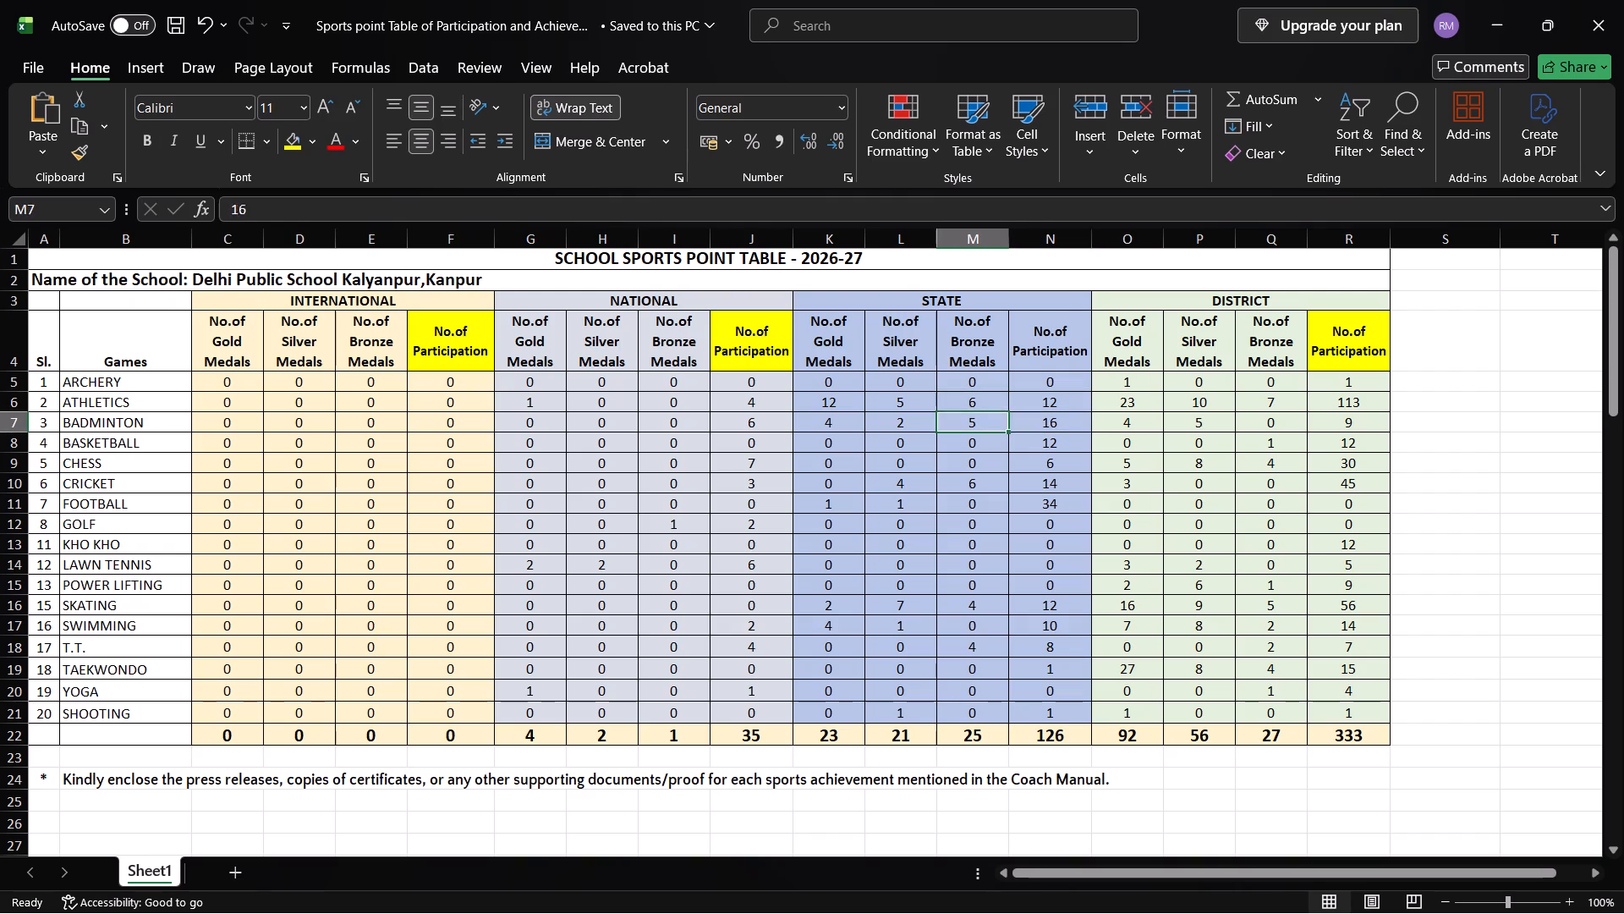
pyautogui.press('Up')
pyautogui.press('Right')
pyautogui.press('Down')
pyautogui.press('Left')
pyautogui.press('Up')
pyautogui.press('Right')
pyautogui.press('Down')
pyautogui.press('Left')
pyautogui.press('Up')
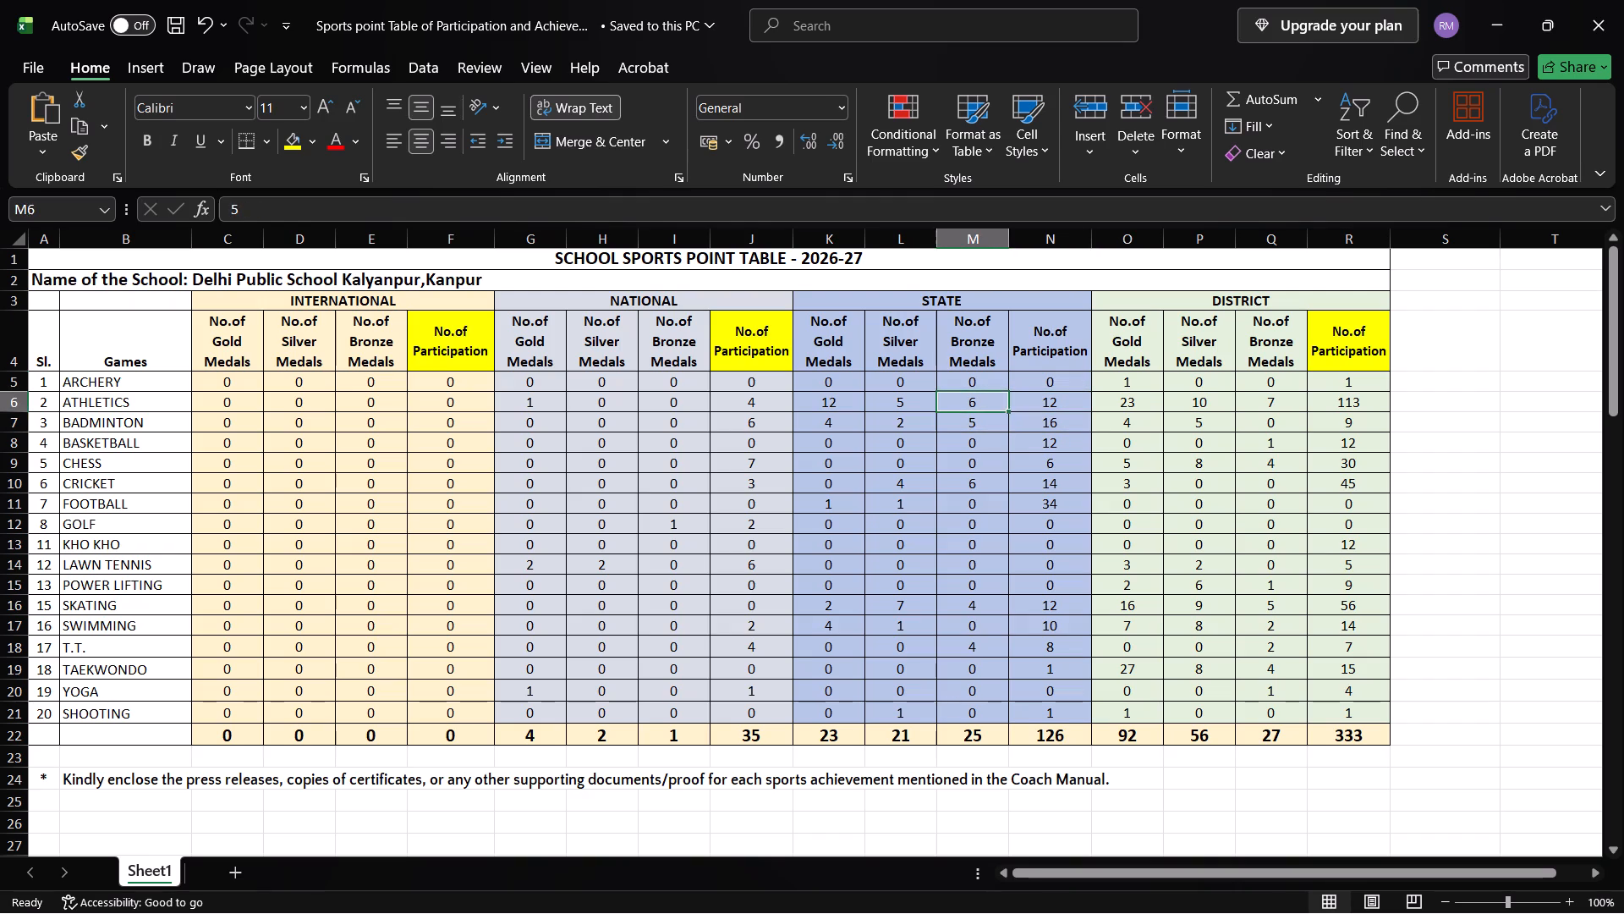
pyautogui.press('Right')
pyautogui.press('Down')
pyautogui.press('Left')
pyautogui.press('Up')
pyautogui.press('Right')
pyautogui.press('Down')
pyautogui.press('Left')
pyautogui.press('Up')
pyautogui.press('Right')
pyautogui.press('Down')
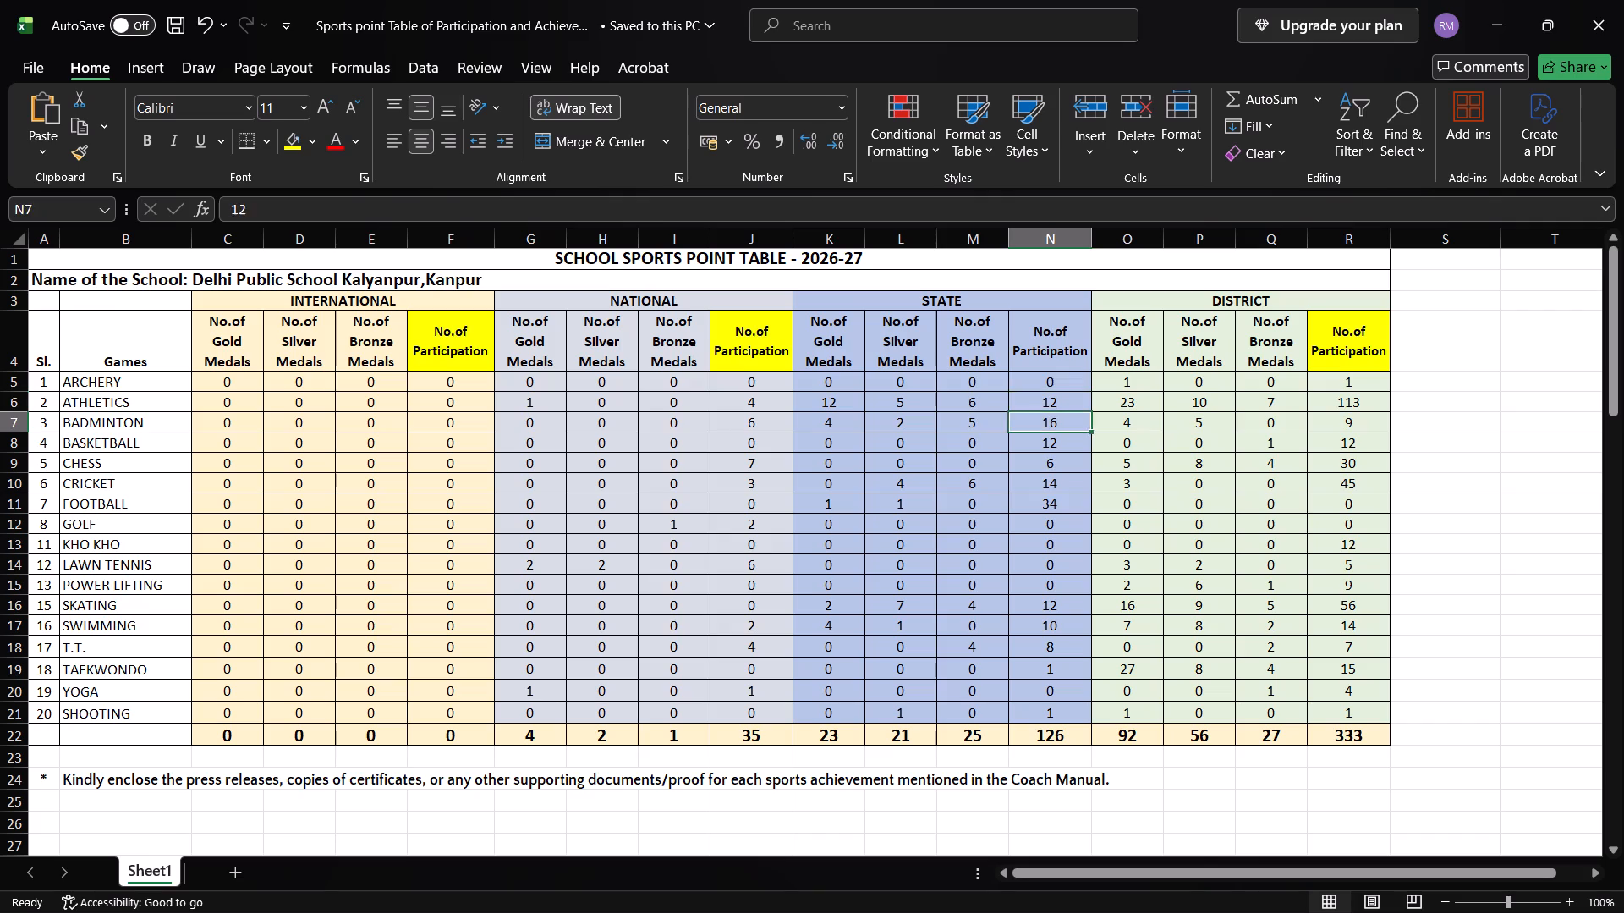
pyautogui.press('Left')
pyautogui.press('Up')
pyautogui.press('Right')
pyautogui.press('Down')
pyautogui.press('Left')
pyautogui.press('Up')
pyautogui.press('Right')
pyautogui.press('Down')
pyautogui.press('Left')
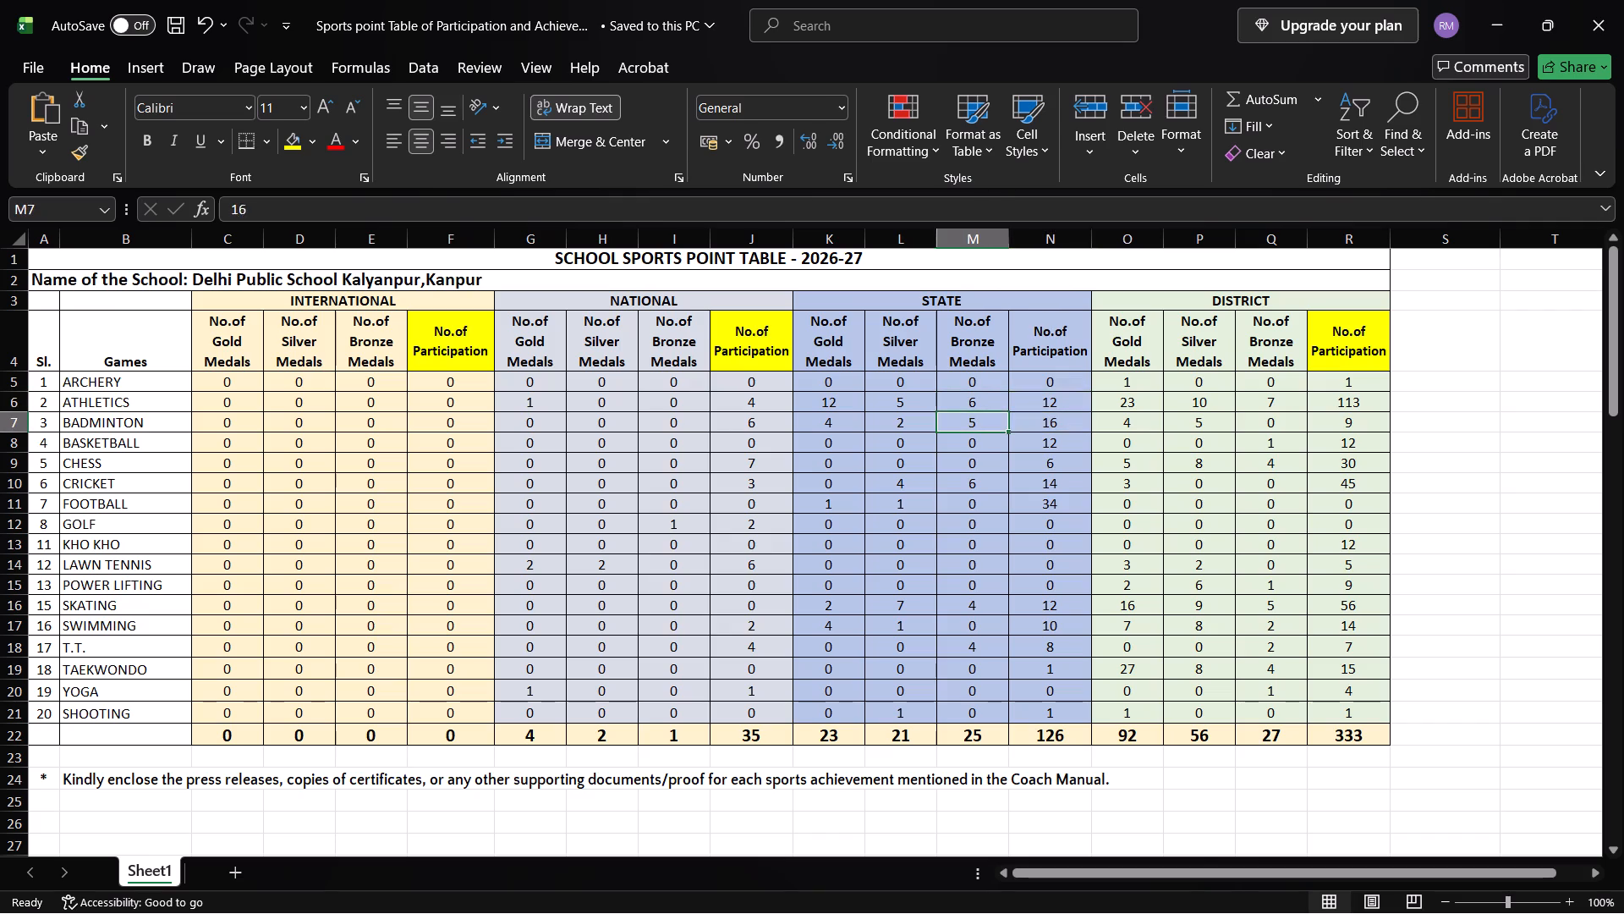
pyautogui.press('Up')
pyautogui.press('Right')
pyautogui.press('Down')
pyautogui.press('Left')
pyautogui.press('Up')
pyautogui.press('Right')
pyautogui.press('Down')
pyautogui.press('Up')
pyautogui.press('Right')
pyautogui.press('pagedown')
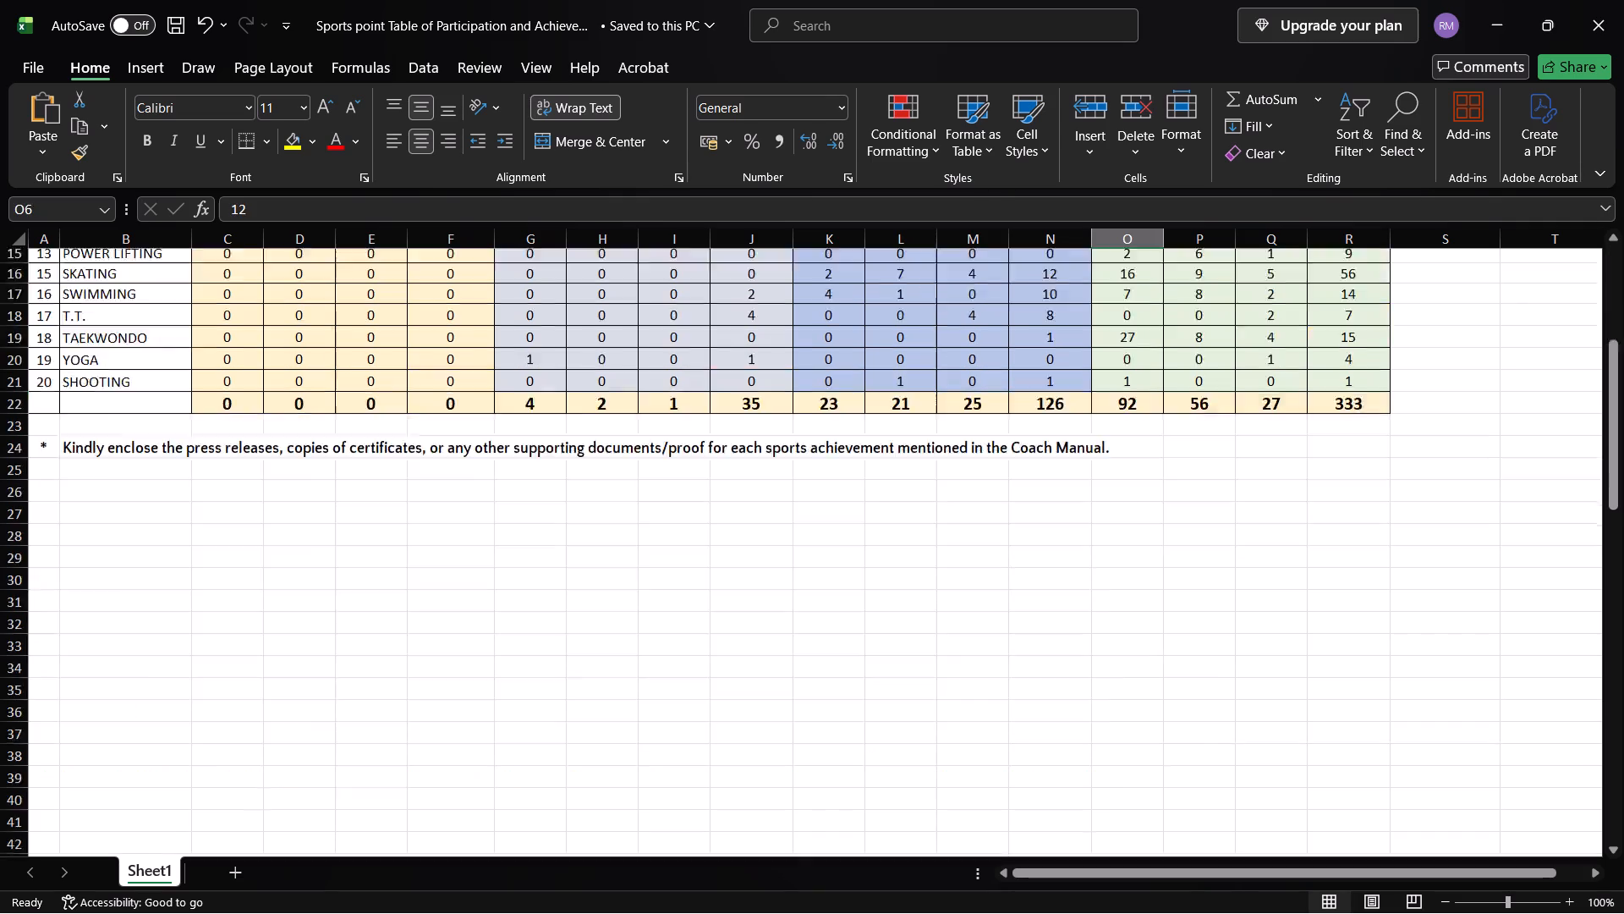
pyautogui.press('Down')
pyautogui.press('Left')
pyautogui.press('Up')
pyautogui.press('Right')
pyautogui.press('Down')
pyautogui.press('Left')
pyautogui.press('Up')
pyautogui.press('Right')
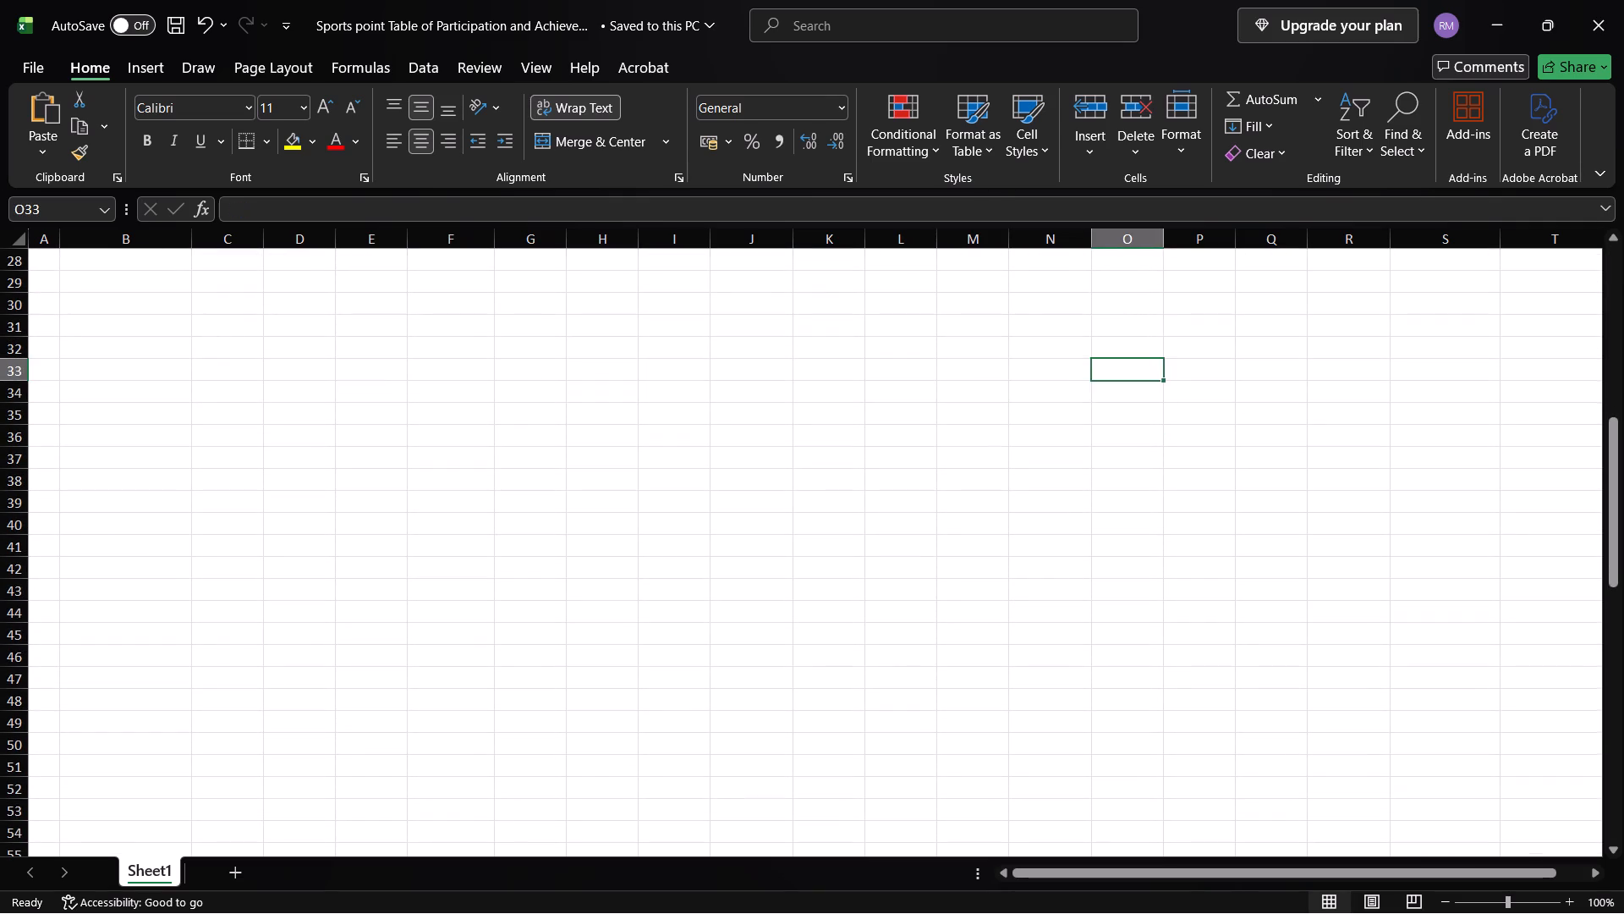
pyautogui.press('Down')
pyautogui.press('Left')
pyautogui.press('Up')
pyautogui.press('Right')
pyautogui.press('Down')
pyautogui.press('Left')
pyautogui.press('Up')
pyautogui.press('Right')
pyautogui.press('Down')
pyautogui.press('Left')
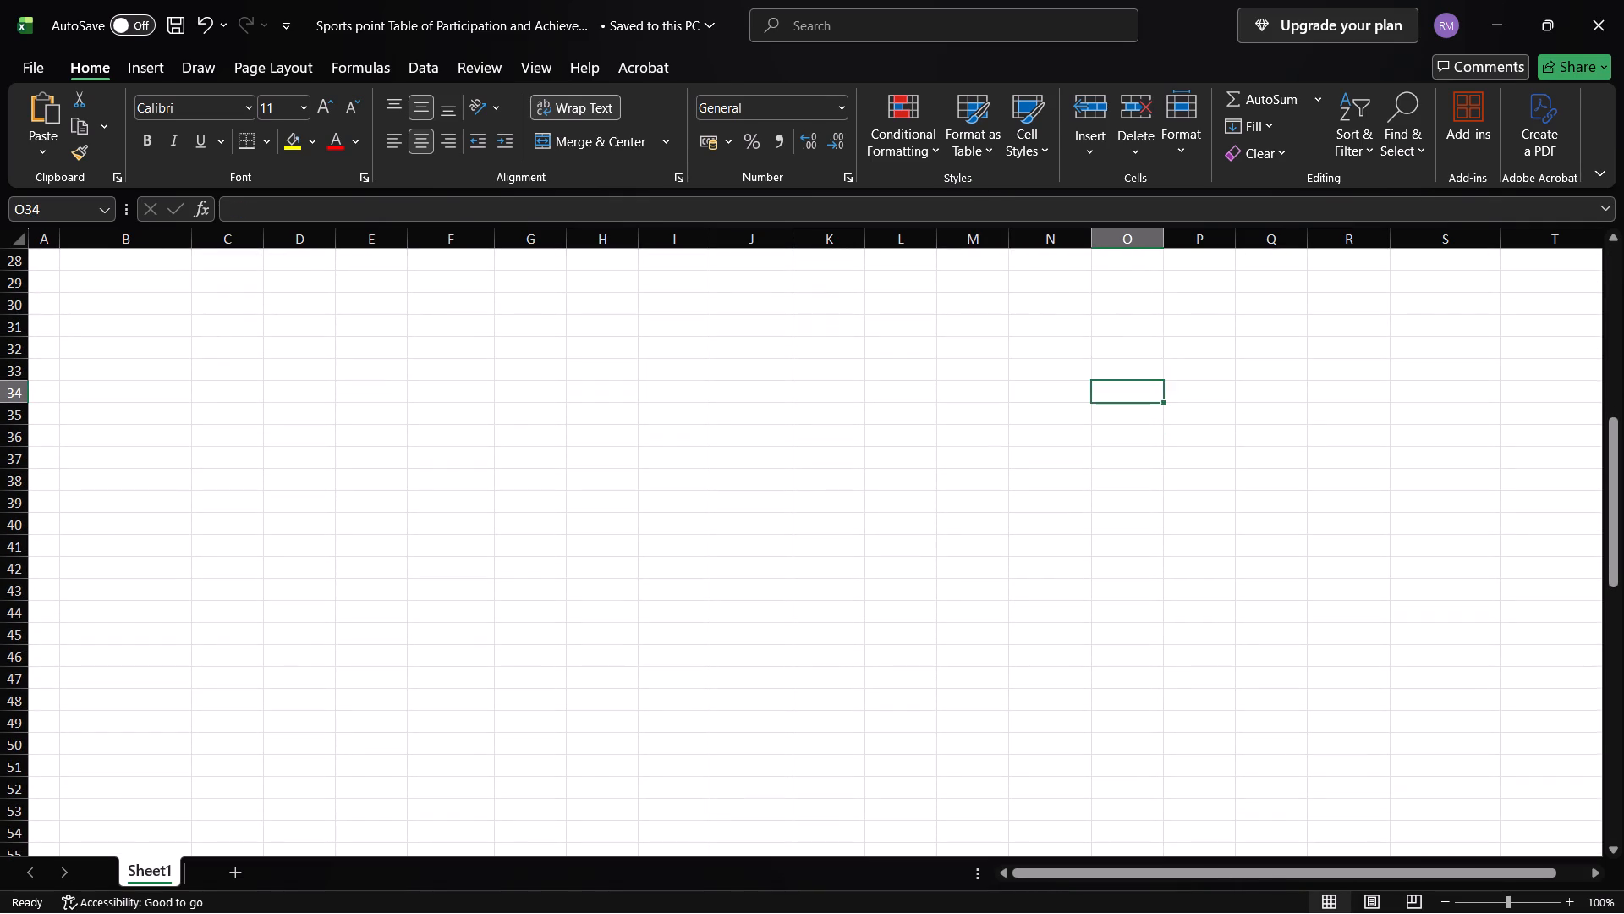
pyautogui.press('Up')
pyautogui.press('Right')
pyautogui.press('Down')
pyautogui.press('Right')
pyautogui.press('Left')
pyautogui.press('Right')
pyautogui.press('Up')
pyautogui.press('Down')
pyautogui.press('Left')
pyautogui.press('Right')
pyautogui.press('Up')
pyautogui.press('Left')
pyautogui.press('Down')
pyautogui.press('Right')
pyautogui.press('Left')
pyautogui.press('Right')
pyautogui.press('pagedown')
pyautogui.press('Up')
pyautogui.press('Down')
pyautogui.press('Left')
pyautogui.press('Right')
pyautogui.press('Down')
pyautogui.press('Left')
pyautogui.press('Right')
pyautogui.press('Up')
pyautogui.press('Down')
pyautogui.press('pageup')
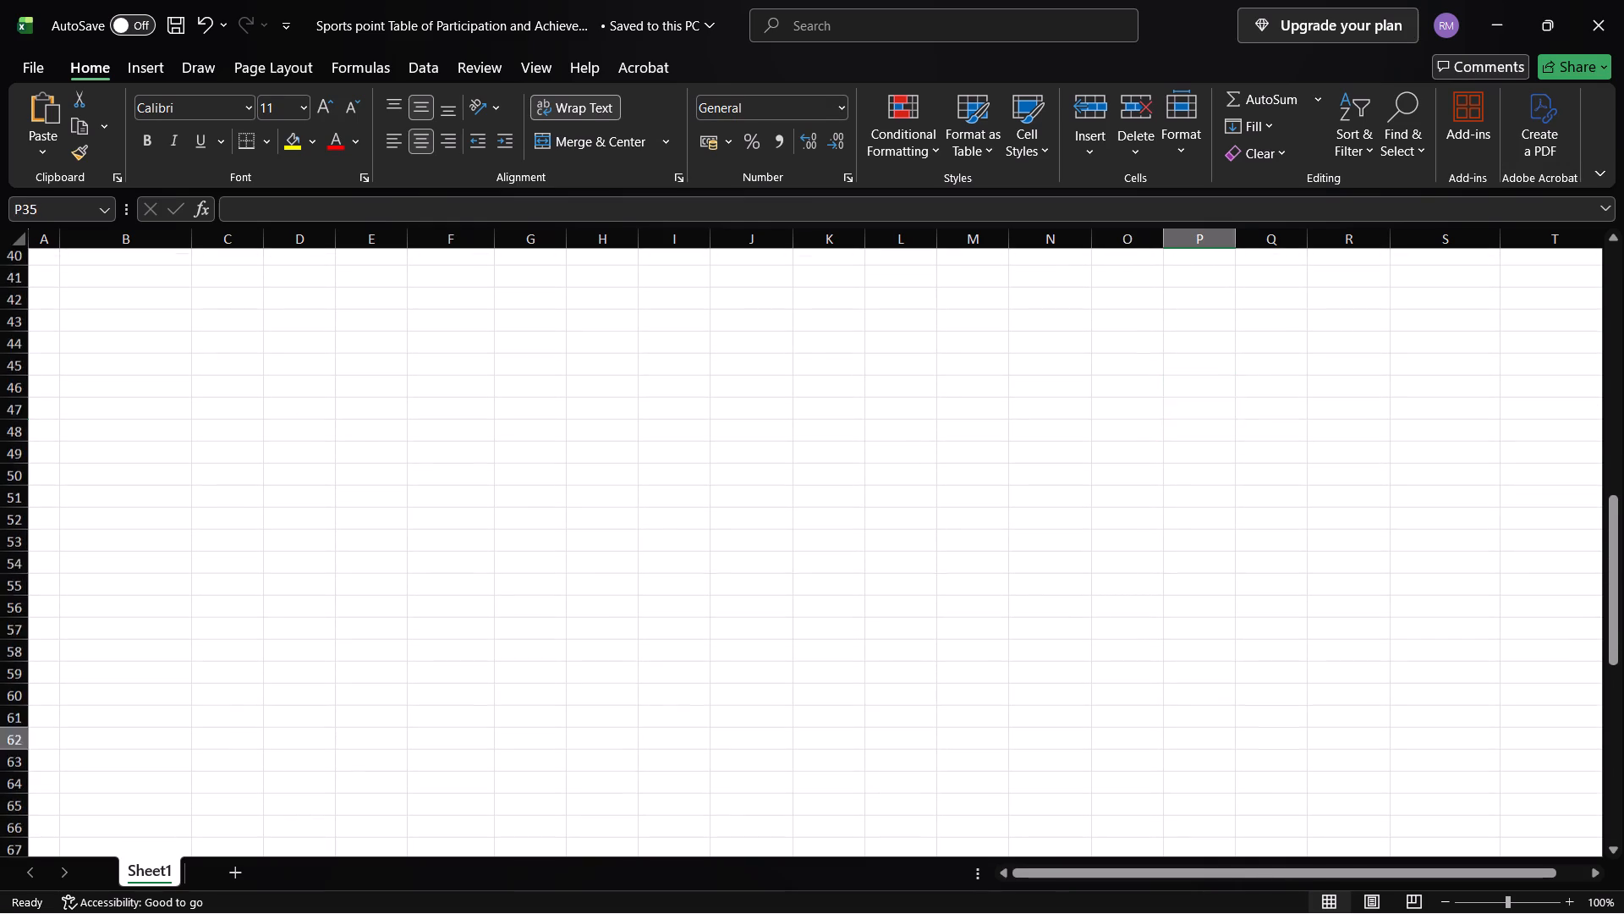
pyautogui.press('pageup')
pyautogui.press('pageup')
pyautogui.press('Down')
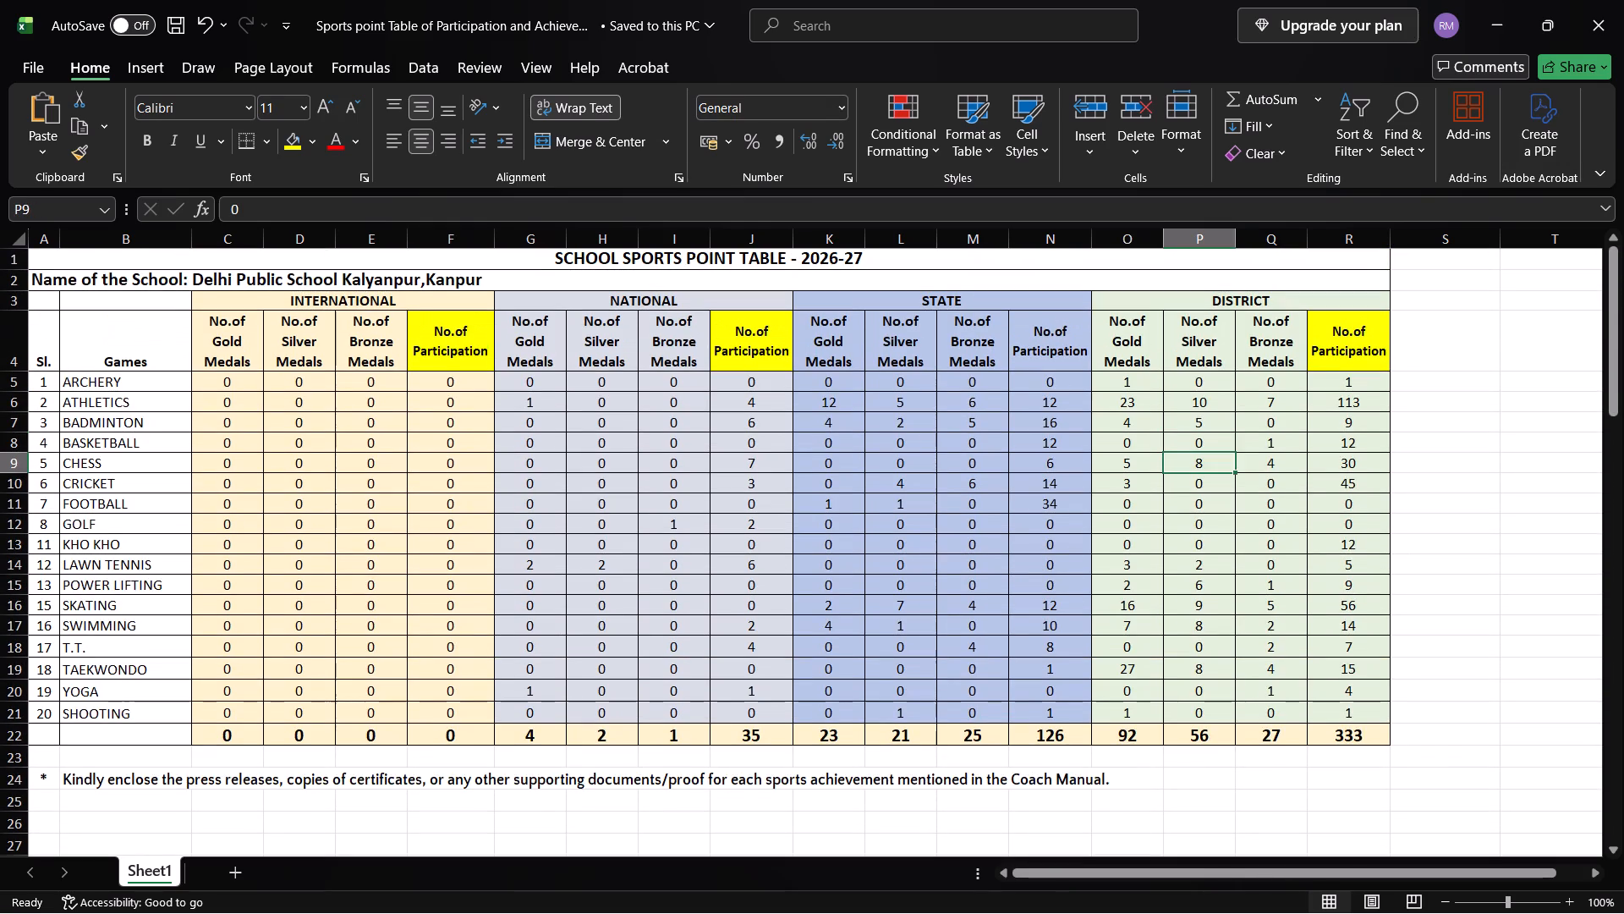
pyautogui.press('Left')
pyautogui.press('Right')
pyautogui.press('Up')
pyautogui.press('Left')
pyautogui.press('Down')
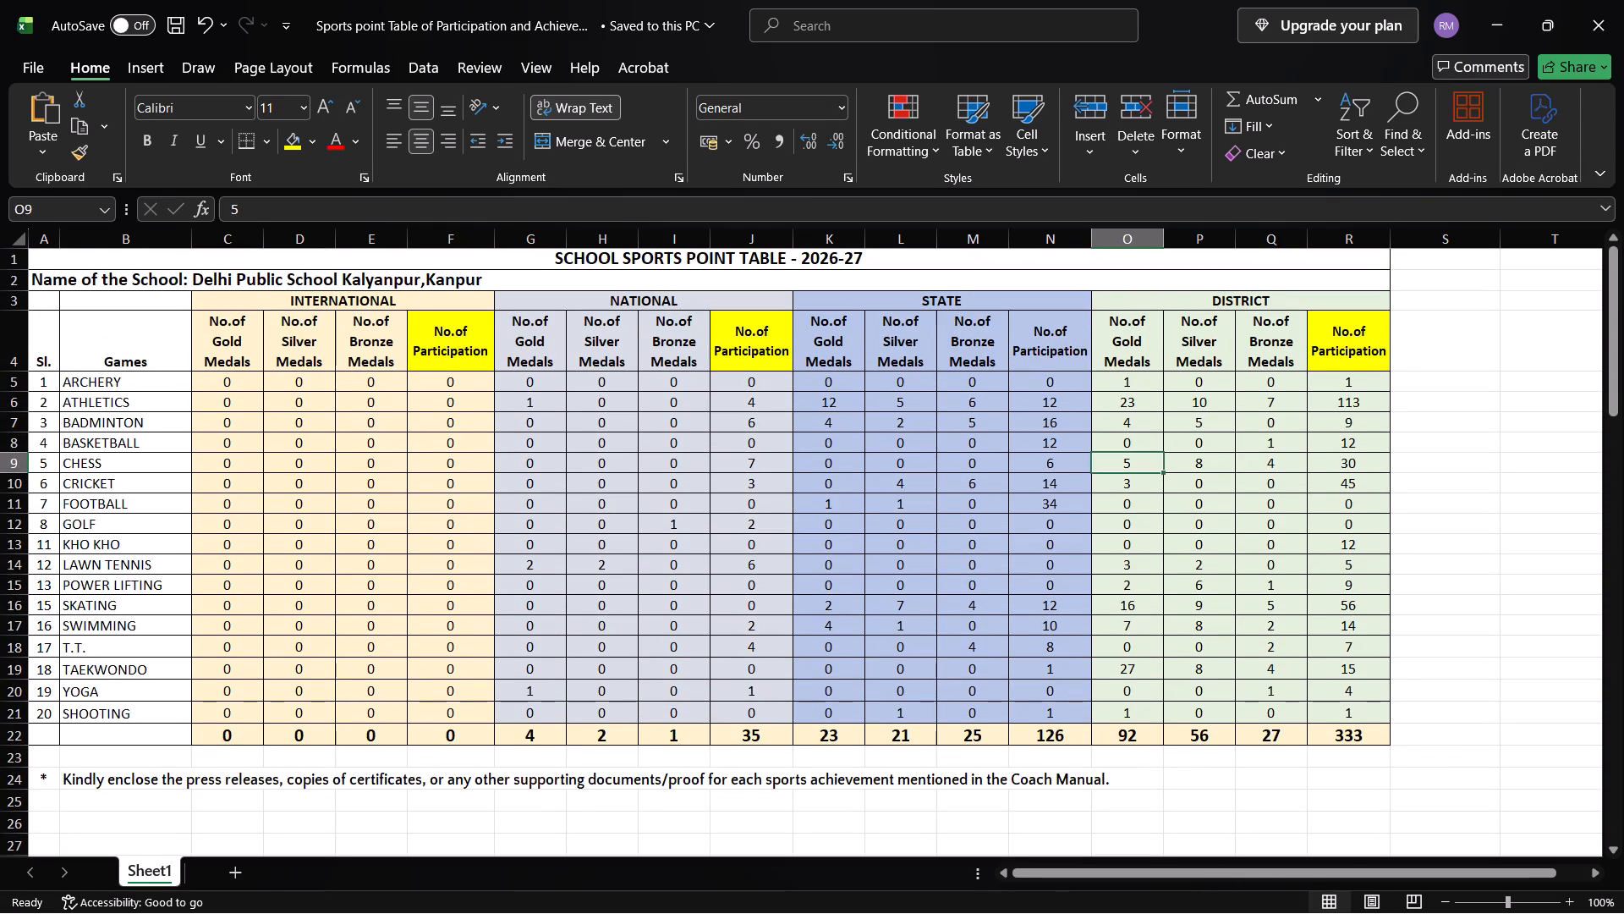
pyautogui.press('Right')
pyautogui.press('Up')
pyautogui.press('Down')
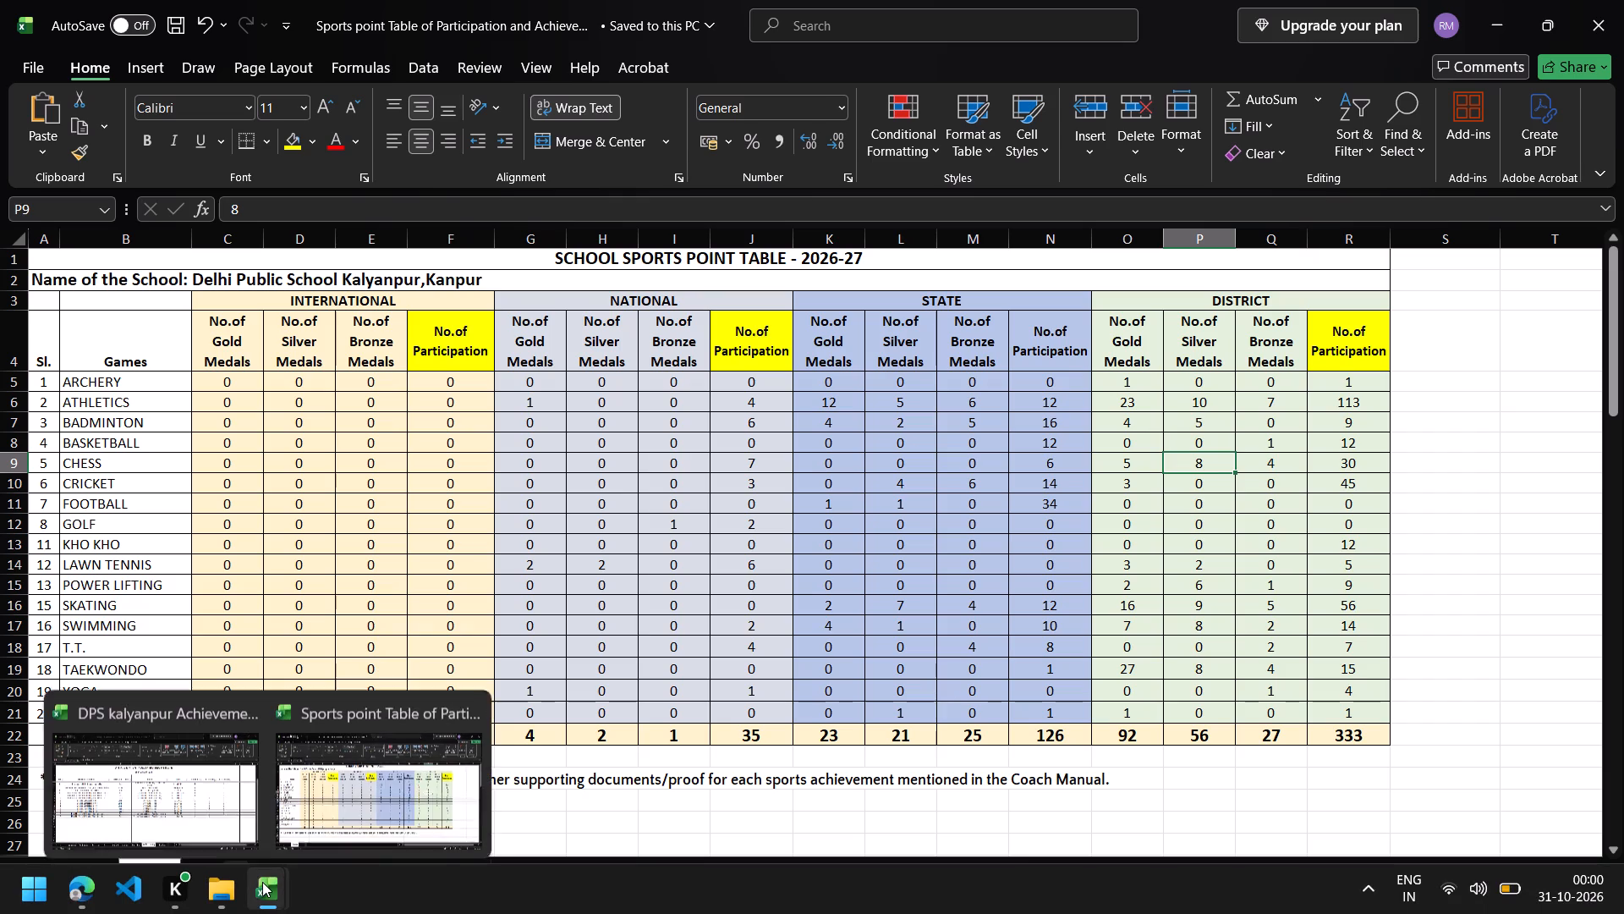
# Switch to the DPS kalyanpur Achievement and Participants details workbook and open its Tennis results sheet.
pyautogui.click(155, 768)
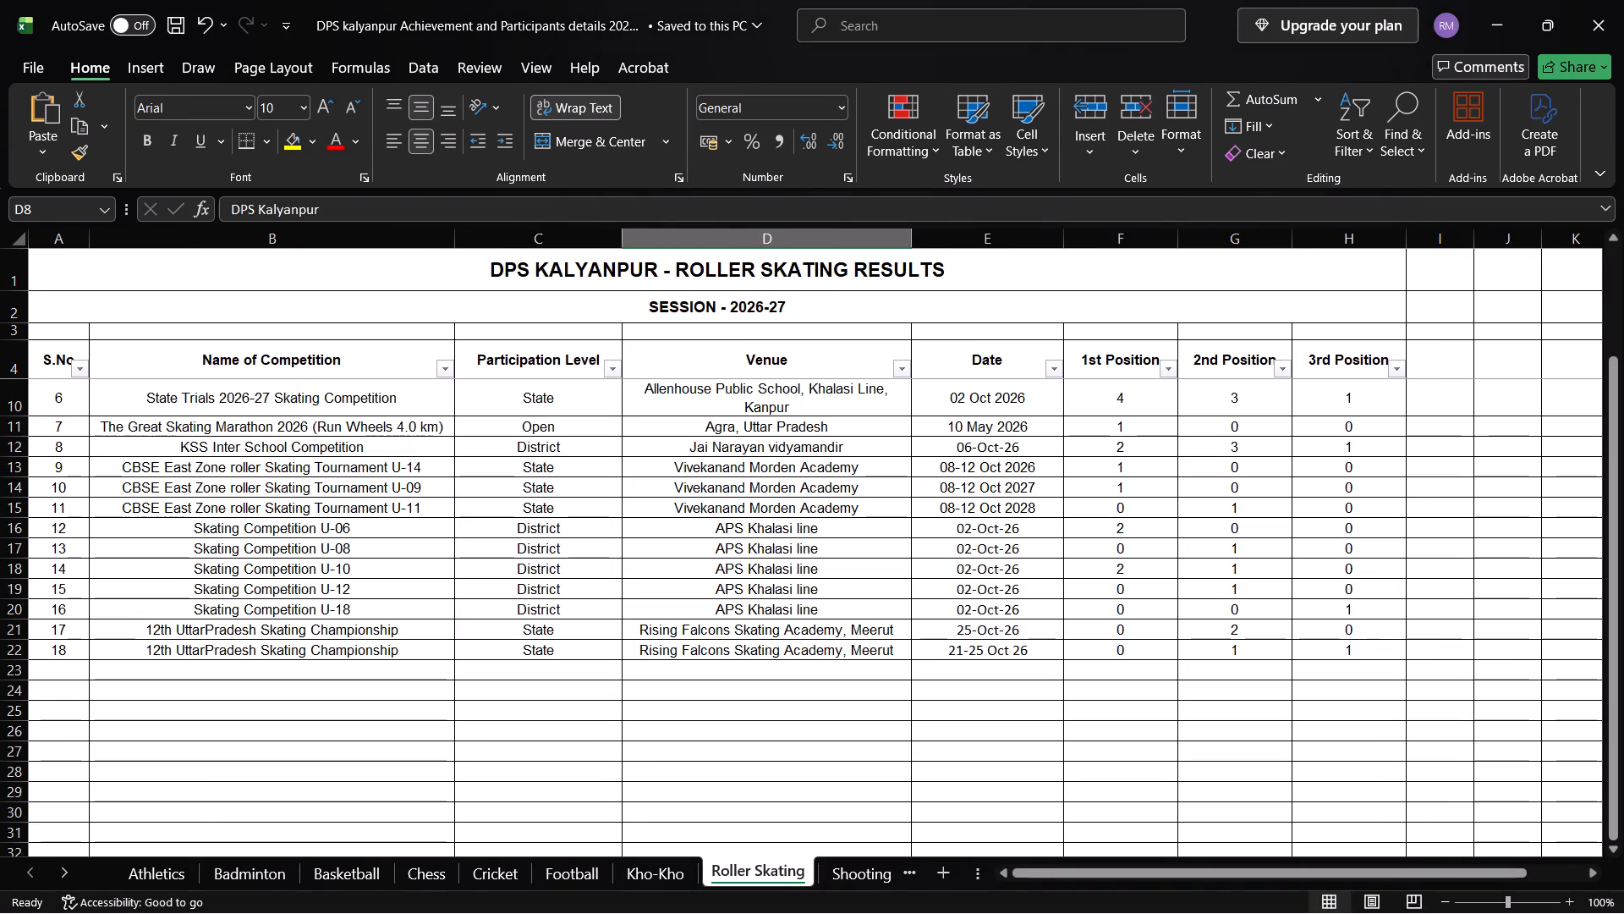
pyautogui.click(904, 872)
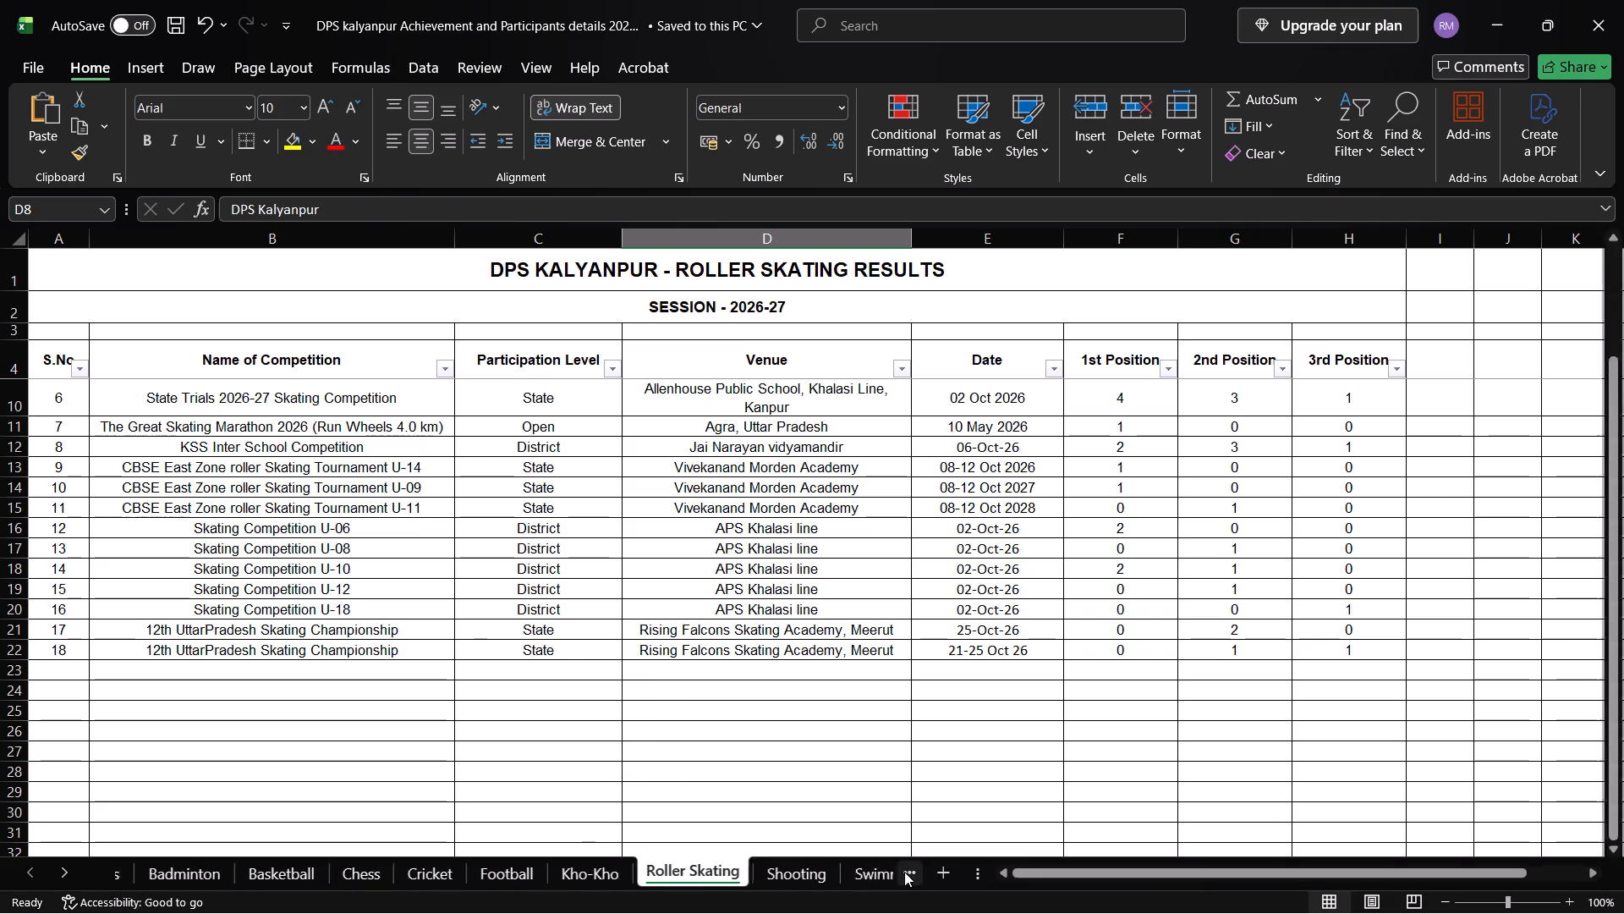
pyautogui.click(904, 872)
pyautogui.click(904, 872)
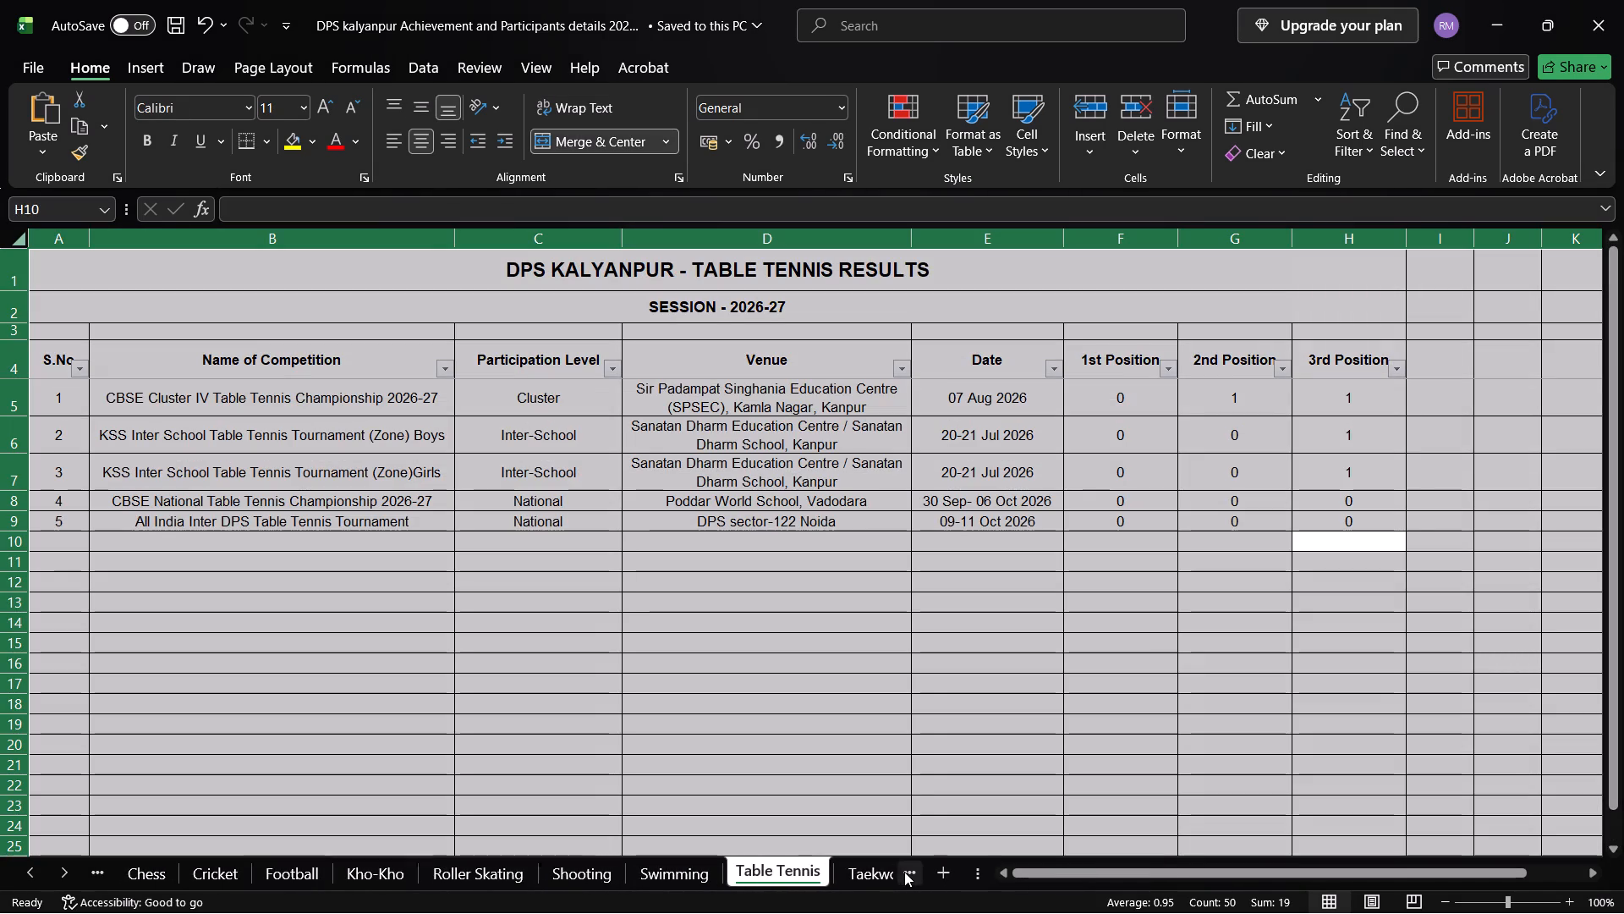
pyautogui.click(904, 873)
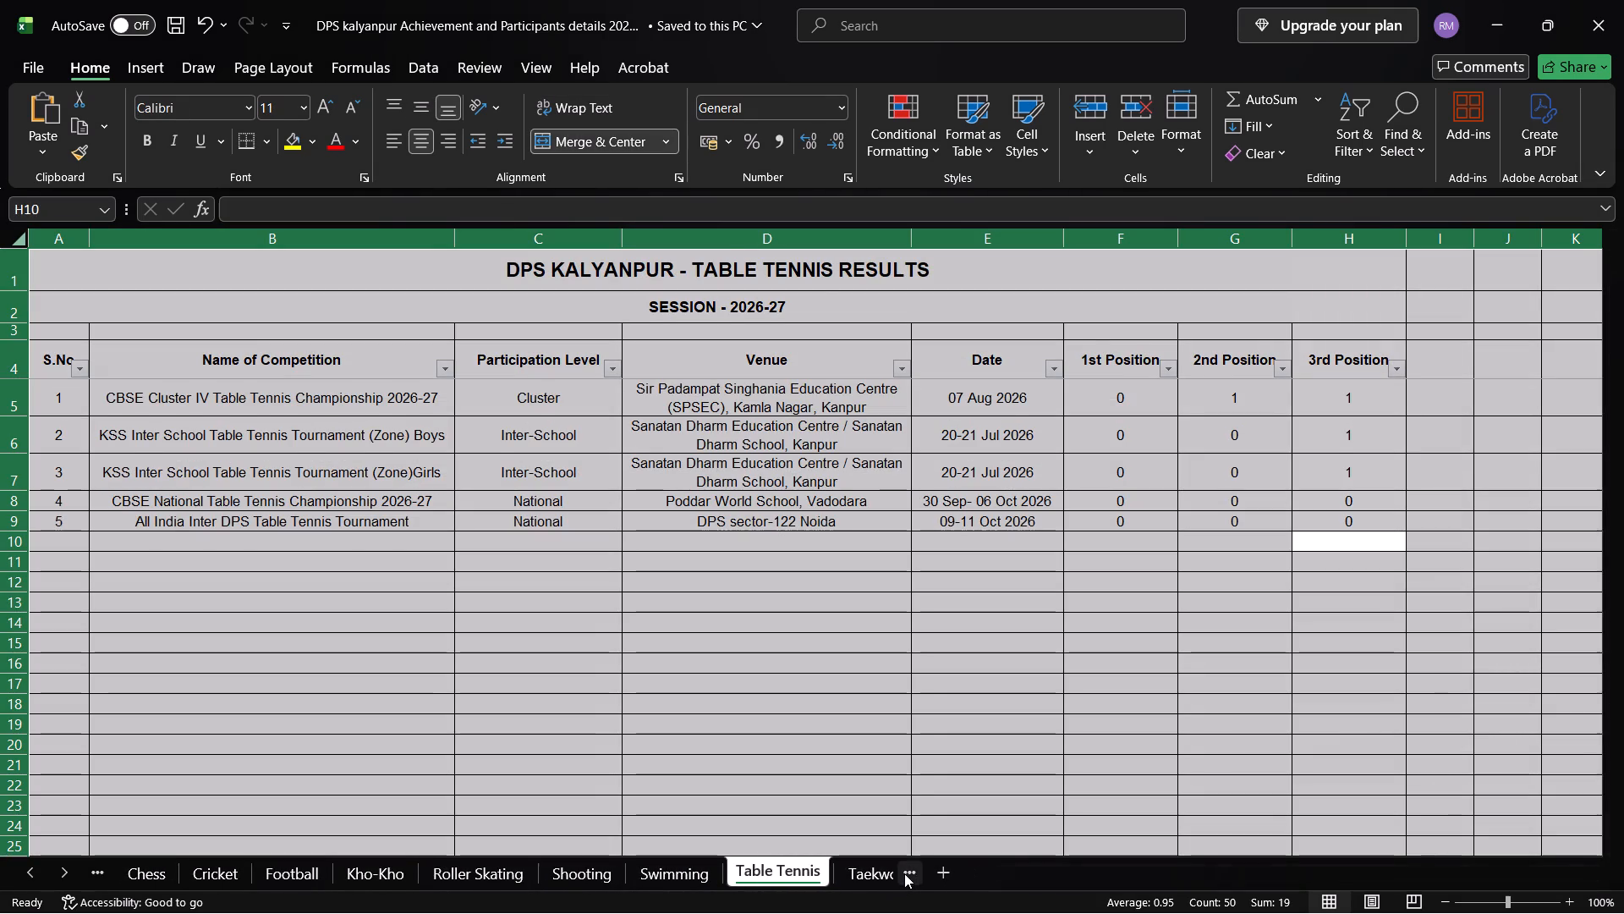
pyautogui.click(904, 873)
pyautogui.click(712, 586)
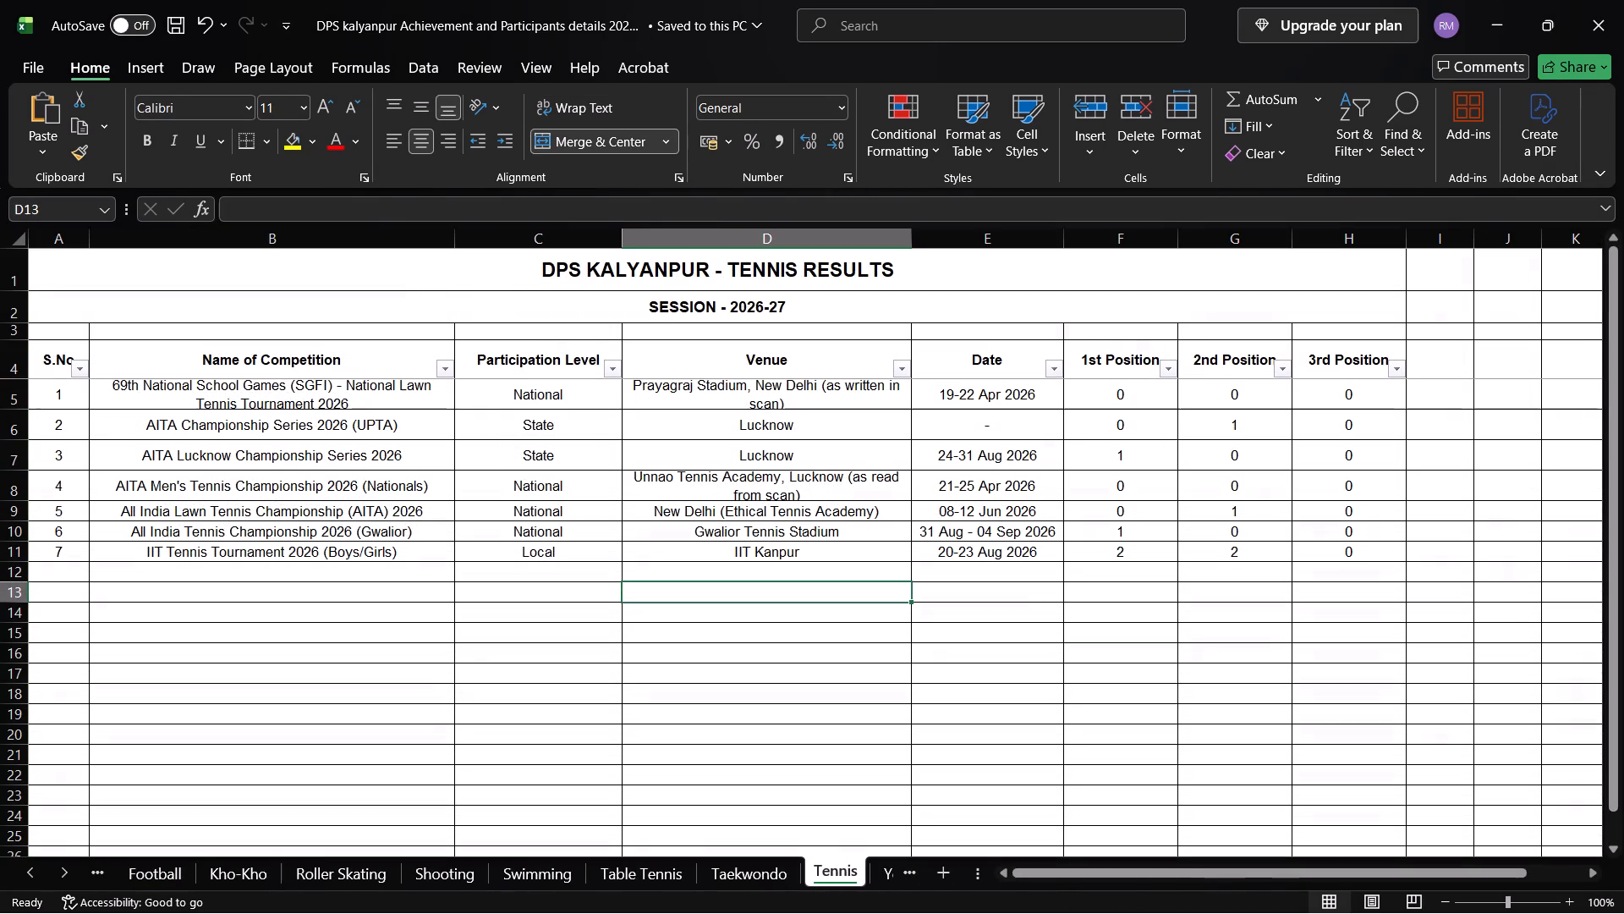
# Set the 1st Position count of the IIT Tennis Tournament 2026 (Boys/Girls) to 3.
pyautogui.click(1164, 562)
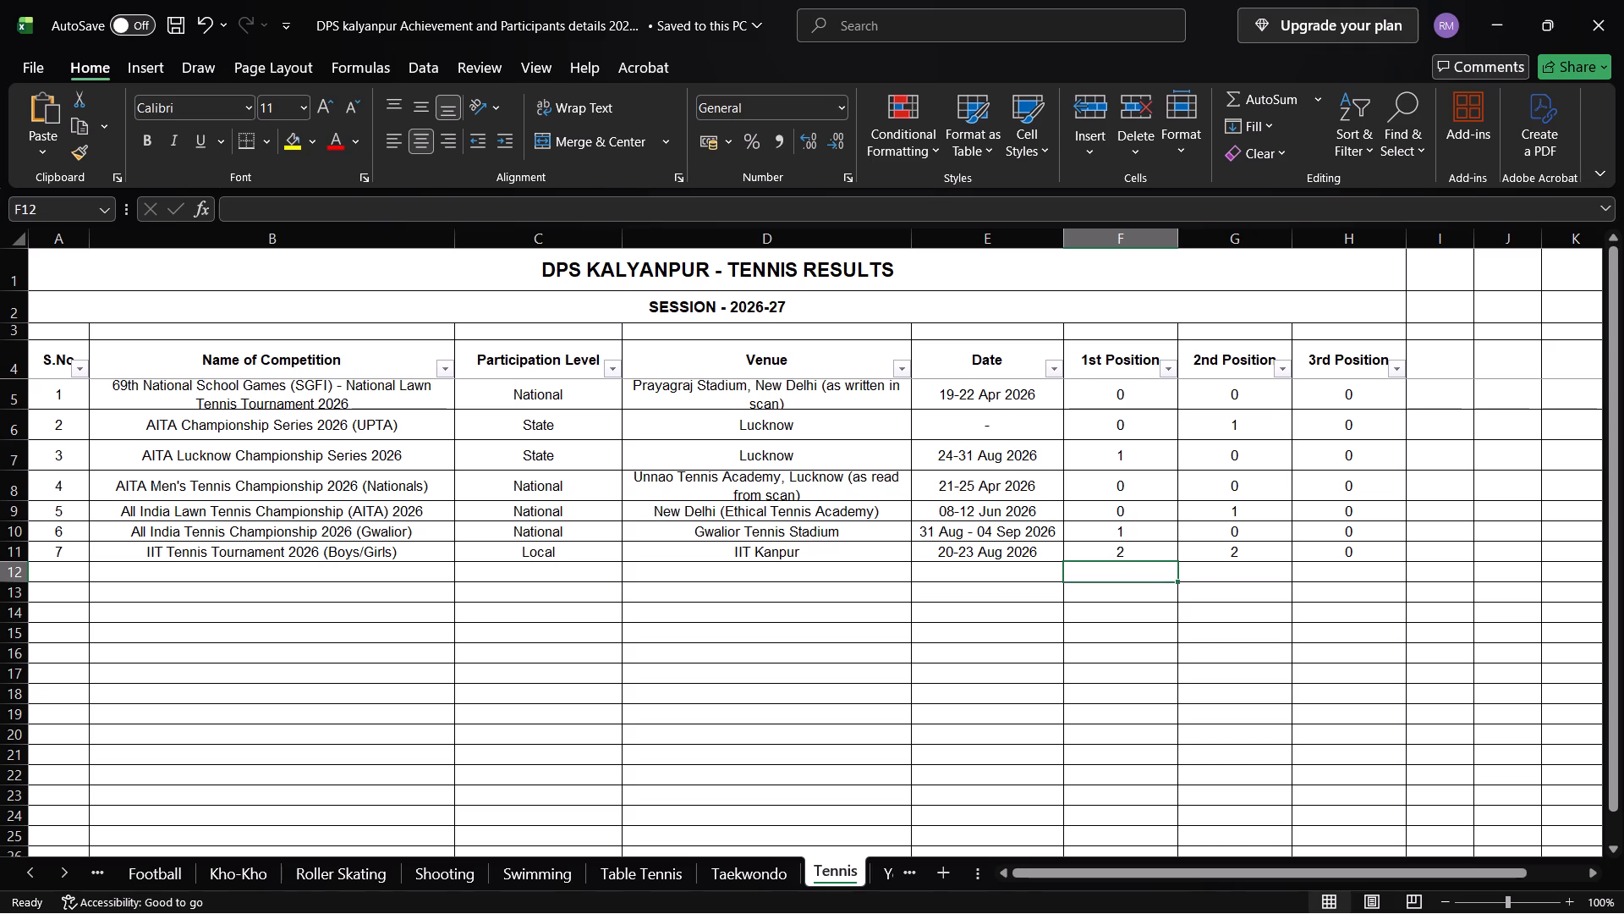
pyautogui.click(1164, 633)
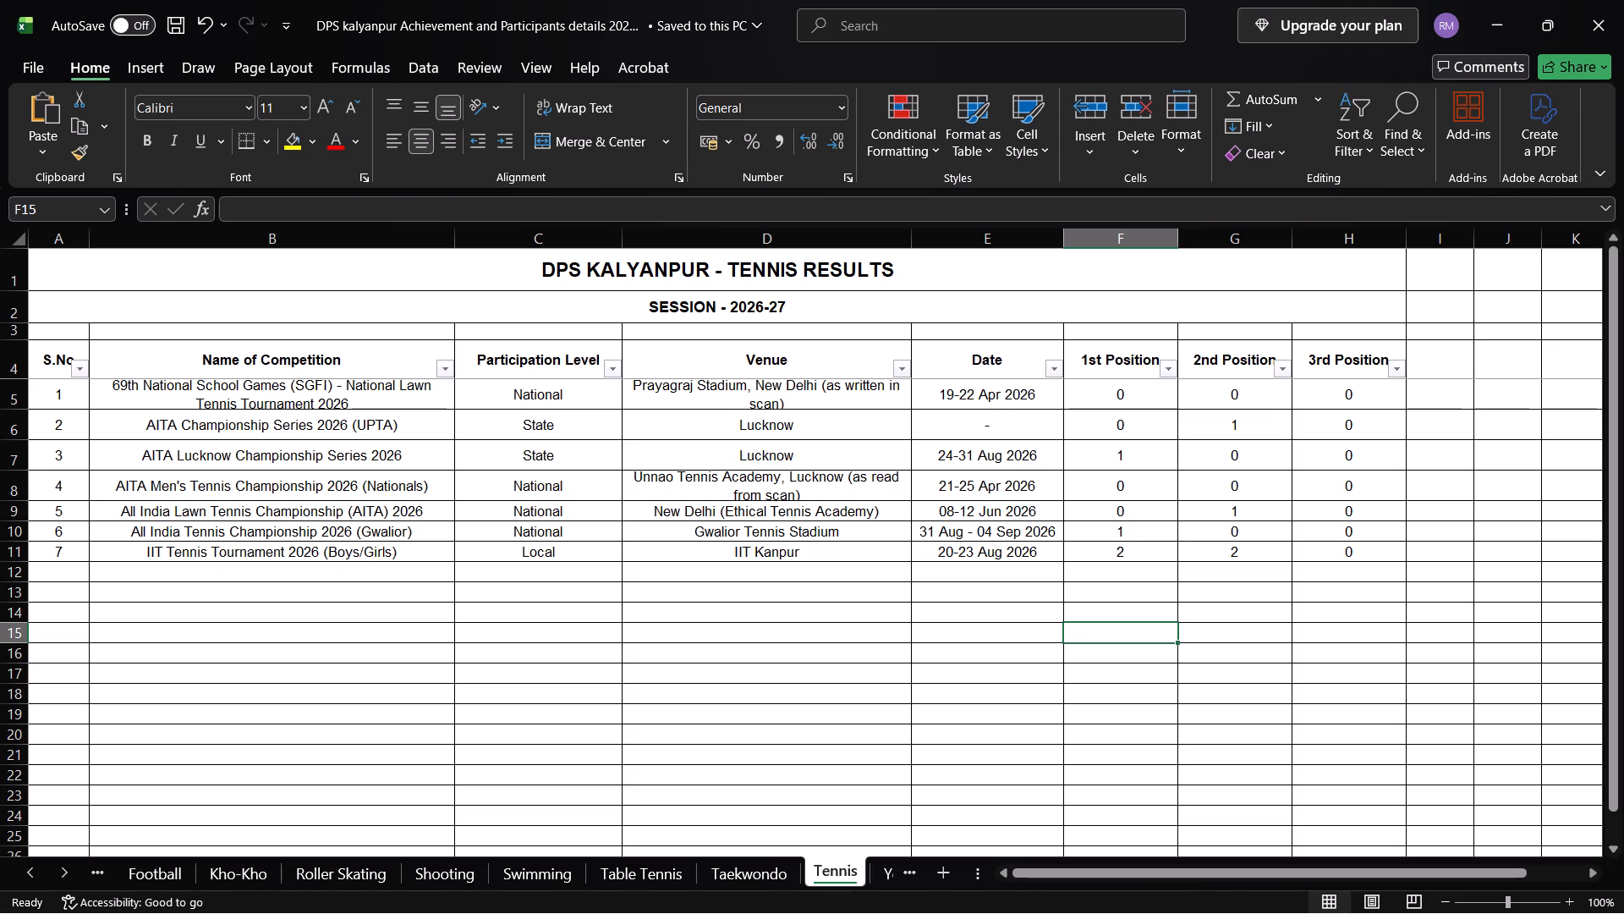
pyautogui.press('Up')
pyautogui.press('Up')
pyautogui.press('Up')
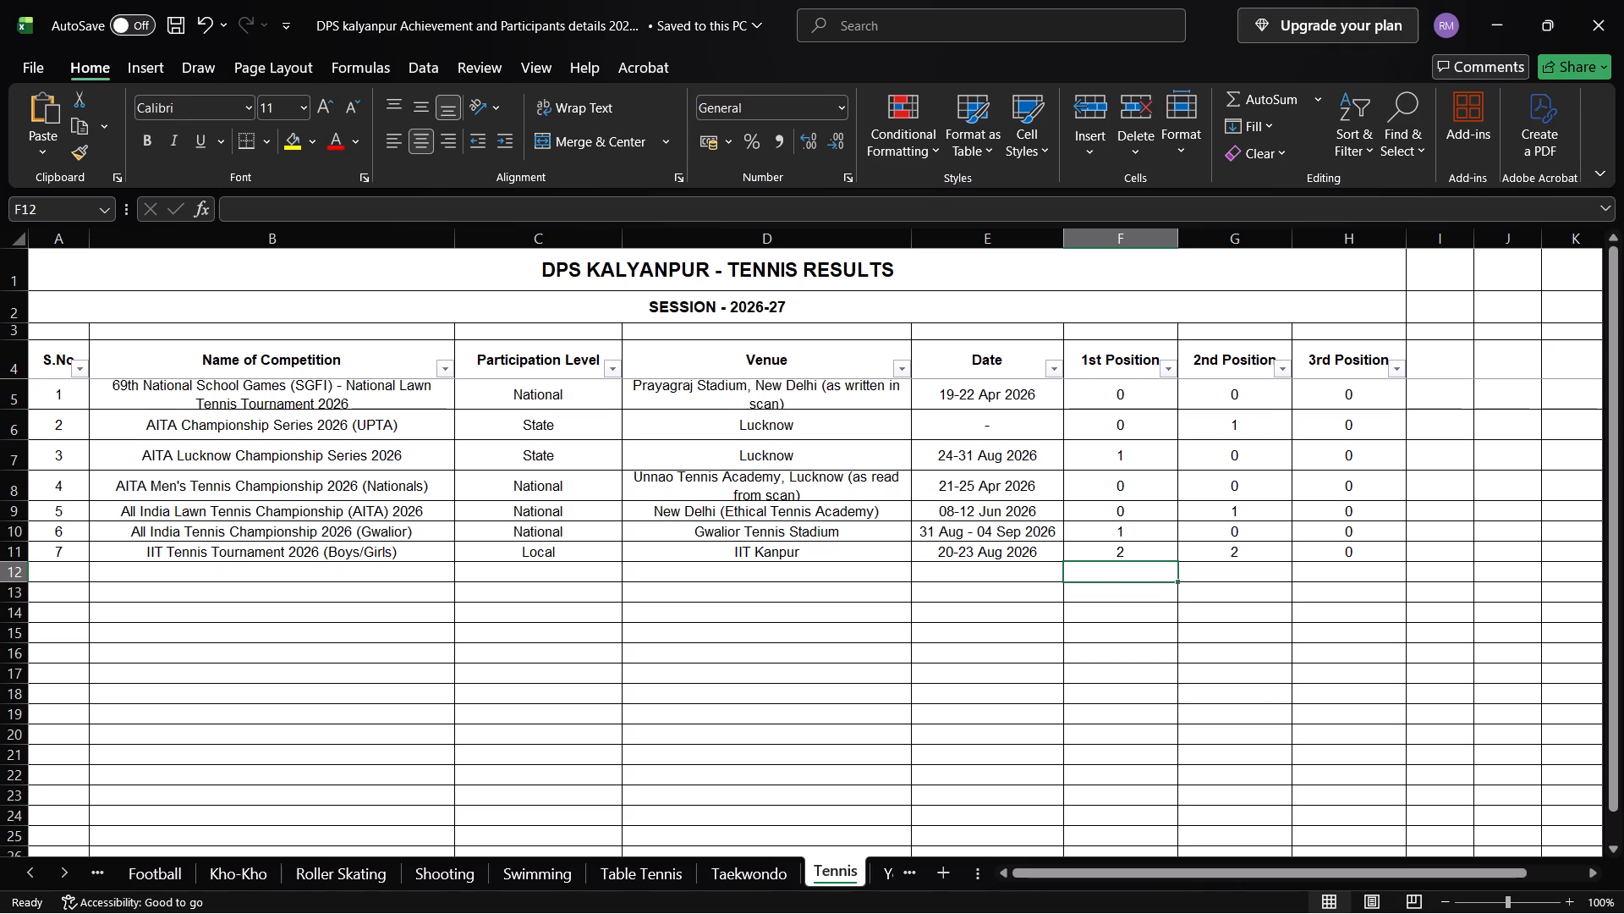
pyautogui.press('Up')
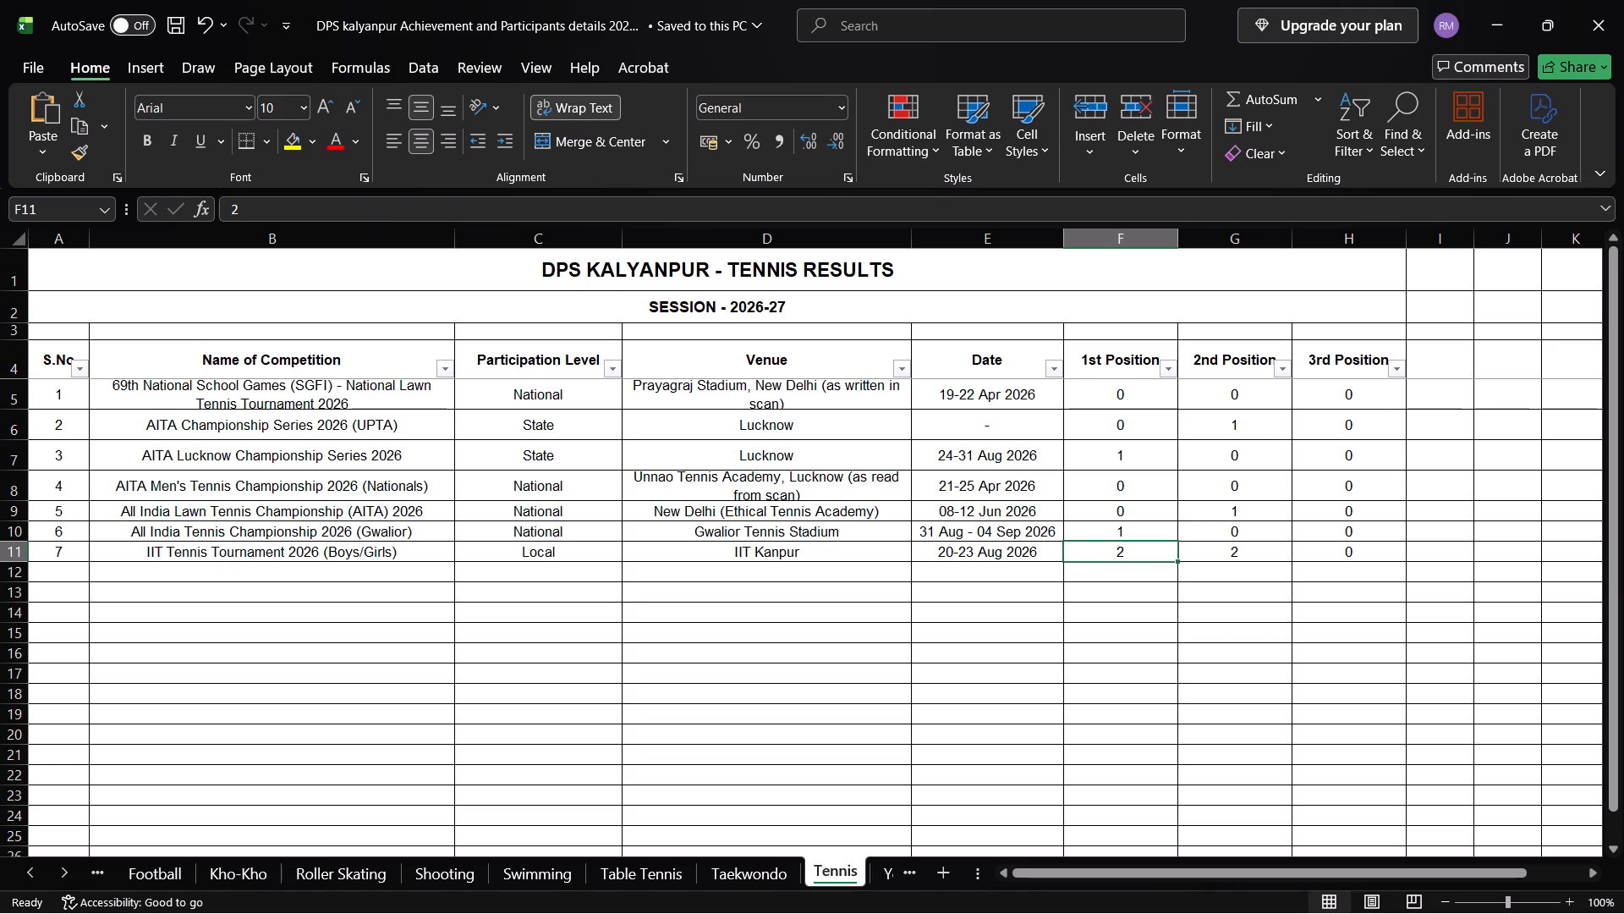
pyautogui.press('BackSpace')
pyautogui.press('3')
pyautogui.press('Down')
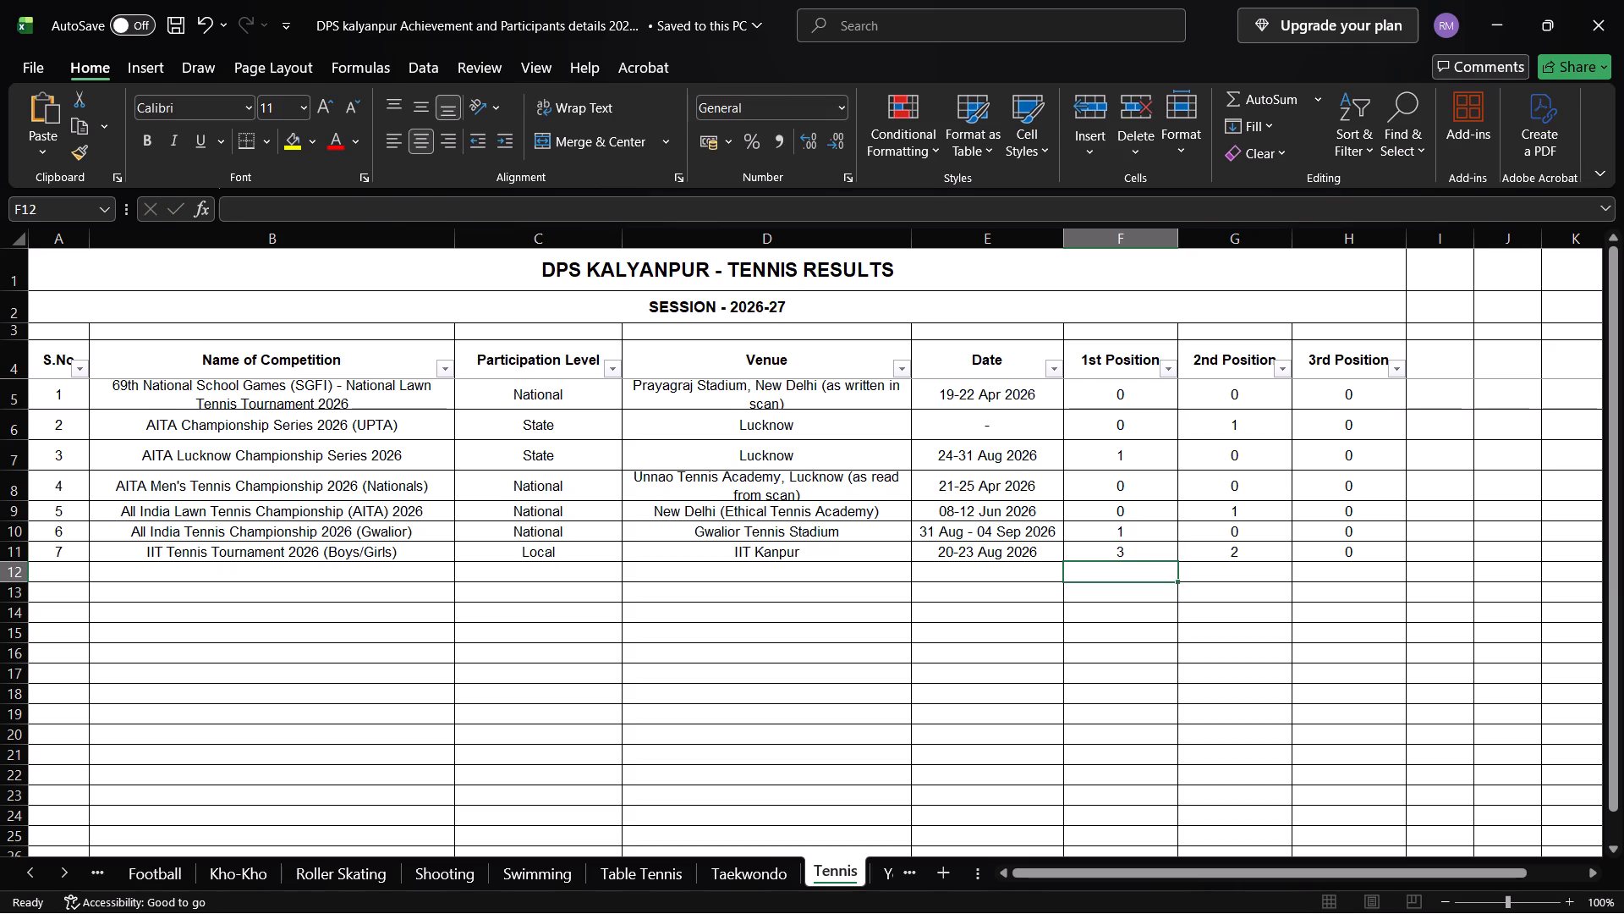
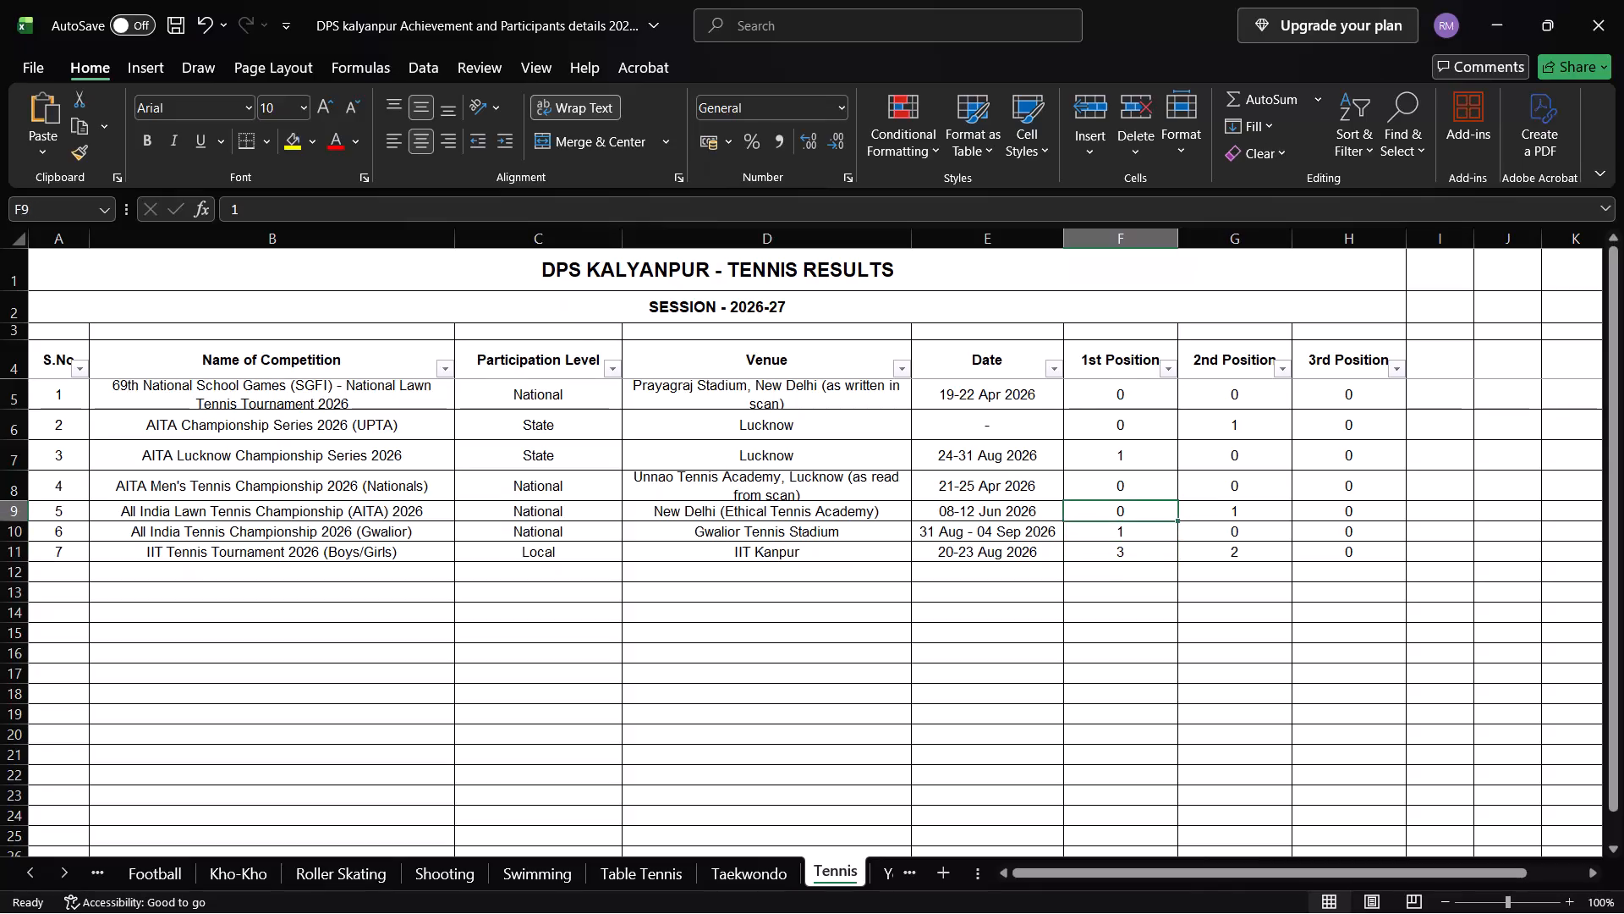
# Set the date of the AITA Championship Series 2026 (UPTA) to 24-28 Aug 2026.
pyautogui.press('Up')
pyautogui.press('Up')
pyautogui.press('Up')
pyautogui.press('Left')
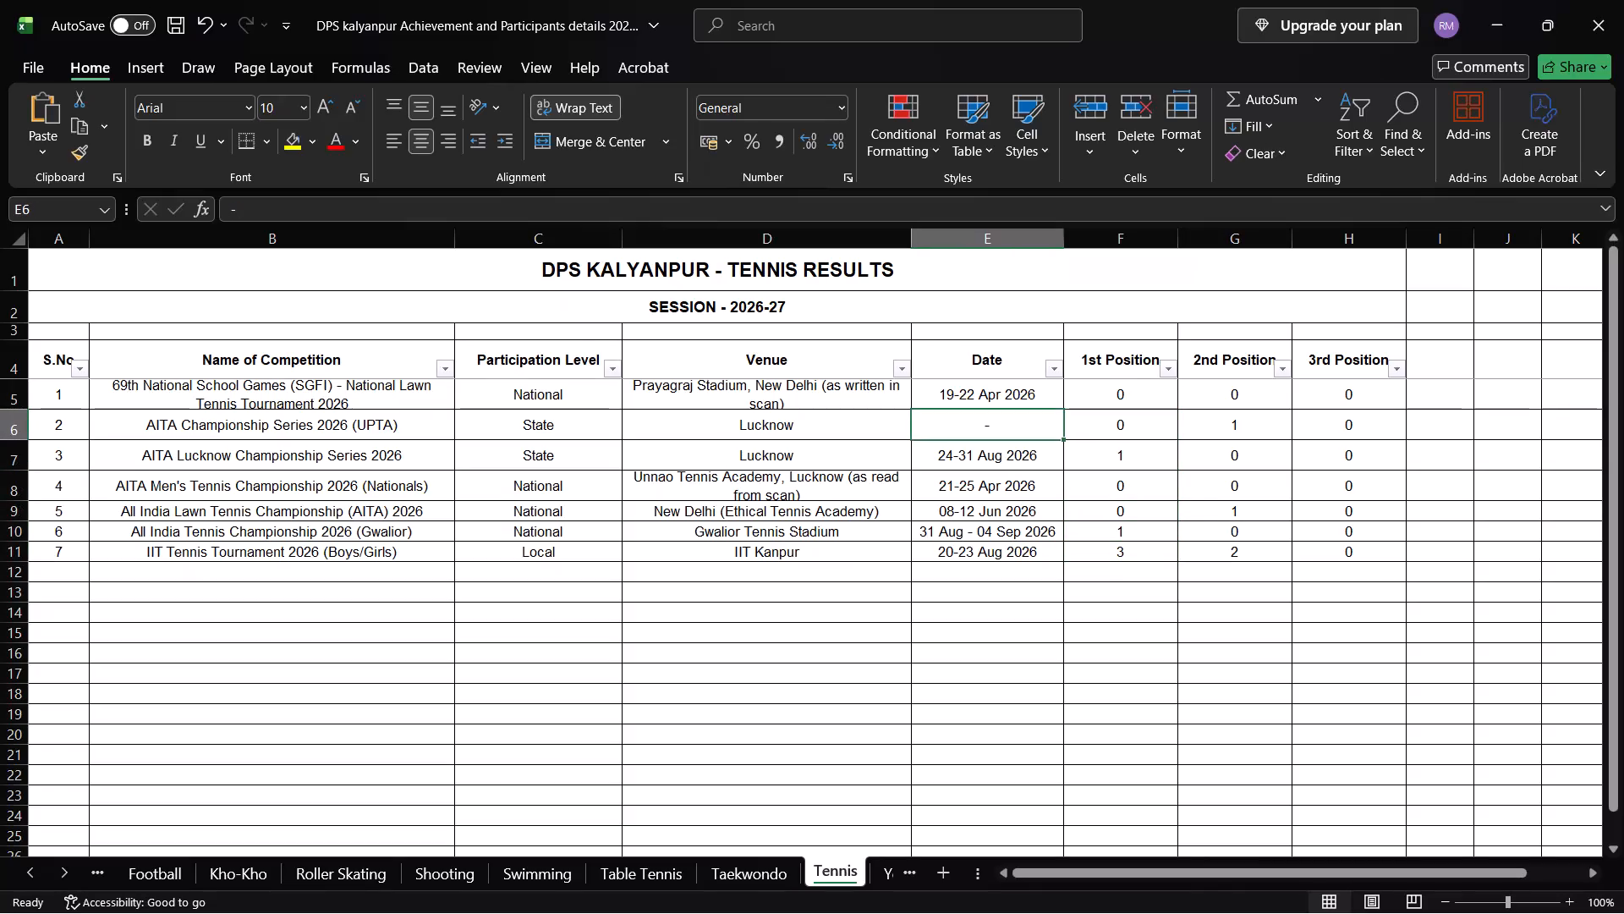
pyautogui.press('BackSpace')
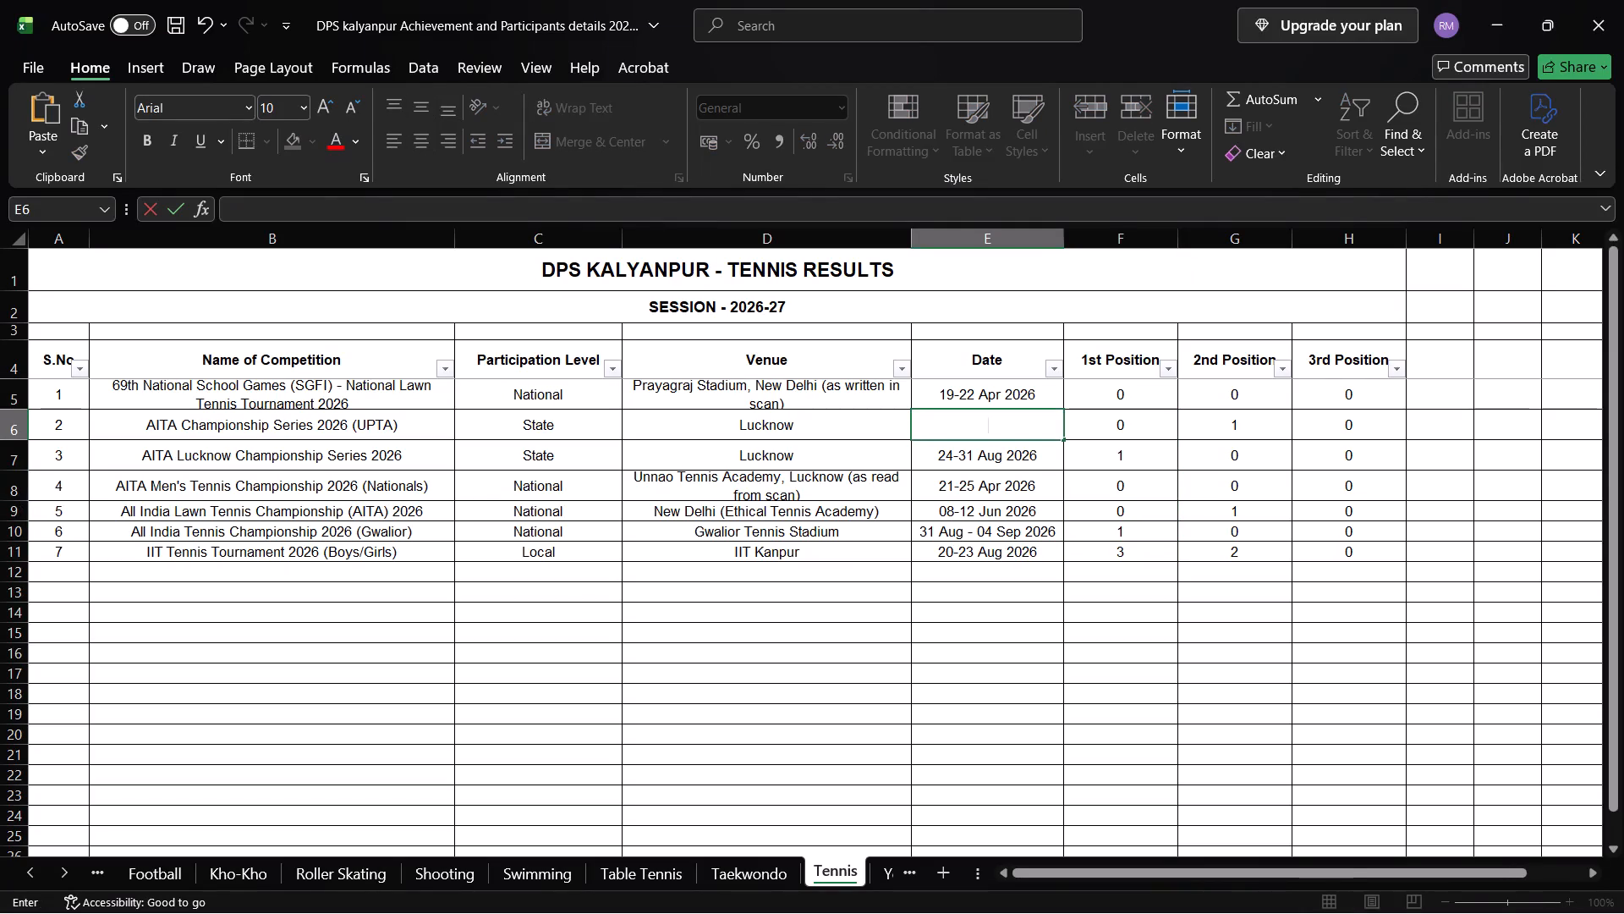
pyautogui.write('24-28 Aug')
pyautogui.press('space')
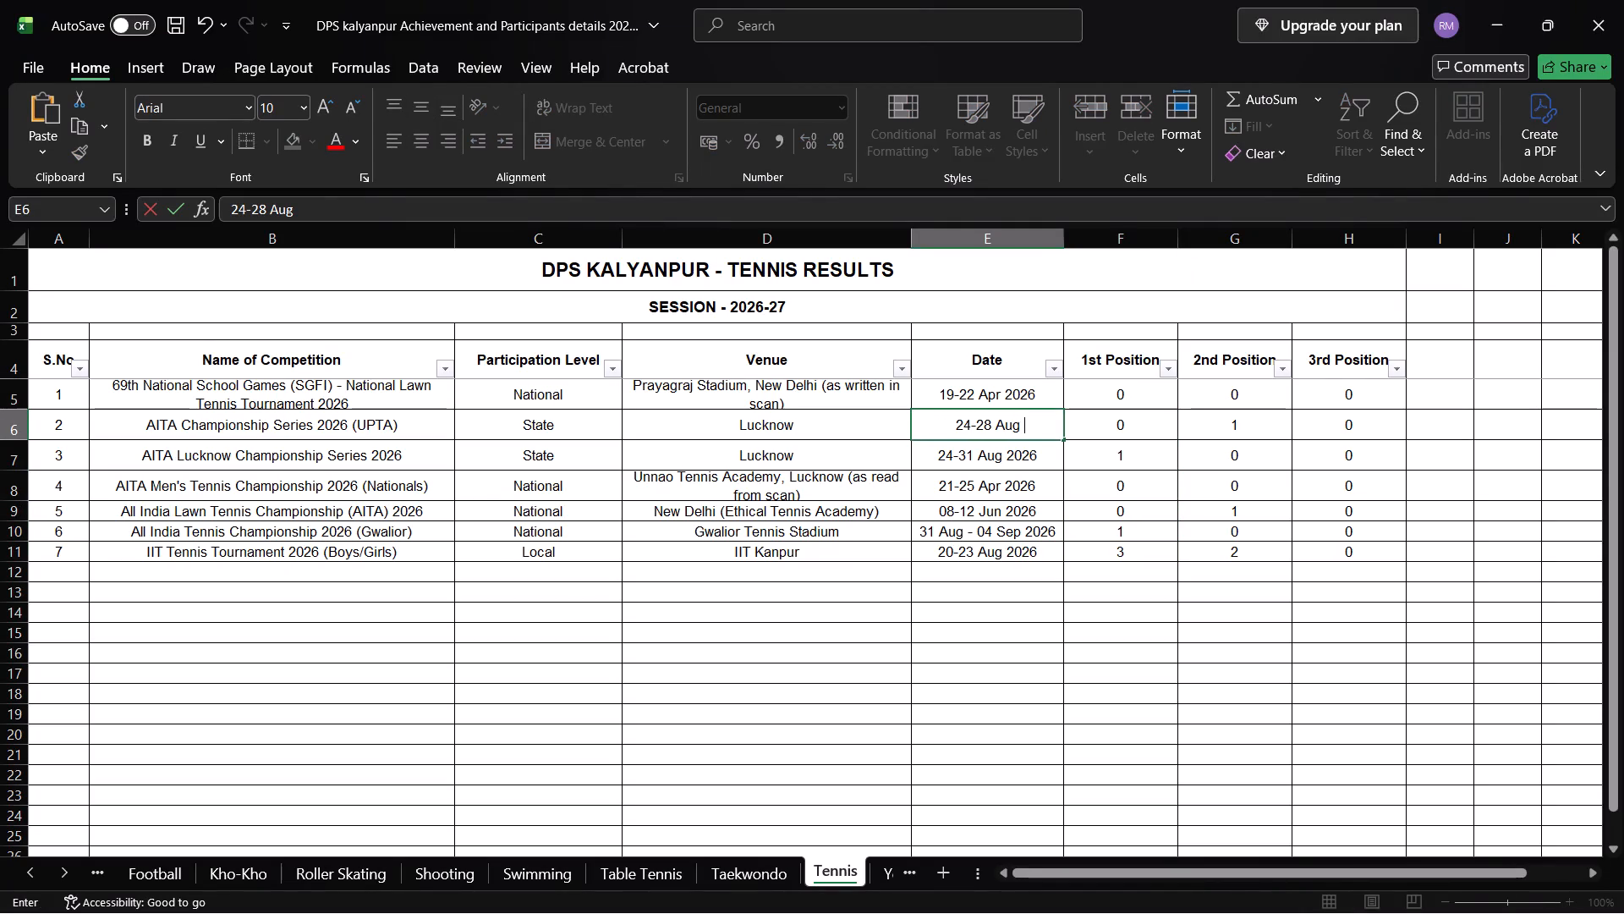
pyautogui.write('2026')
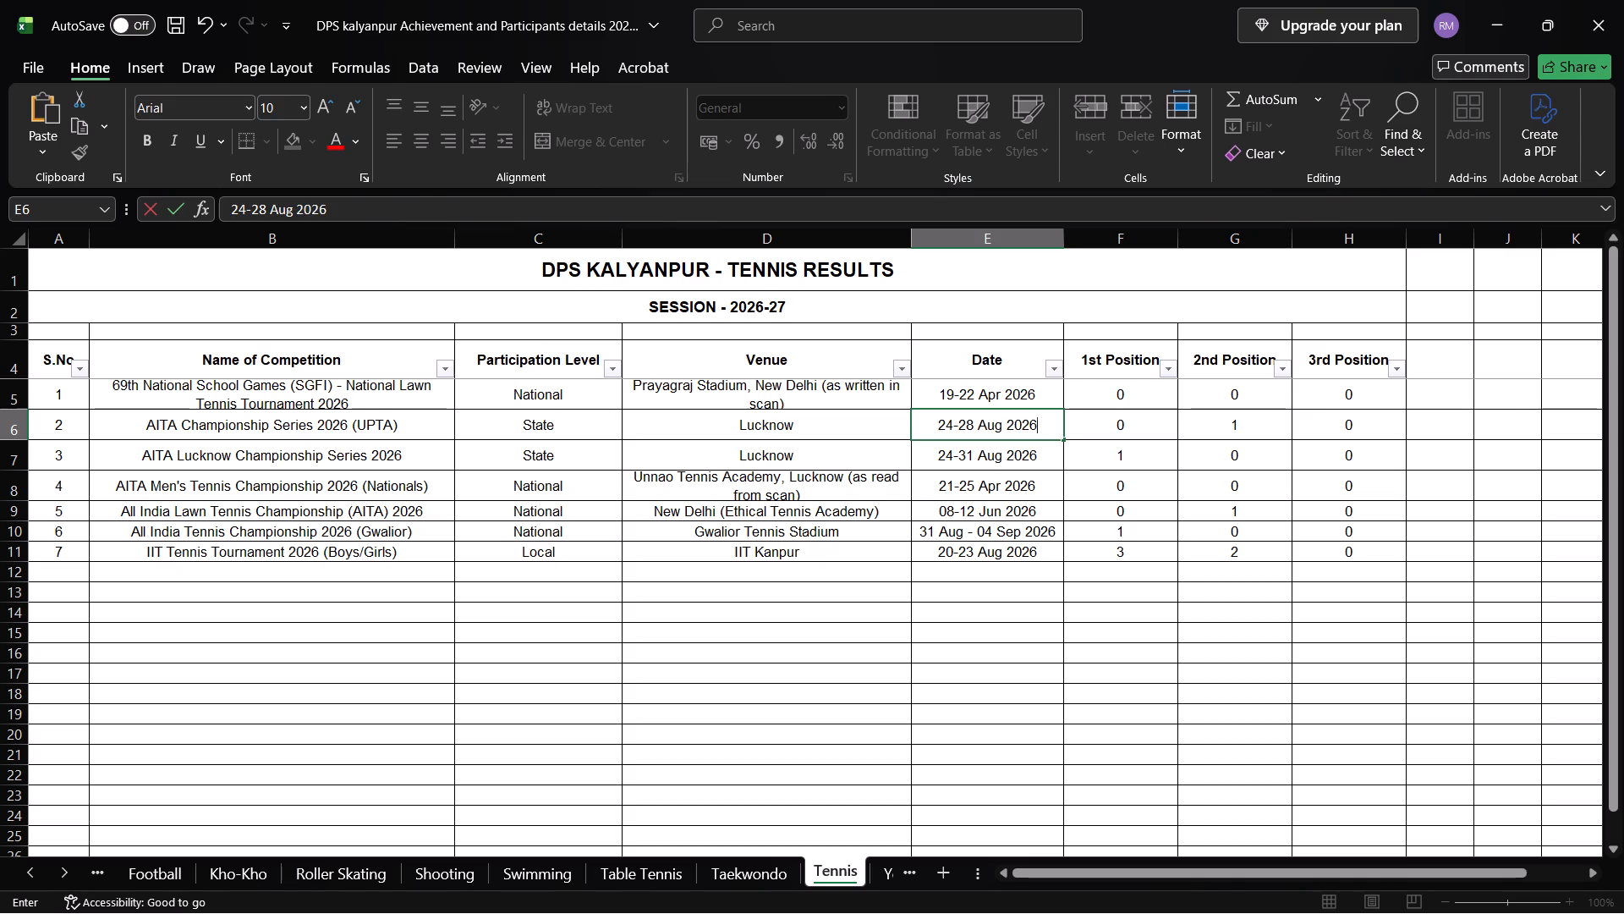
pyautogui.press('Down')
pyautogui.press('Down')
pyautogui.press('Down')
pyautogui.press('Down')
pyautogui.press('Down')
pyautogui.press('Down')
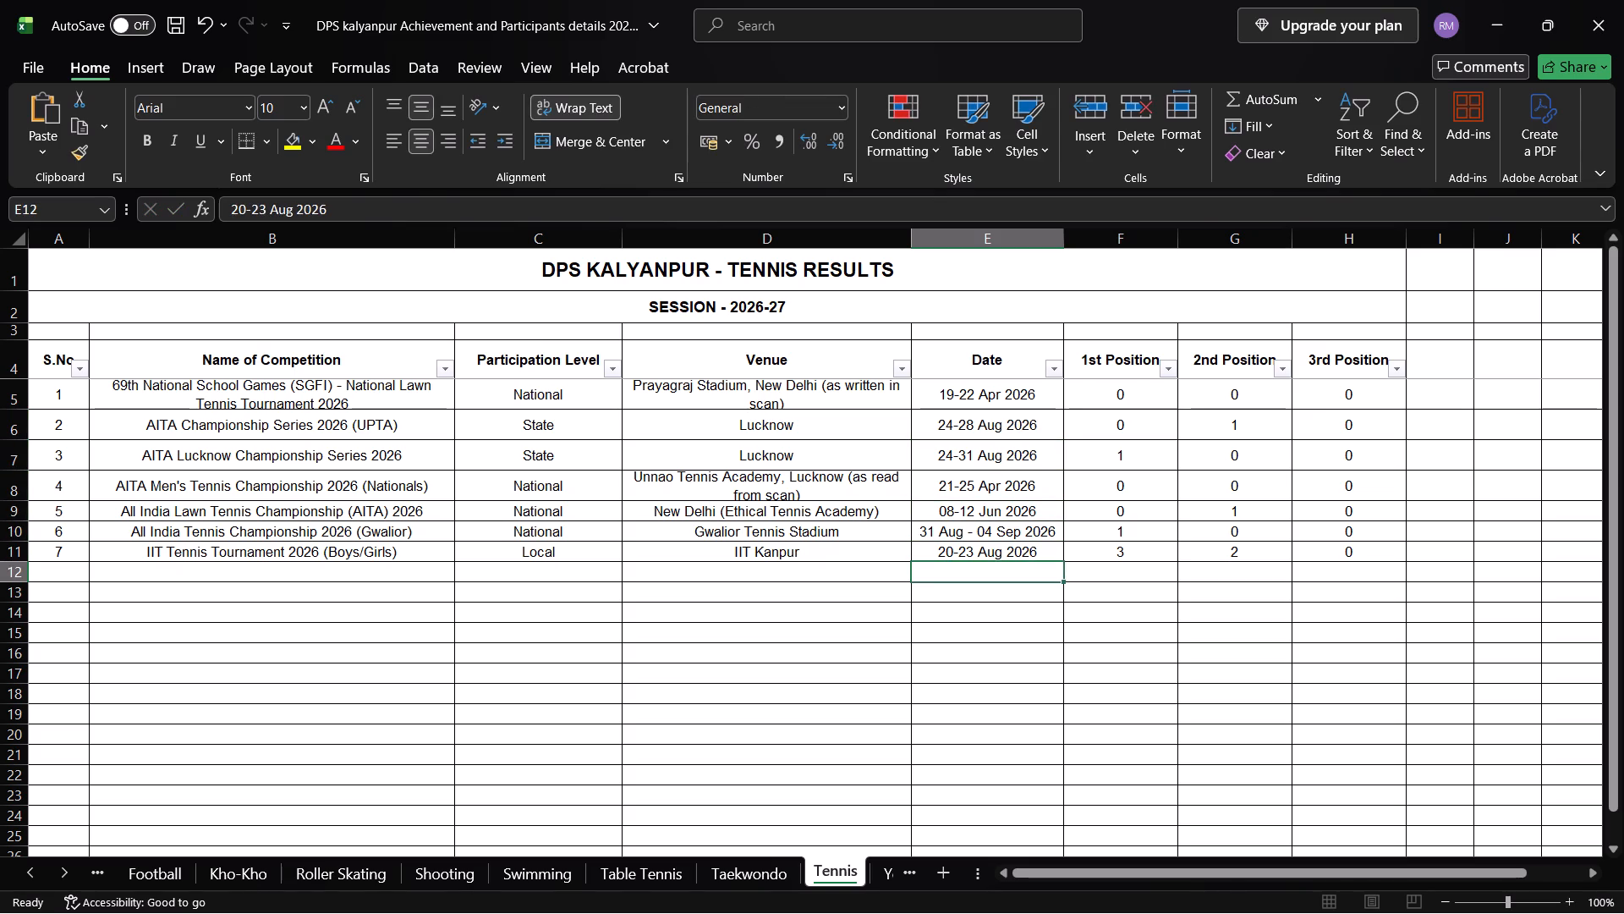
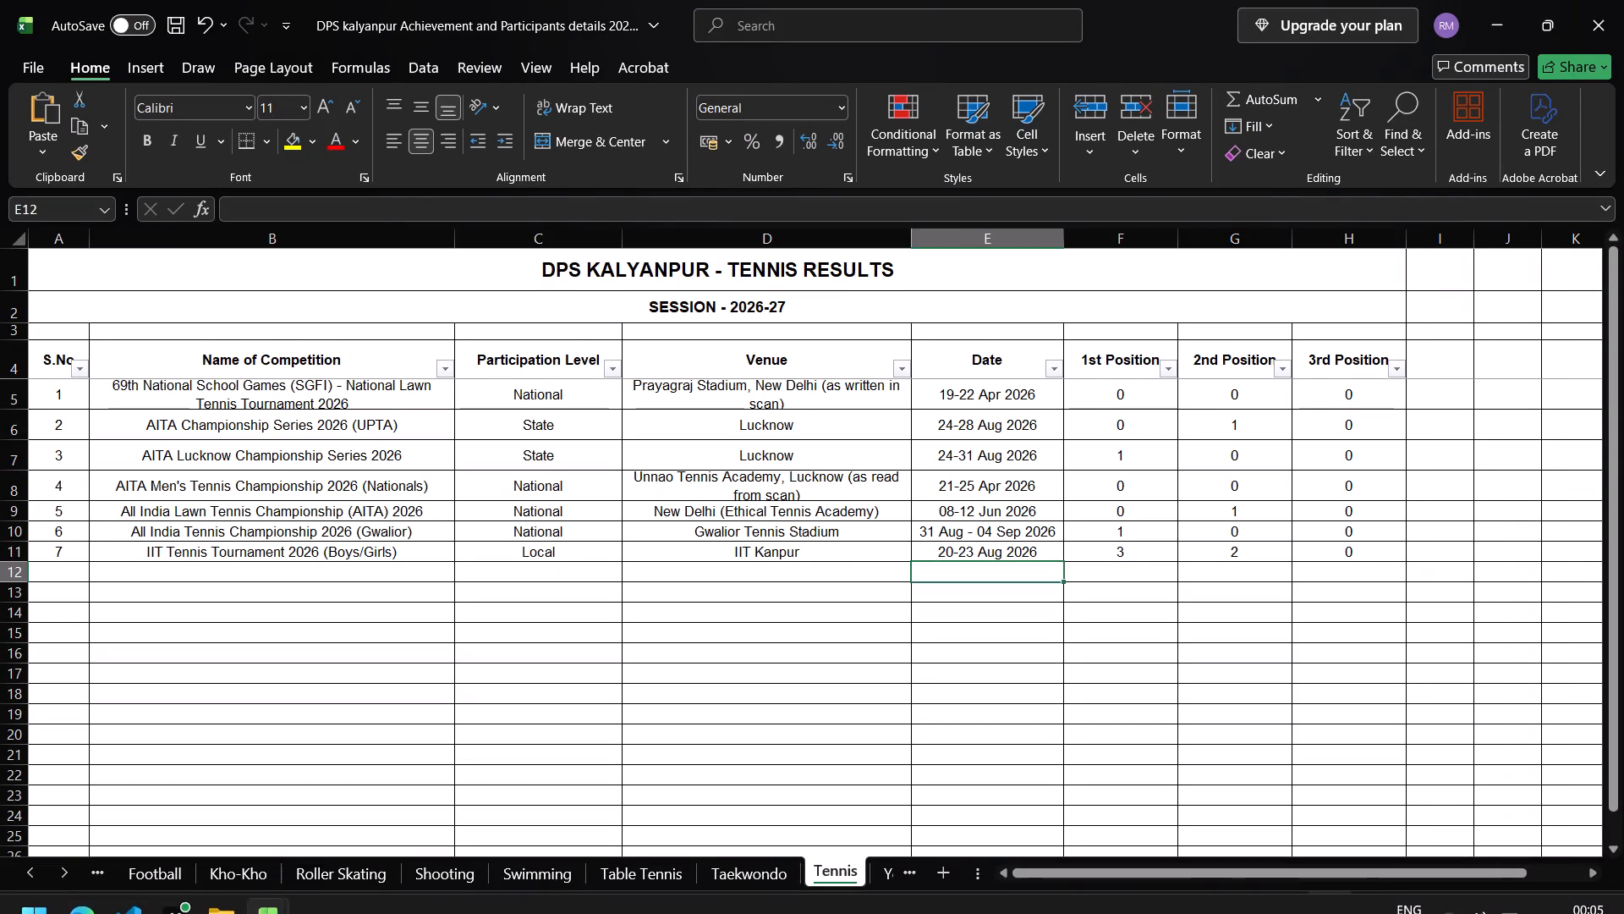
# Switch to the Swimming results sheet and select the 1st Position count of the Lucknow CBSE East Zone competition.
pyautogui.click(516, 869)
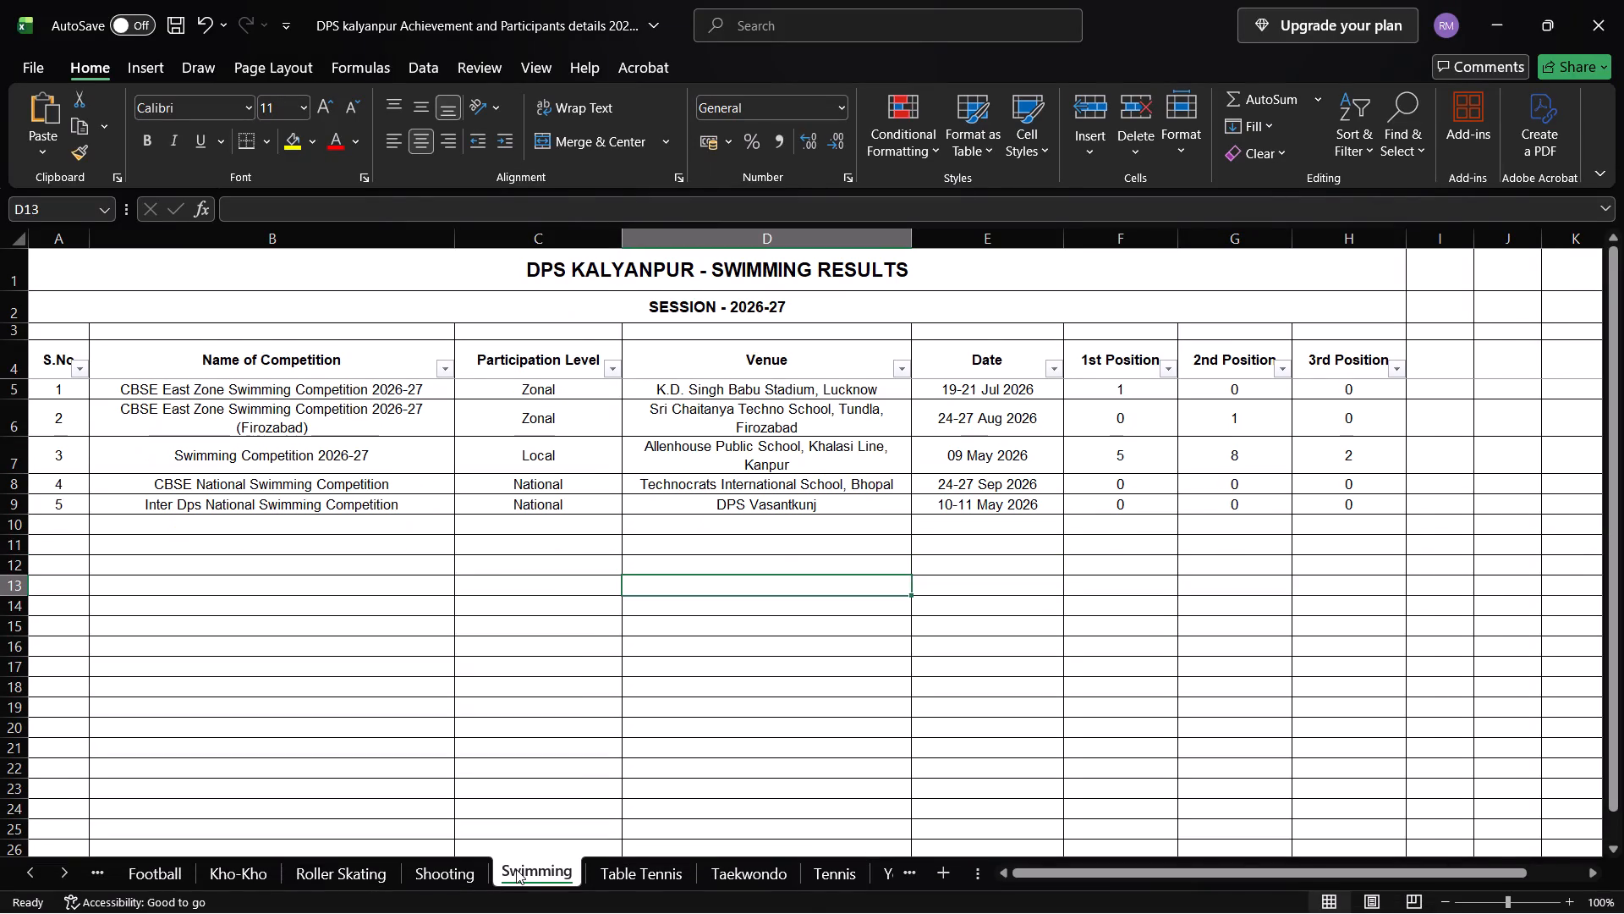
pyautogui.click(1133, 392)
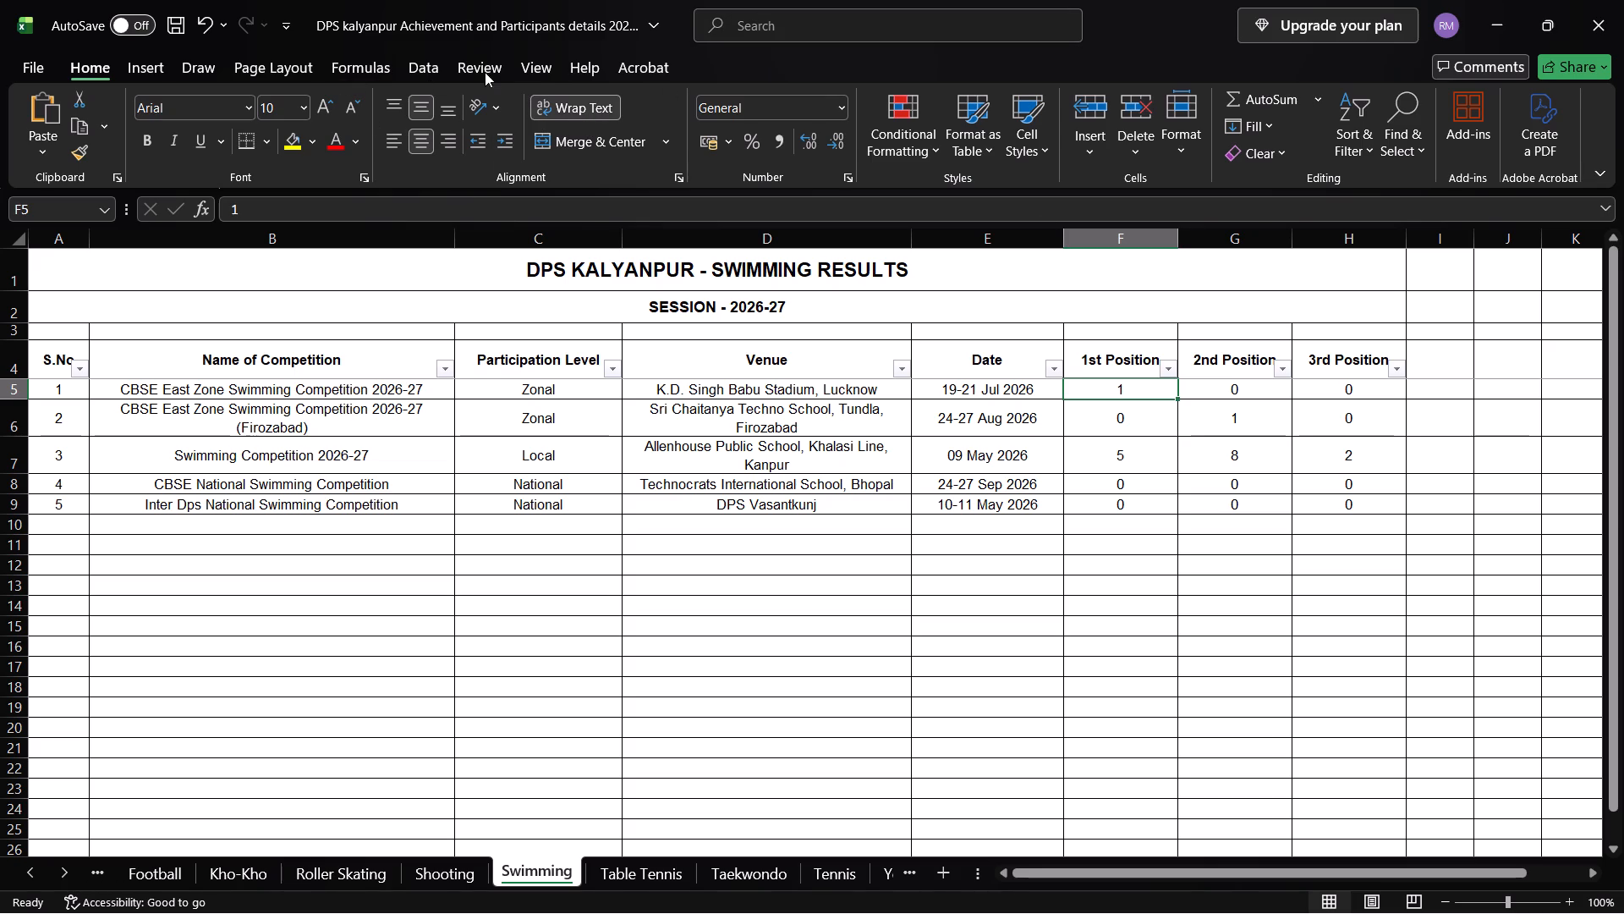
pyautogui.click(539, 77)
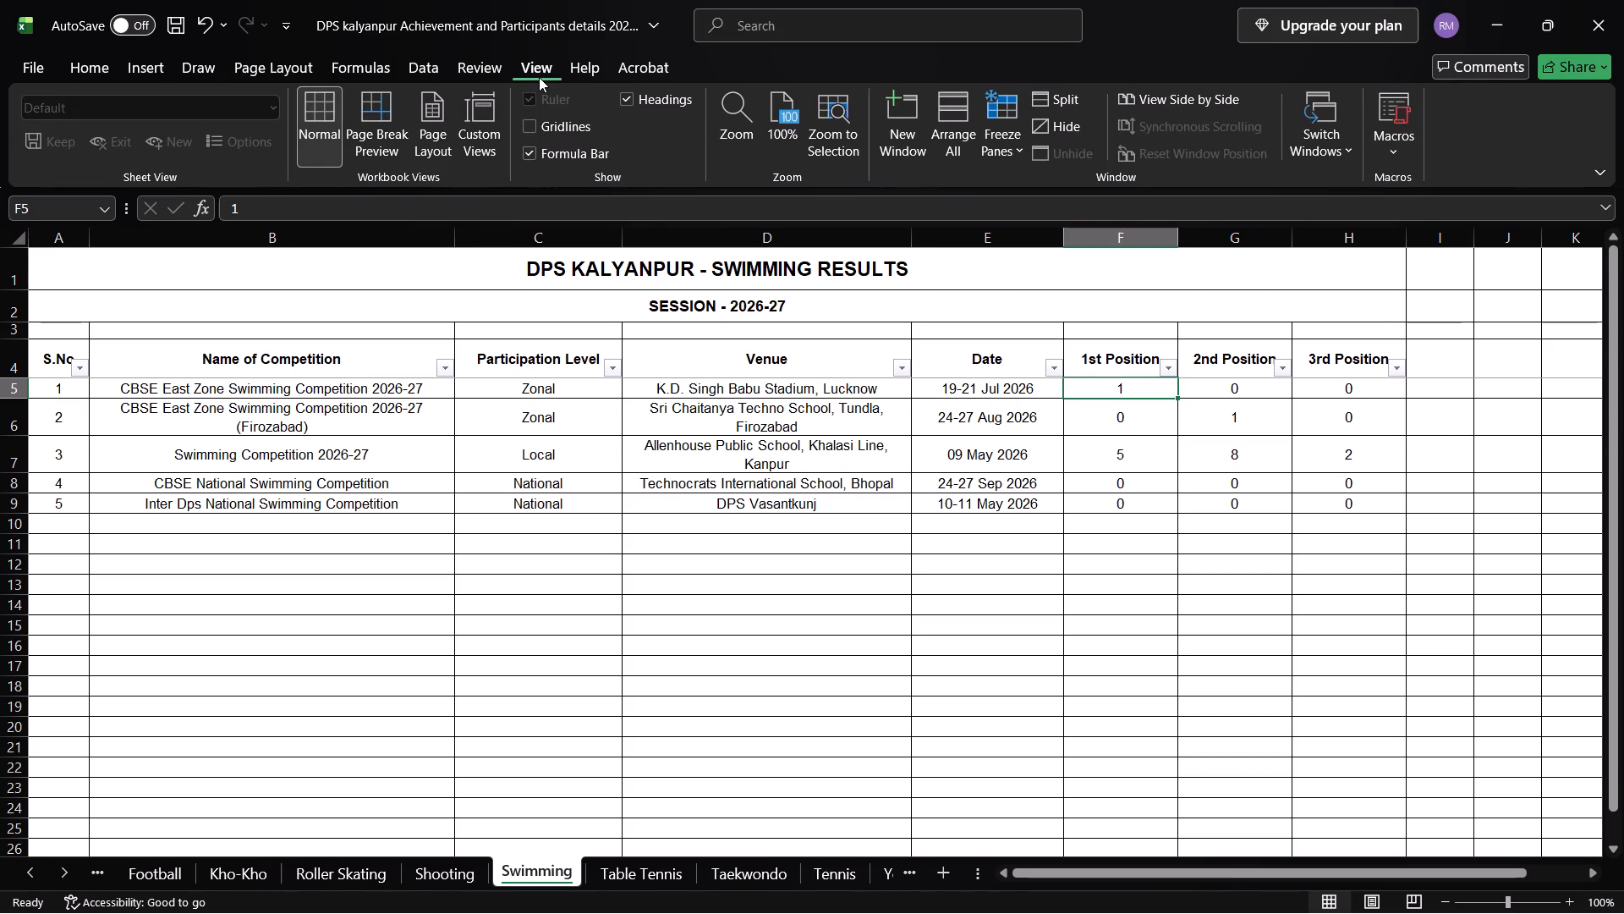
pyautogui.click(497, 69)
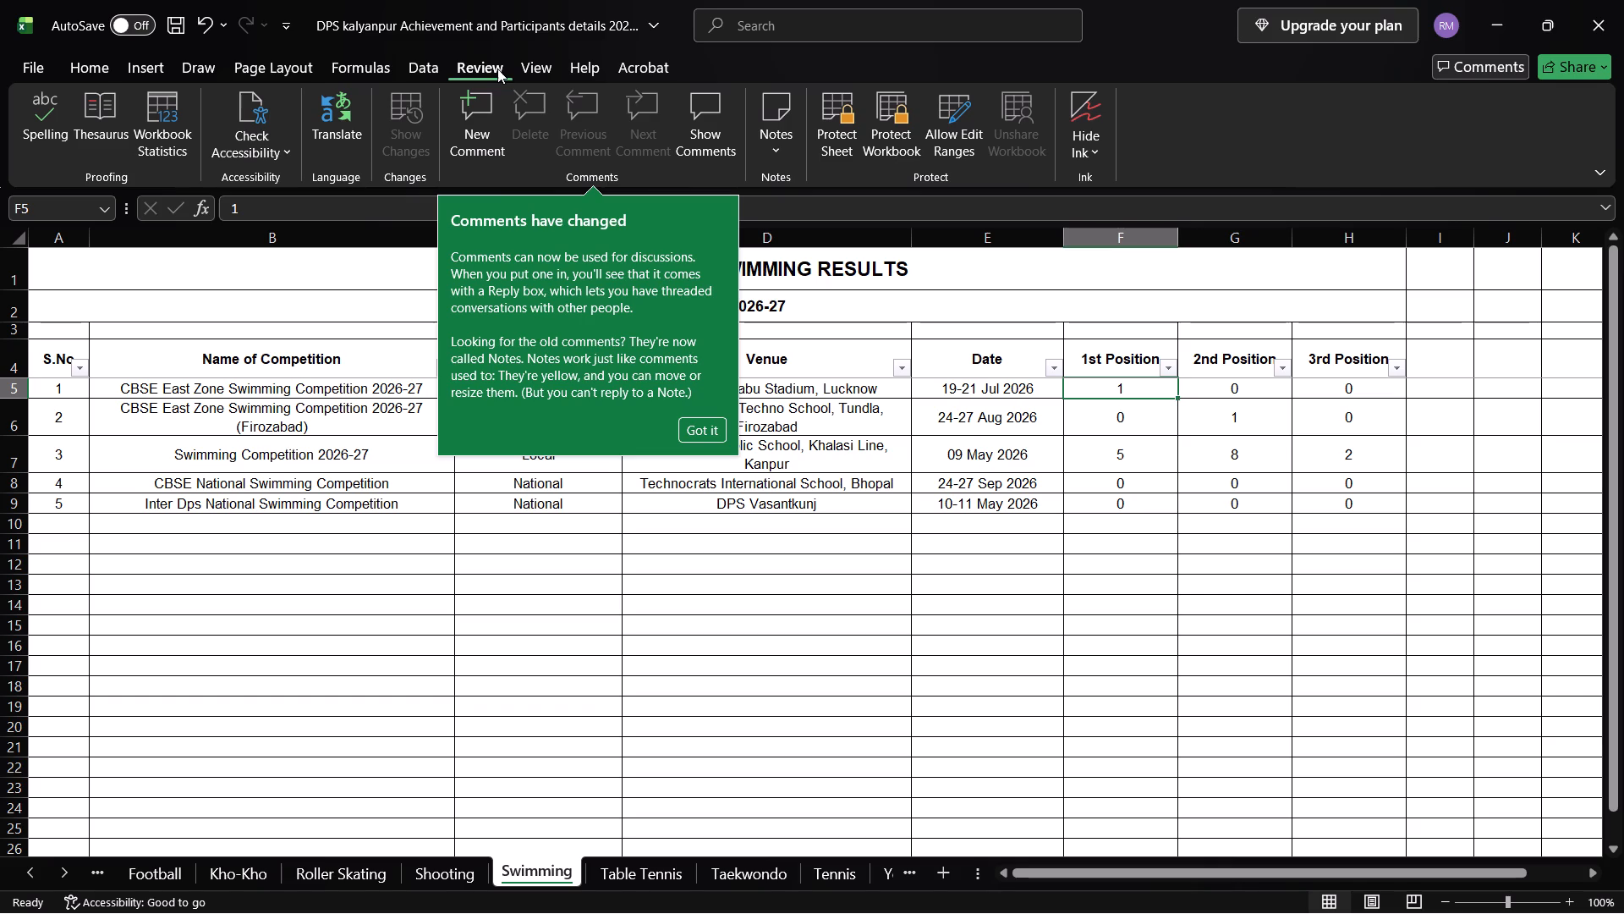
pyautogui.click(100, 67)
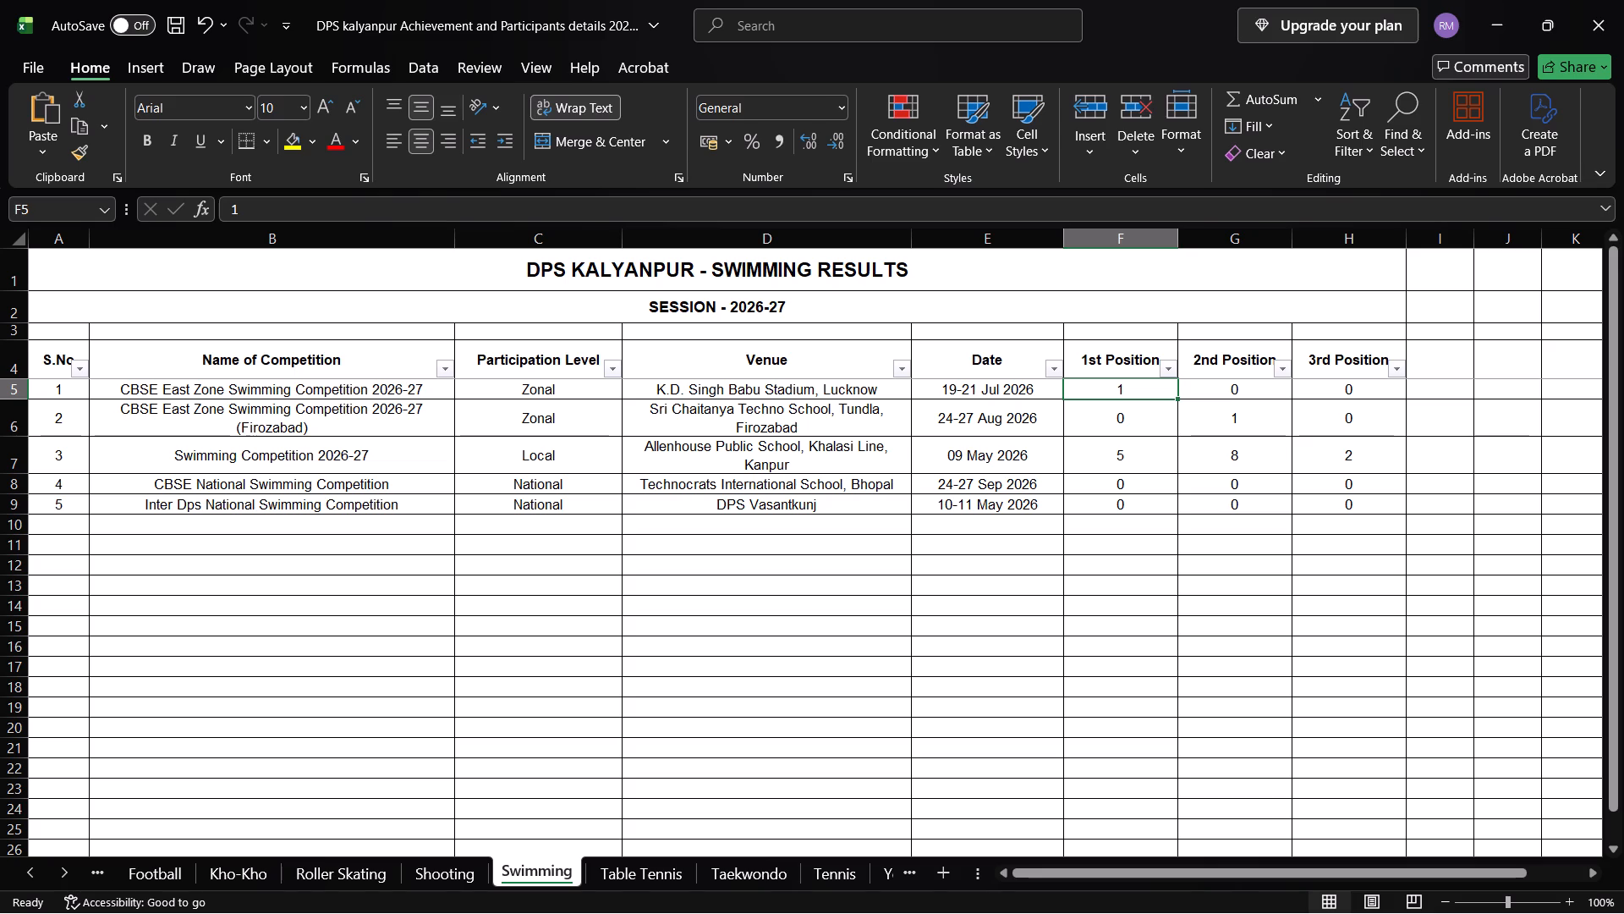
# Set the 1st Position count of the local Swimming Competition 2026-27 at Allenhouse Public School to 7.
pyautogui.click(1107, 454)
pyautogui.press('BackSpace')
pyautogui.press('7')
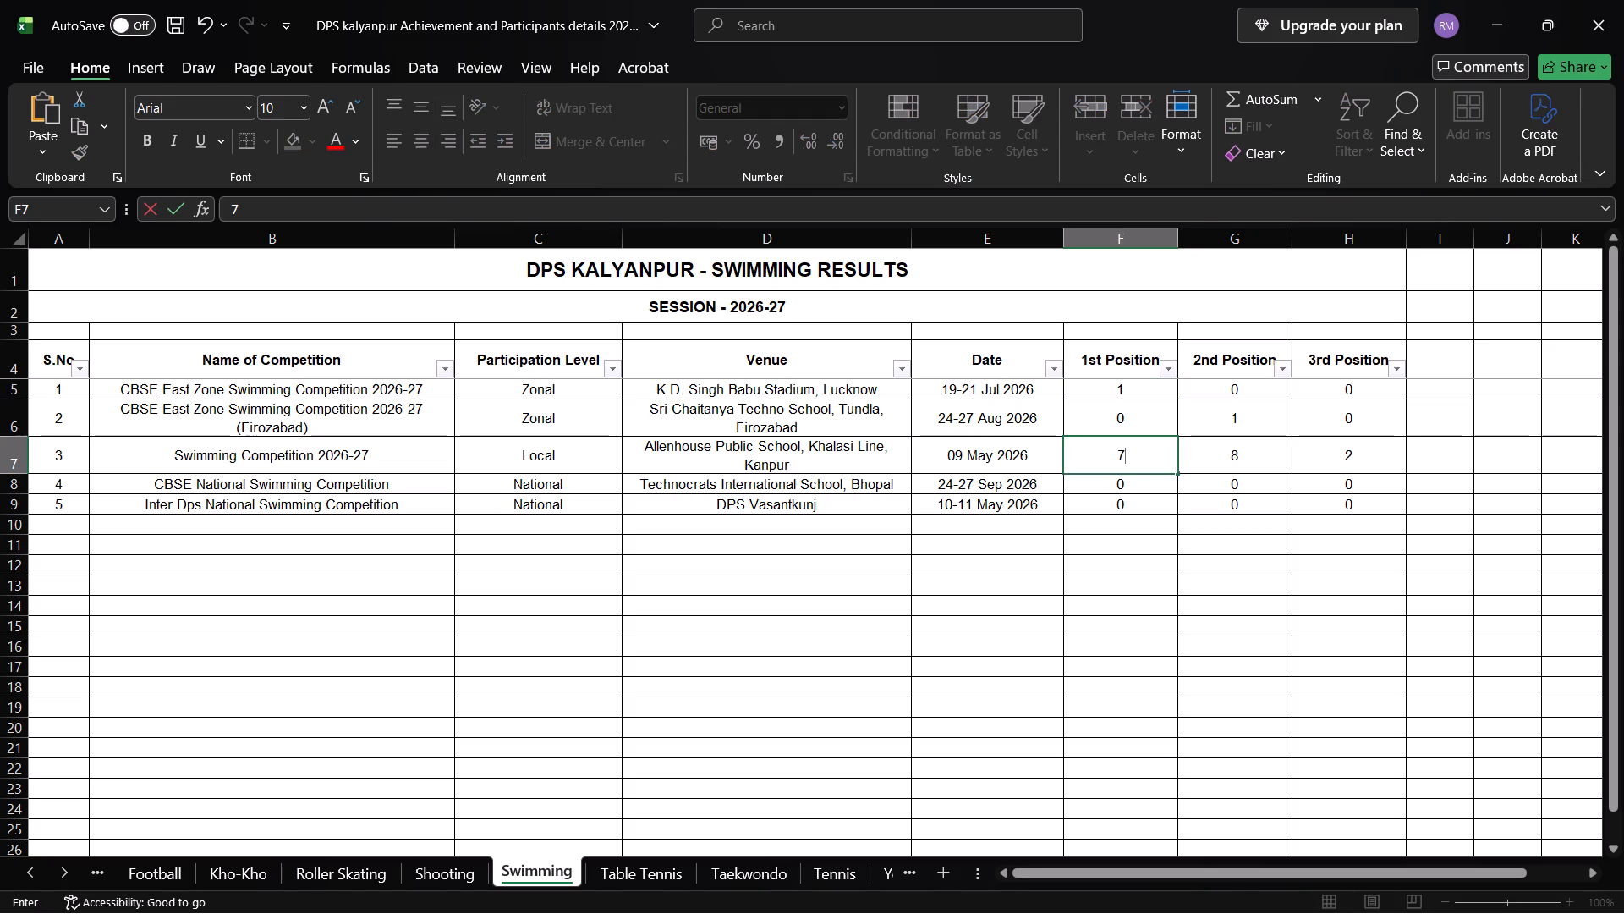
pyautogui.click(1220, 660)
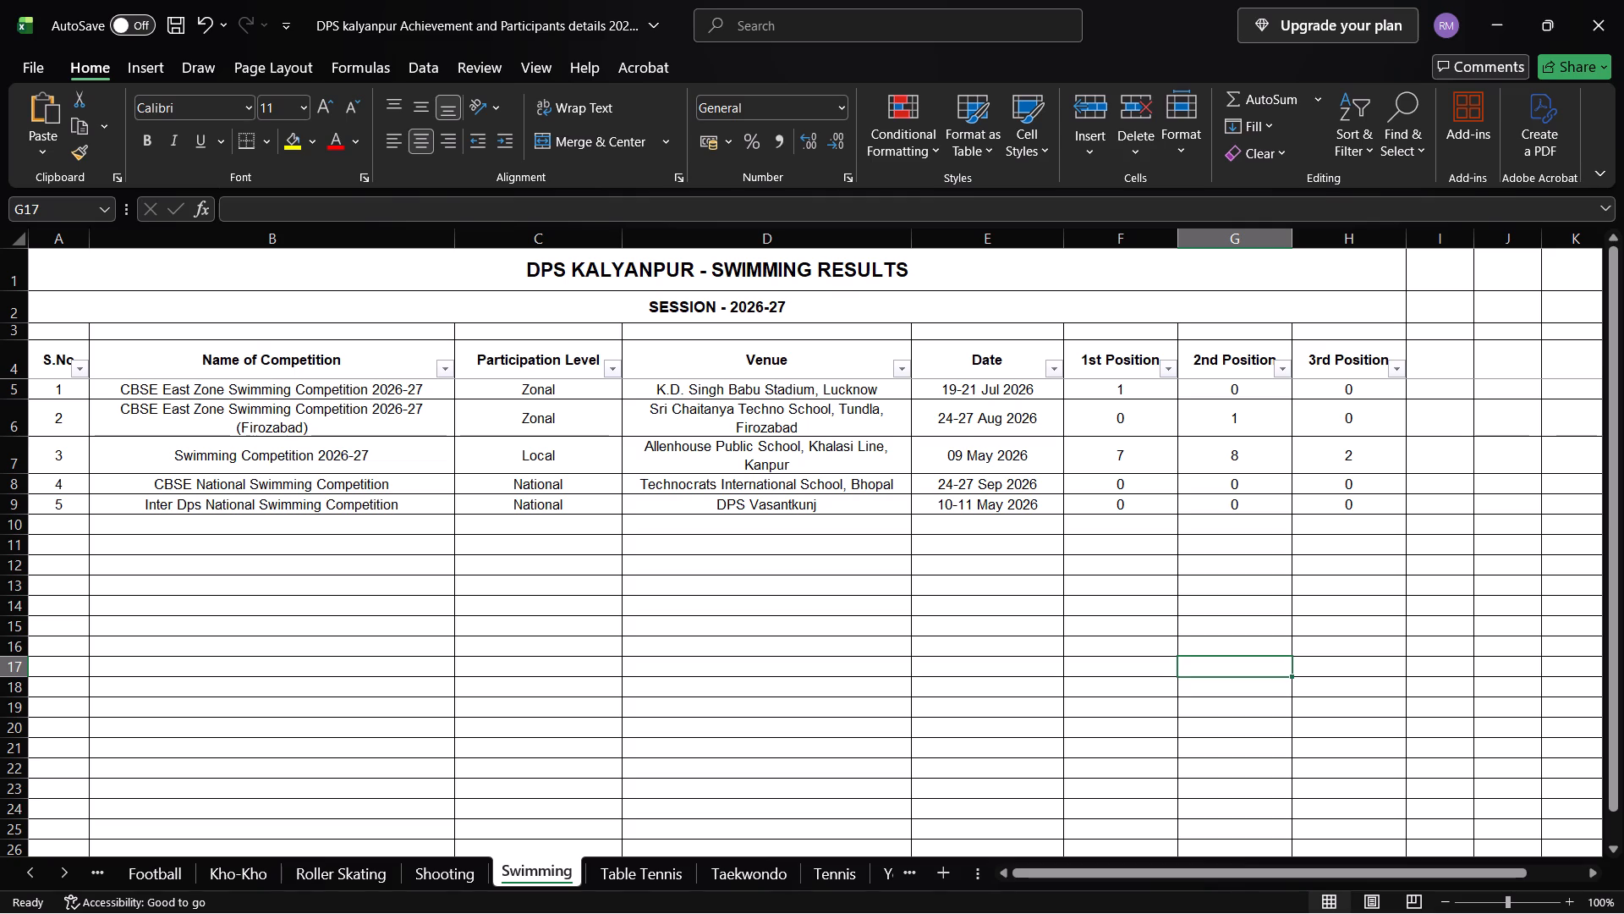
# Set the 1st Position count of the CBSE East Zone Swimming Competition at K.D. Singh Babu Stadium, Lucknow to 4.
pyautogui.click(1101, 393)
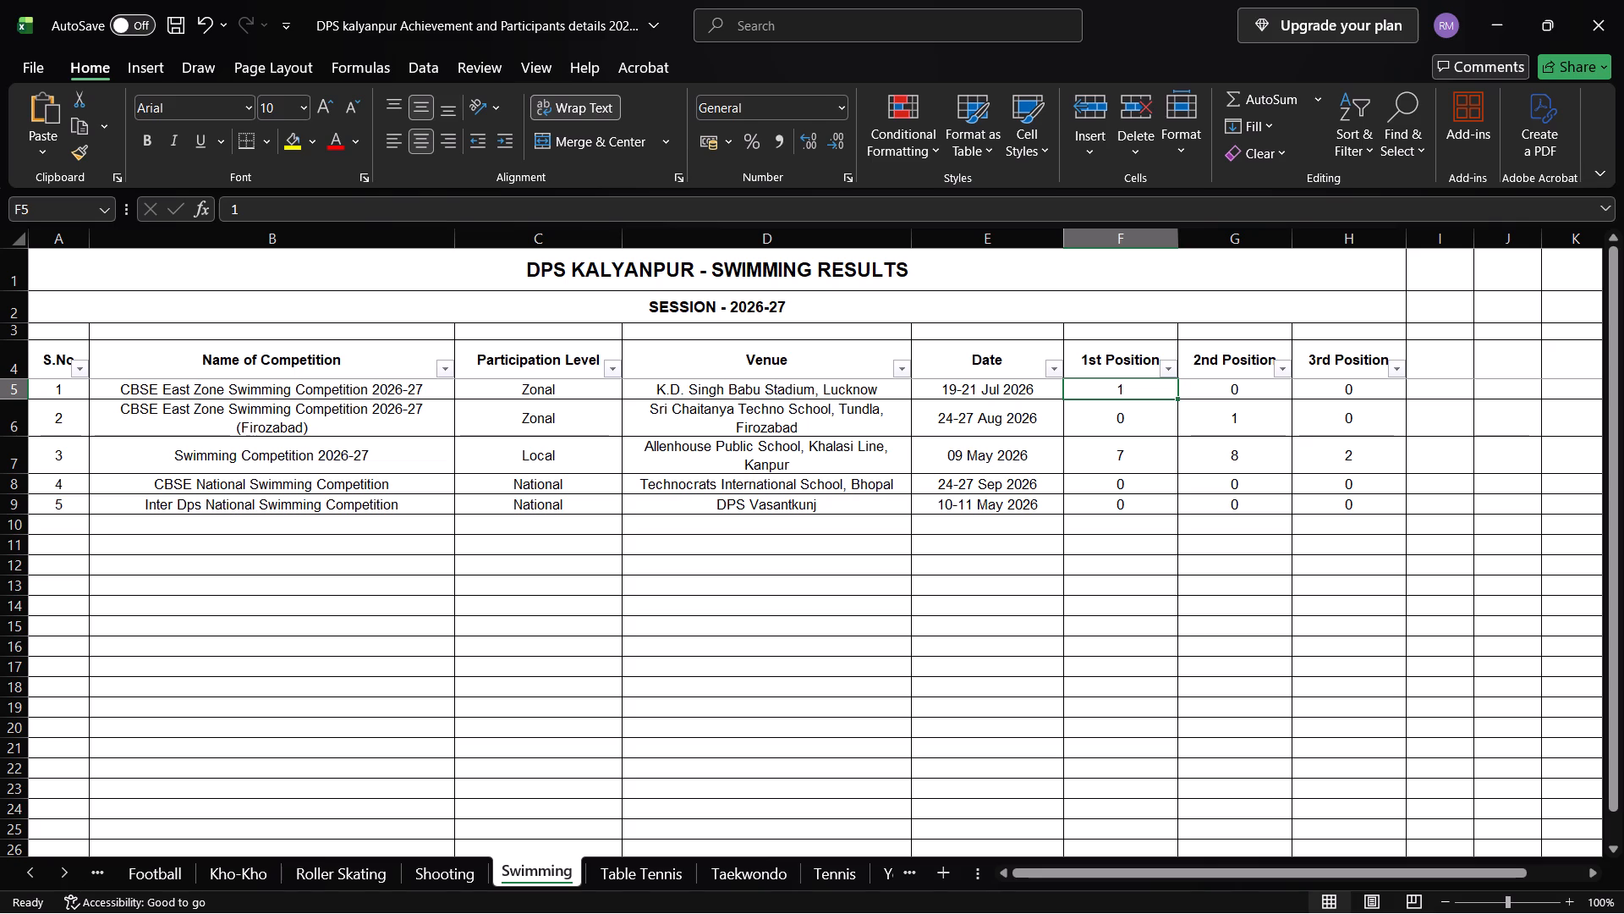
pyautogui.press('BackSpace')
pyautogui.press('4')
pyautogui.click(1100, 676)
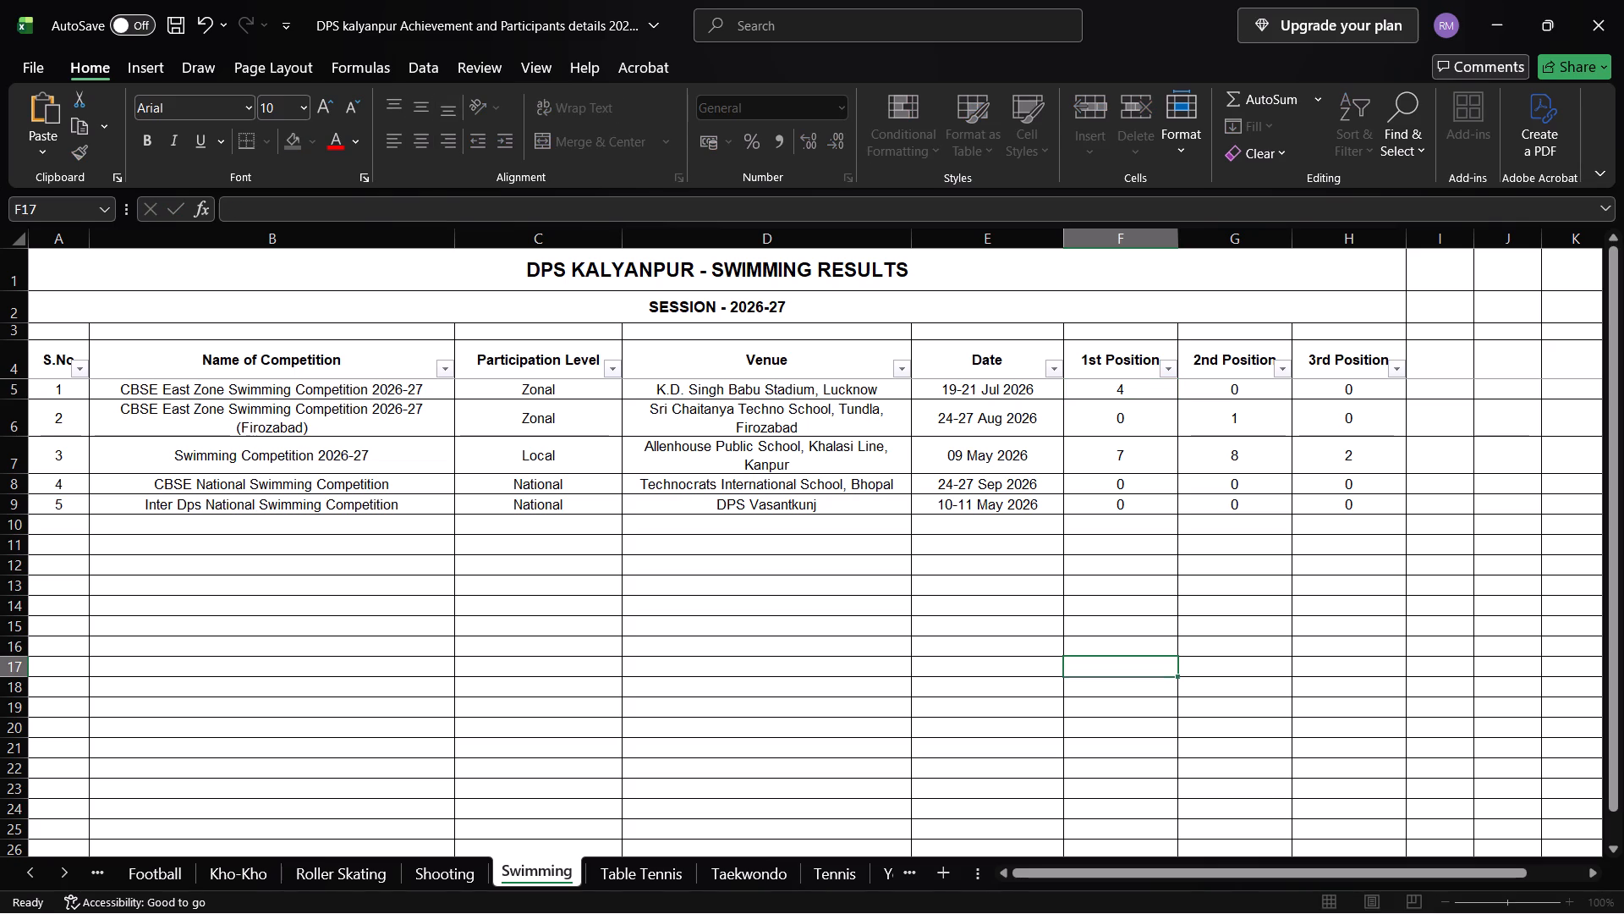
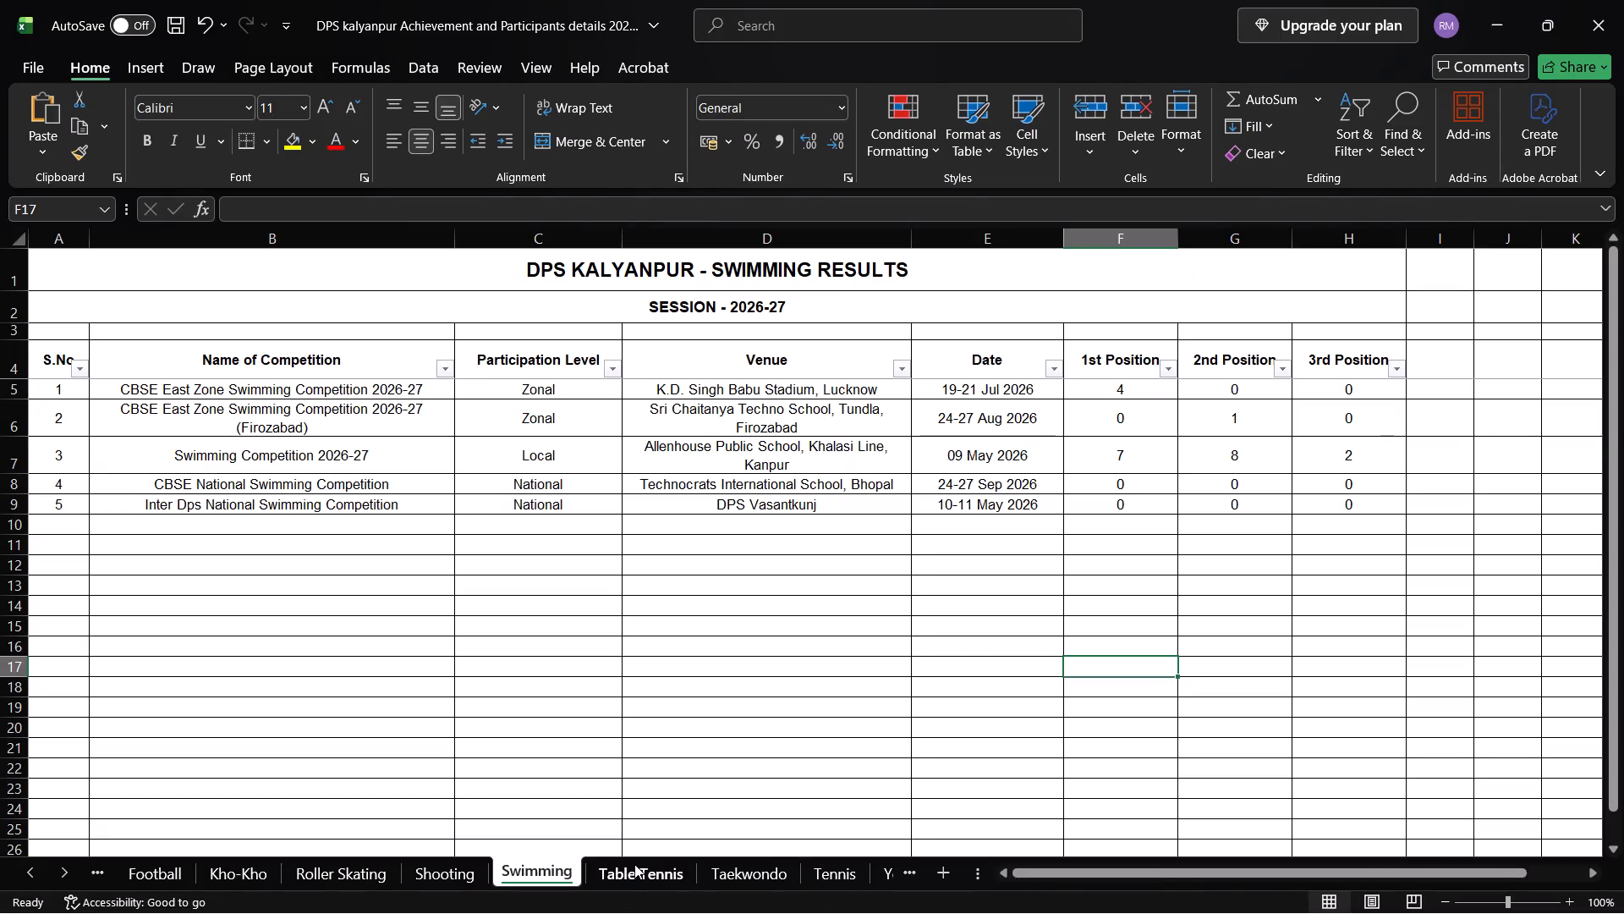
# Switch to the Table Tennis results sheet to review its competition dates and position counts.
pyautogui.click(634, 864)
pyautogui.click(901, 791)
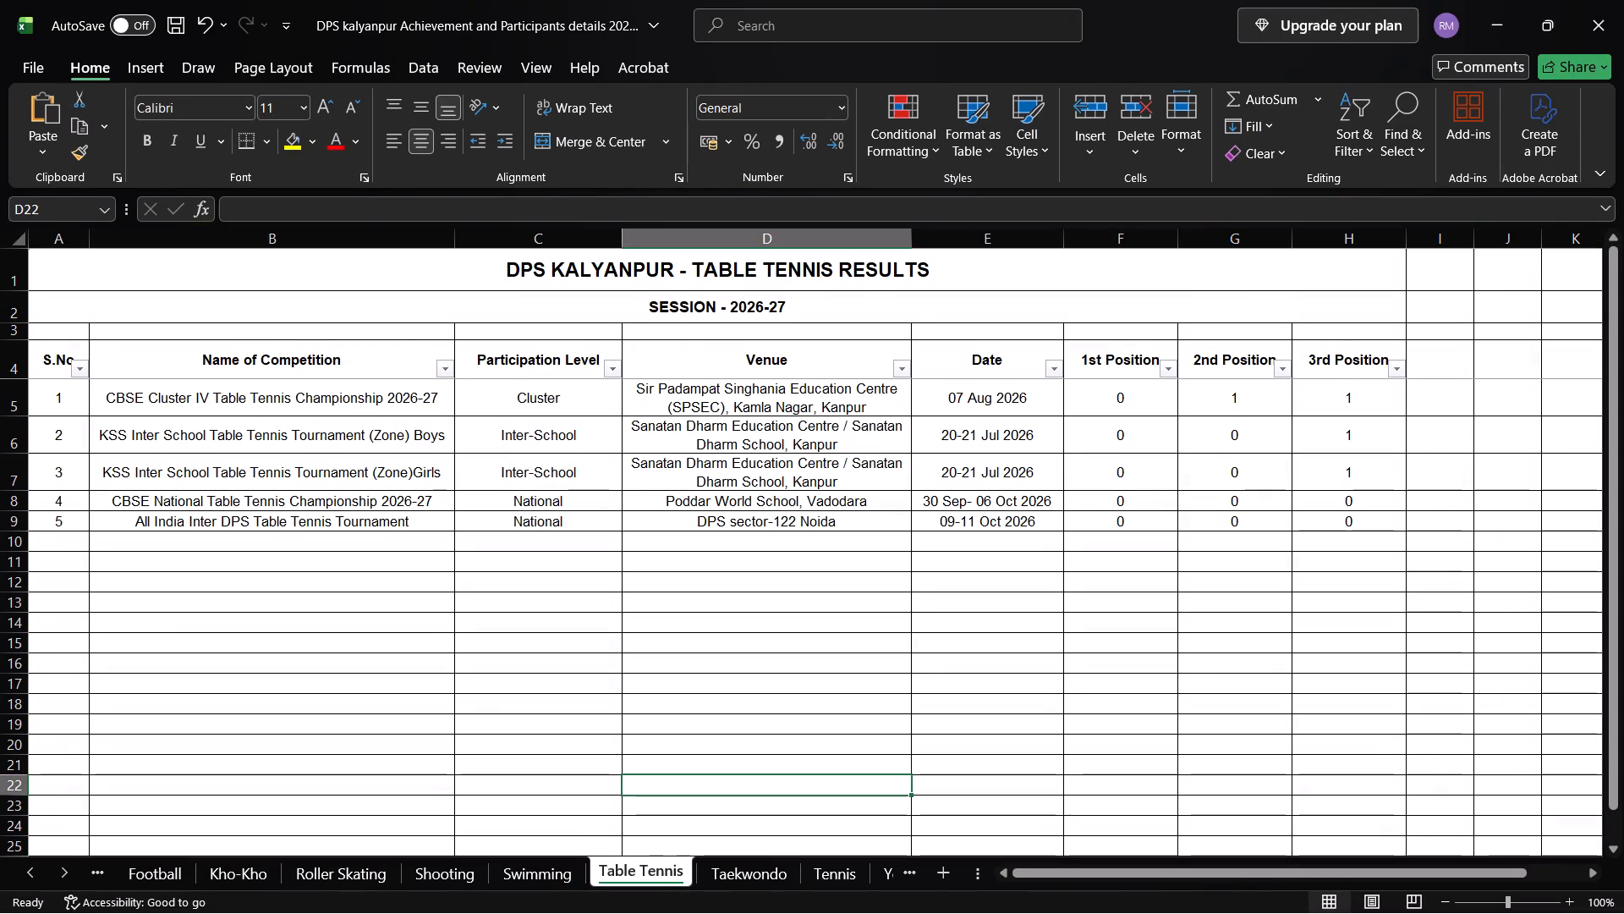
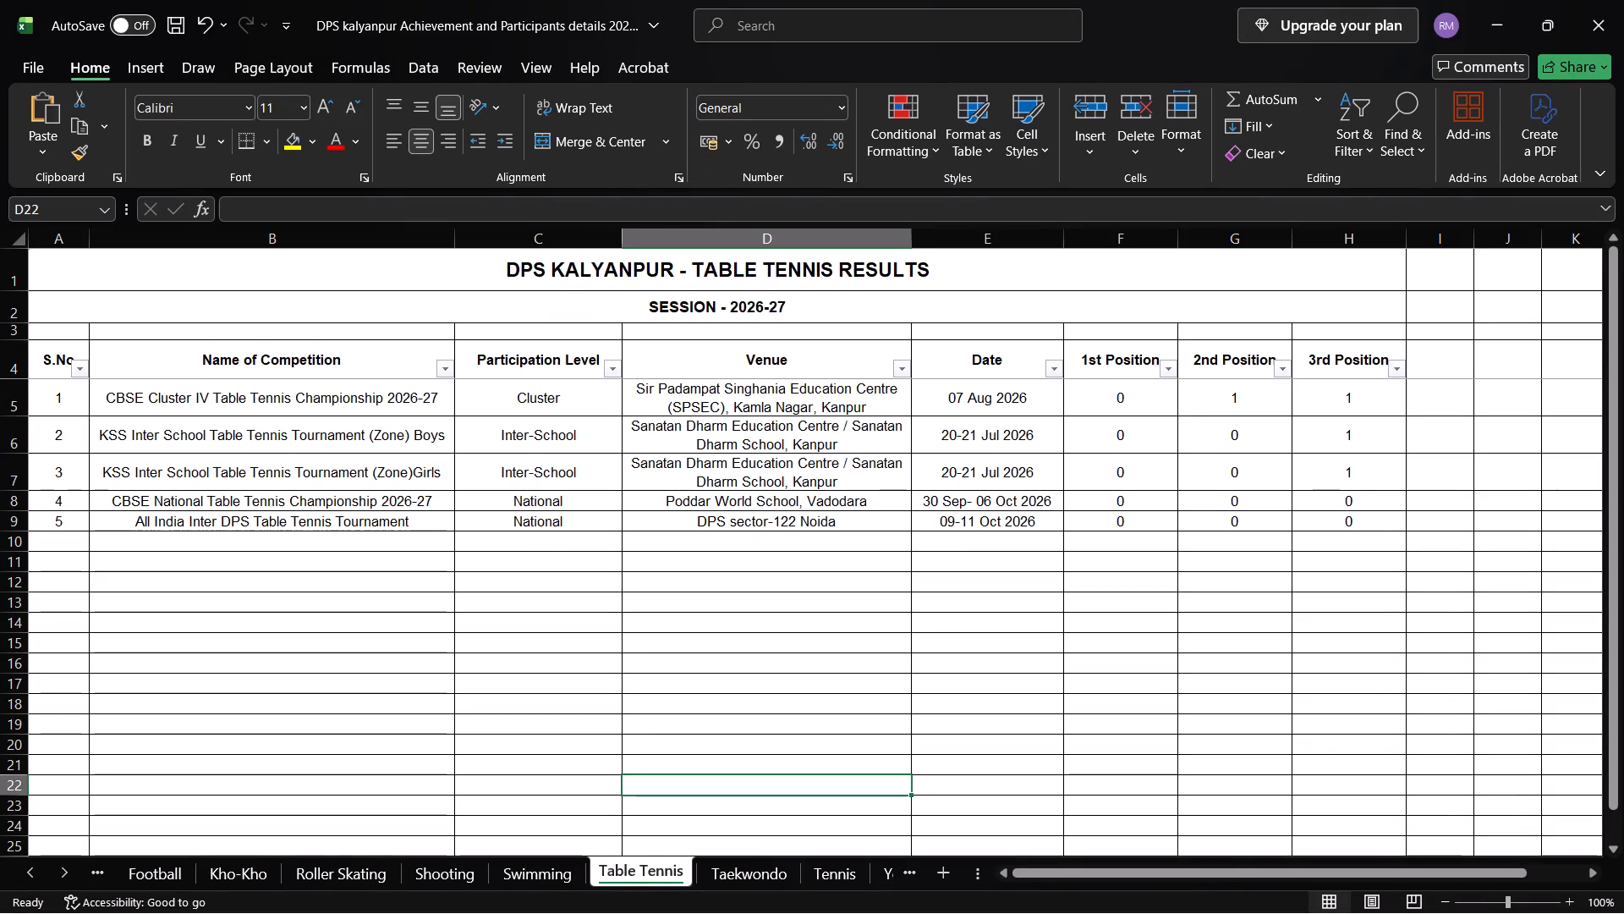
# For the CBSE Cluster IV Table Tennis Championship, set the 2nd Position count to 0 and the 3rd Position count to 4.
pyautogui.click(1248, 392)
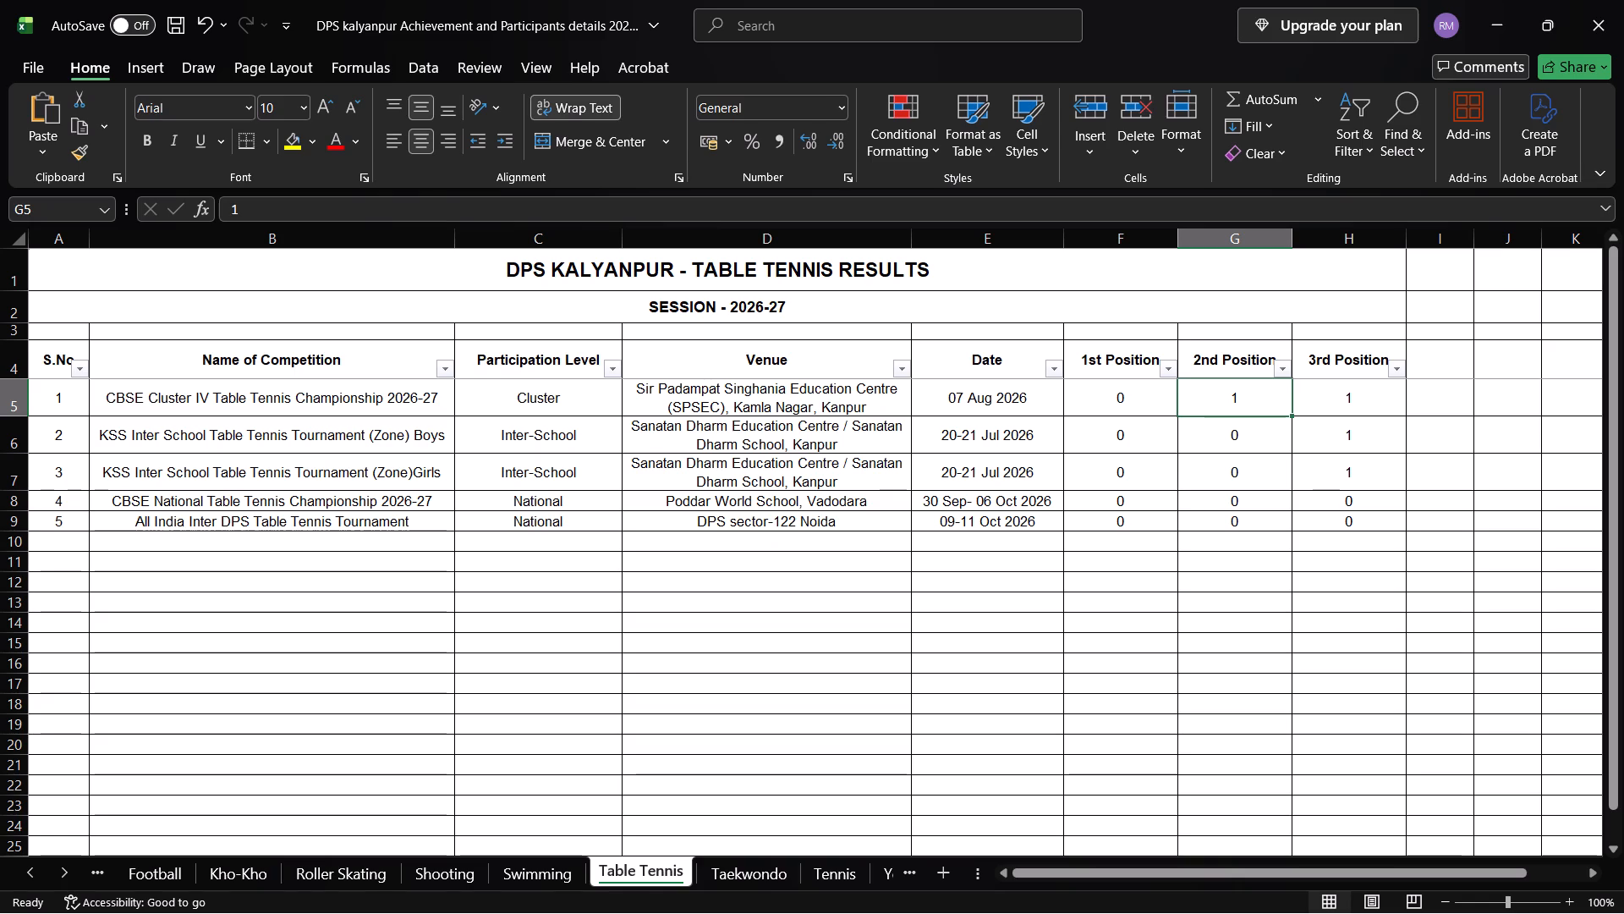
pyautogui.press('BackSpace')
pyautogui.press('0')
pyautogui.press('Right')
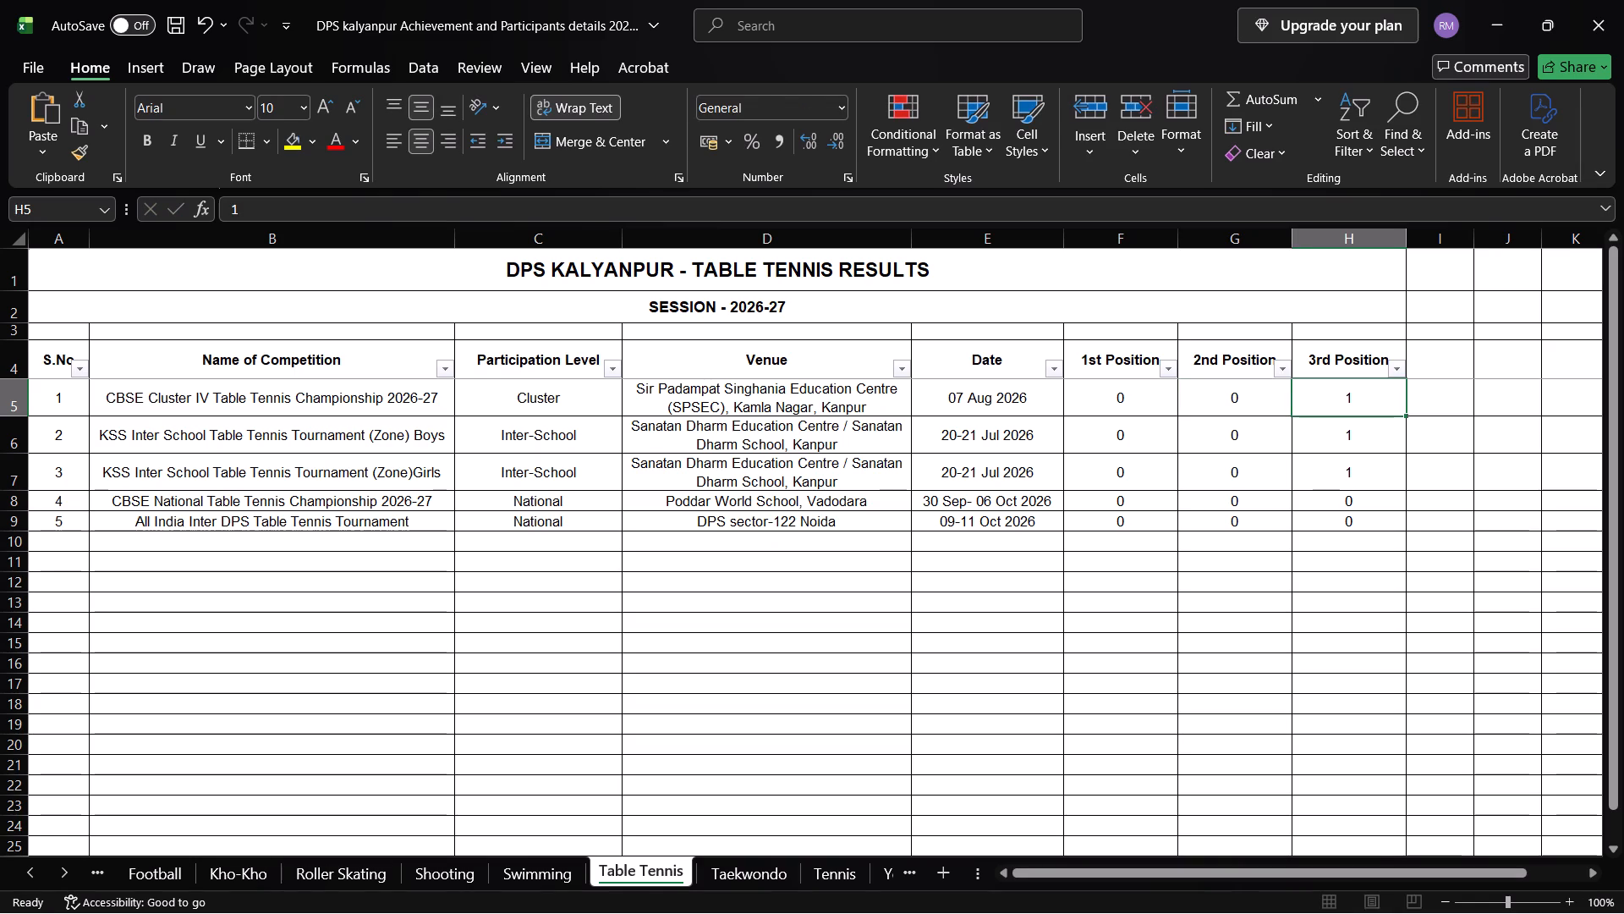
pyautogui.press('BackSpace')
pyautogui.press('4')
pyautogui.press('Down')
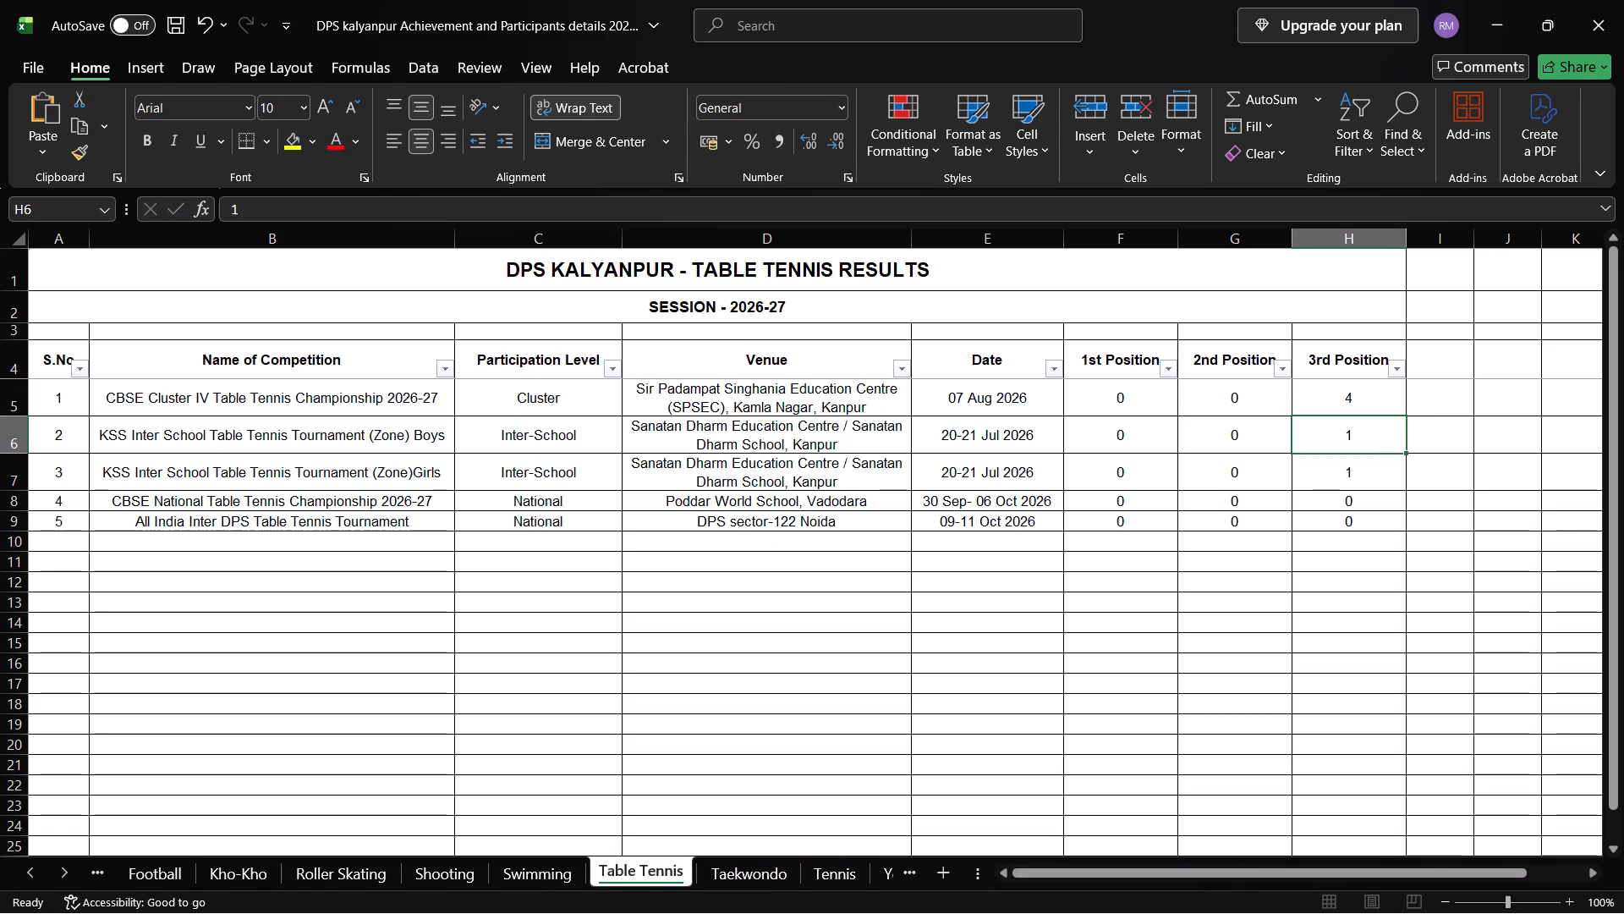
# Change the date of the CBSE Cluster IV Table Tennis Championship to 07-09 Aug 2026.
pyautogui.press('Down')
pyautogui.press('Down')
pyautogui.press('Up')
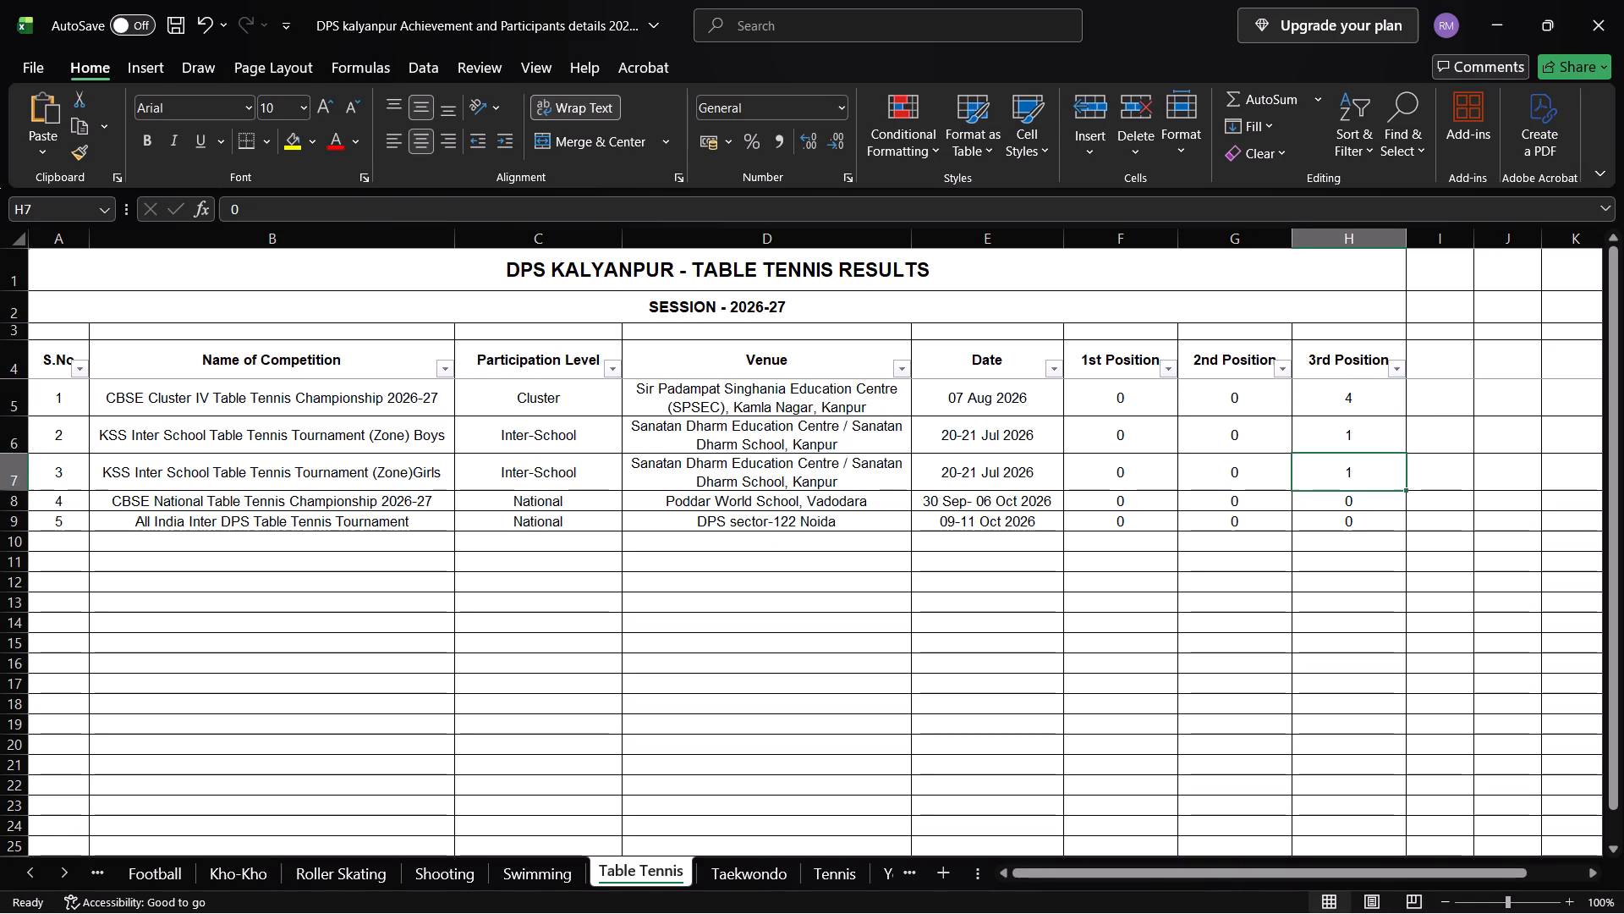
pyautogui.press('Left')
pyautogui.press('Up')
pyautogui.press('Left')
pyautogui.press('Left')
pyautogui.press('Left')
pyautogui.press('Up')
pyautogui.press('Right')
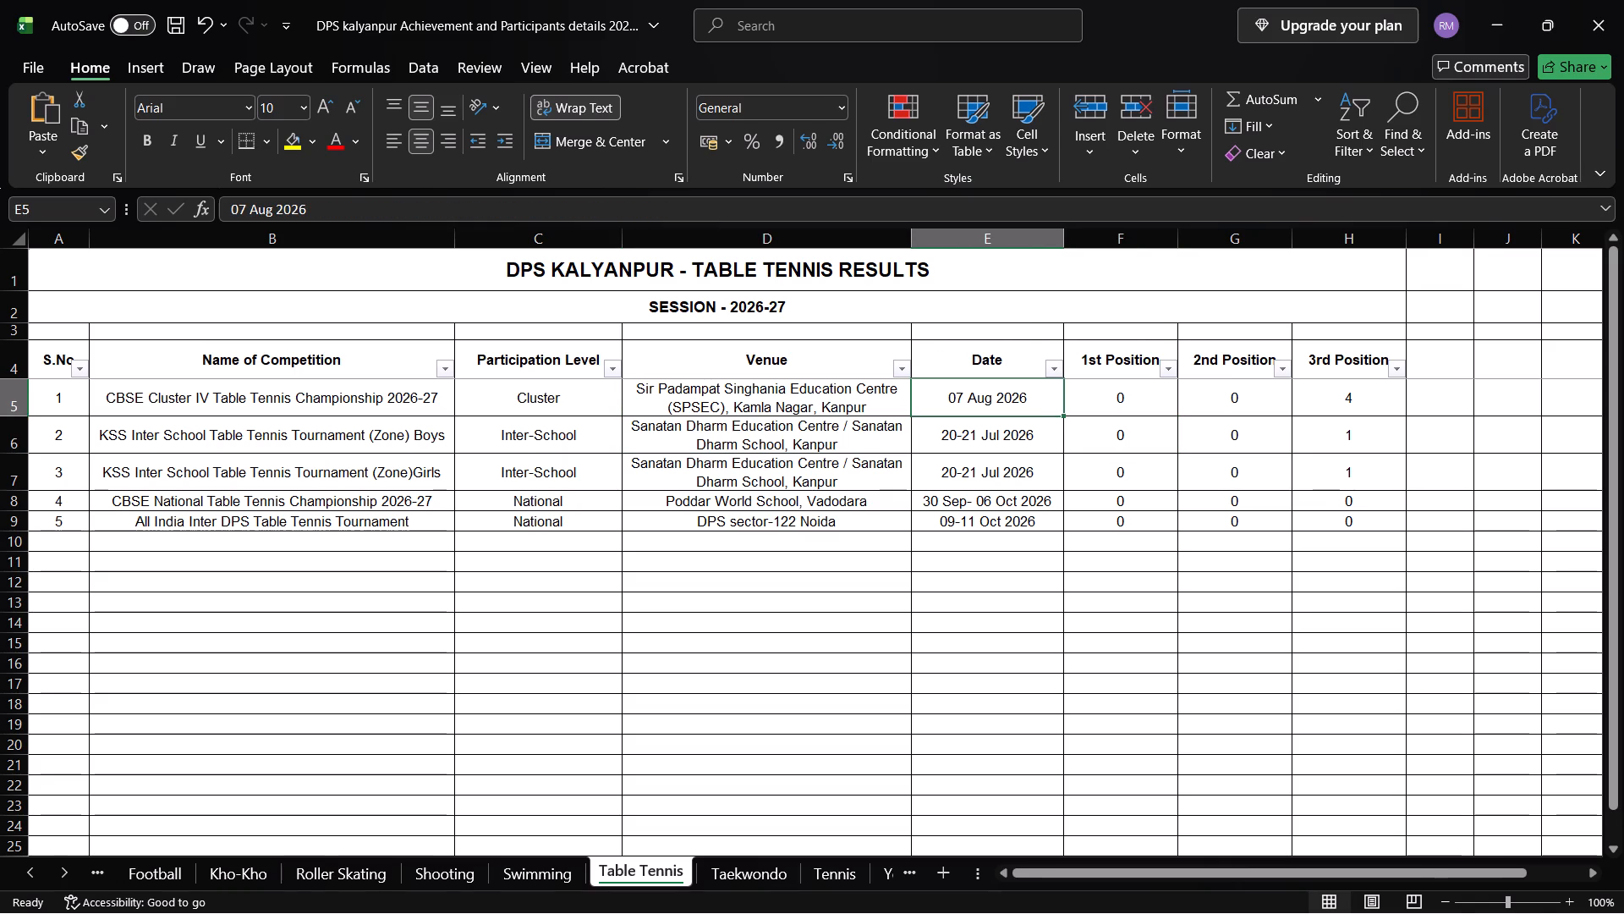
pyautogui.doubleClick(968, 397)
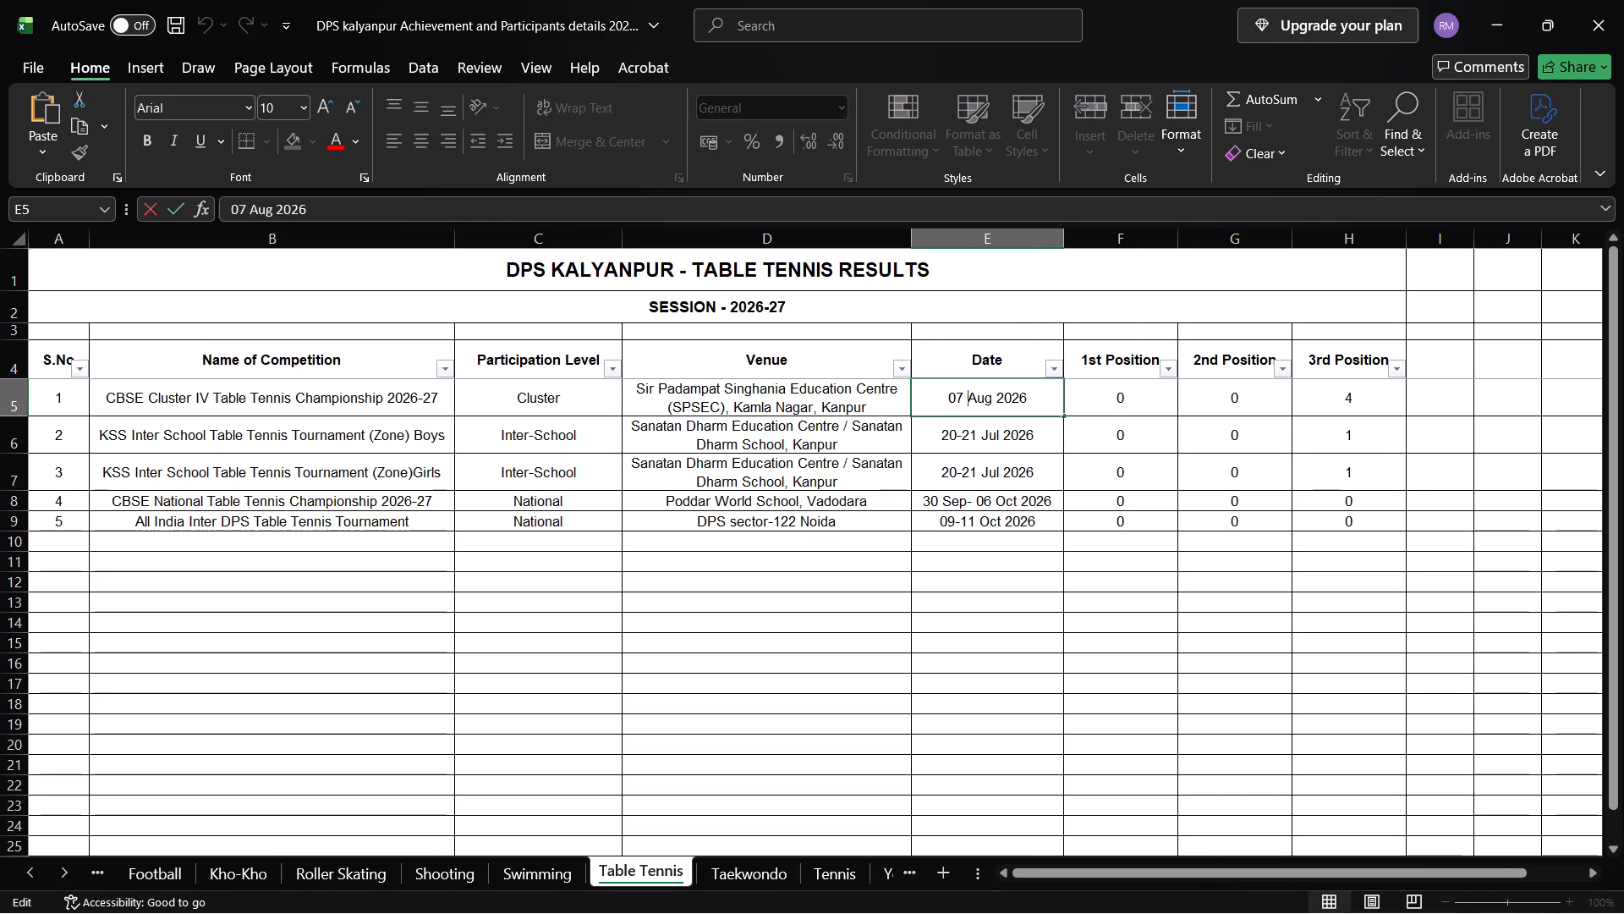
pyautogui.press('BackSpace')
pyautogui.write('-09')
pyautogui.press('space')
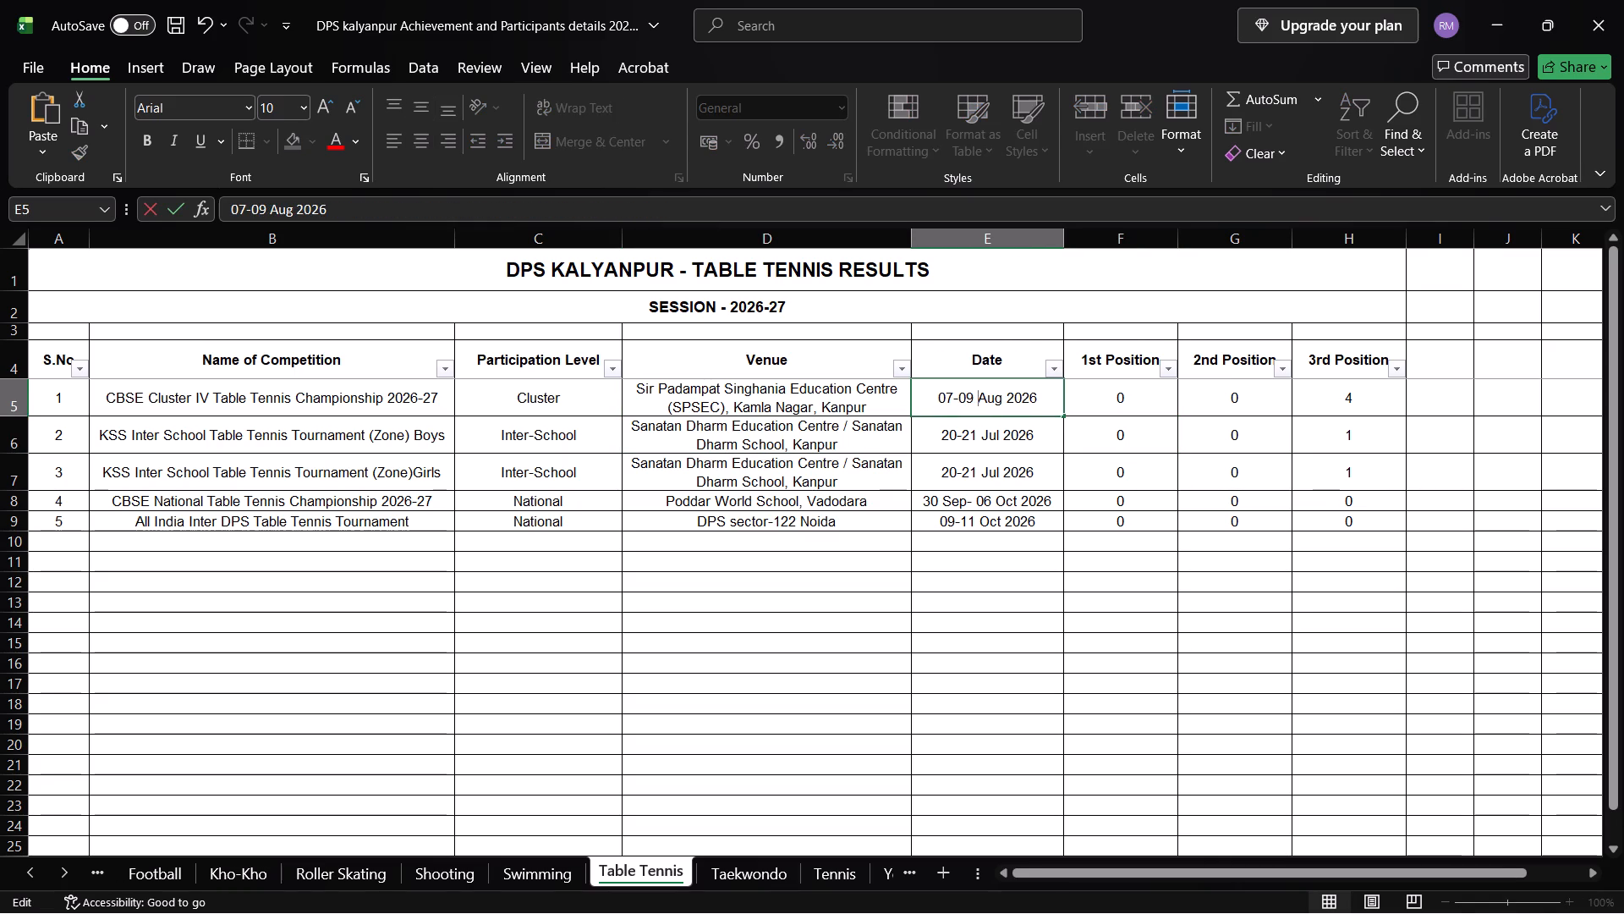
pyautogui.click(1112, 688)
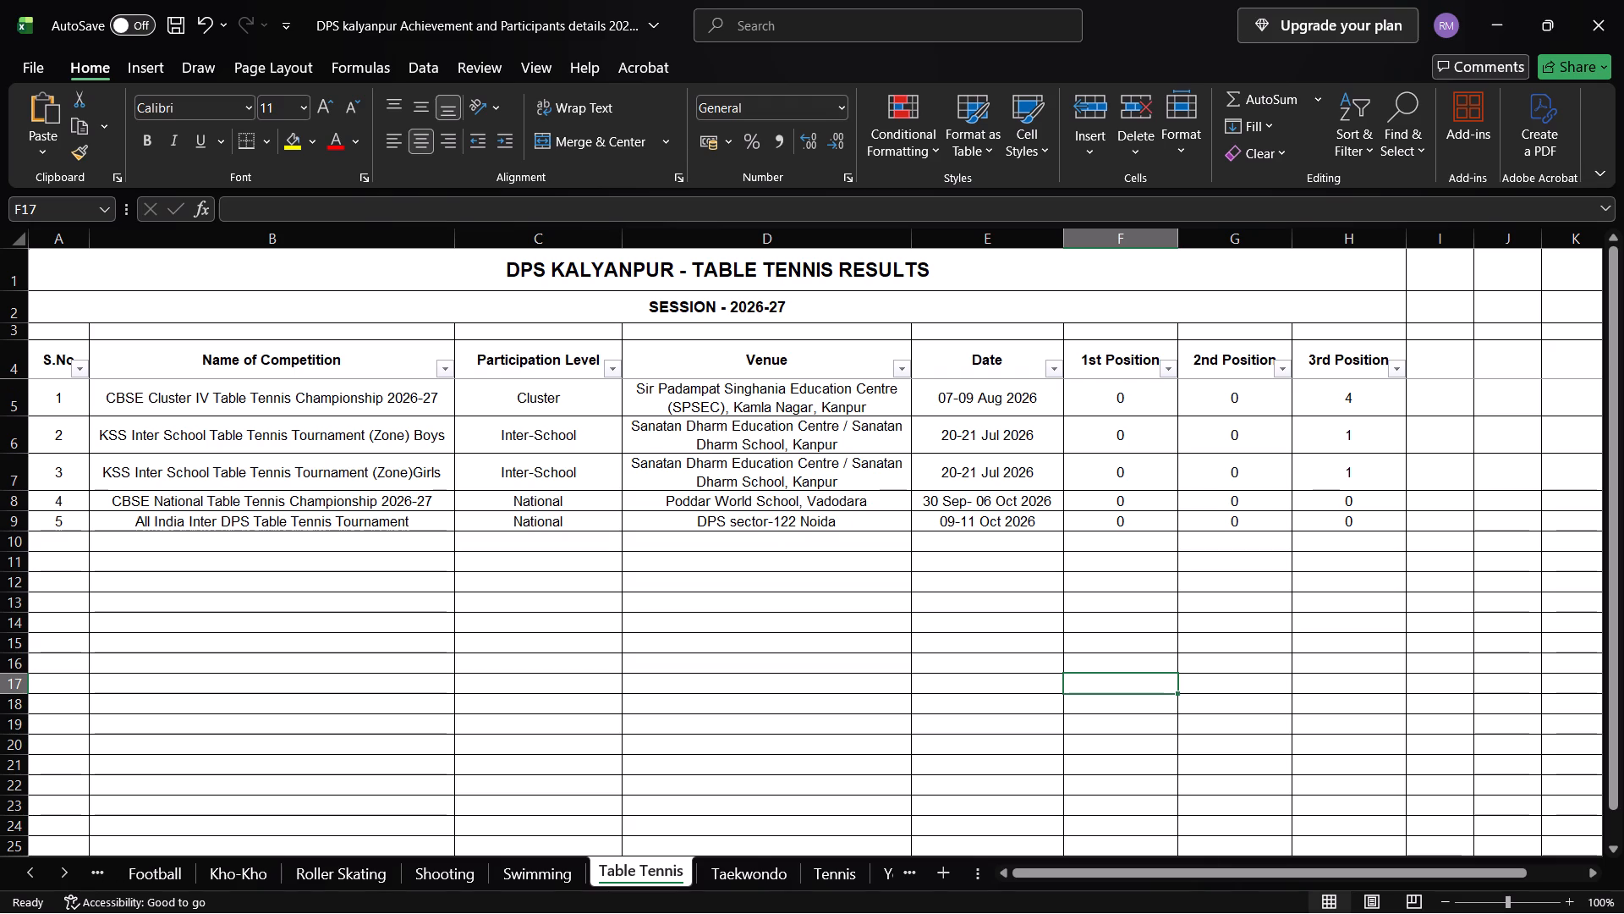
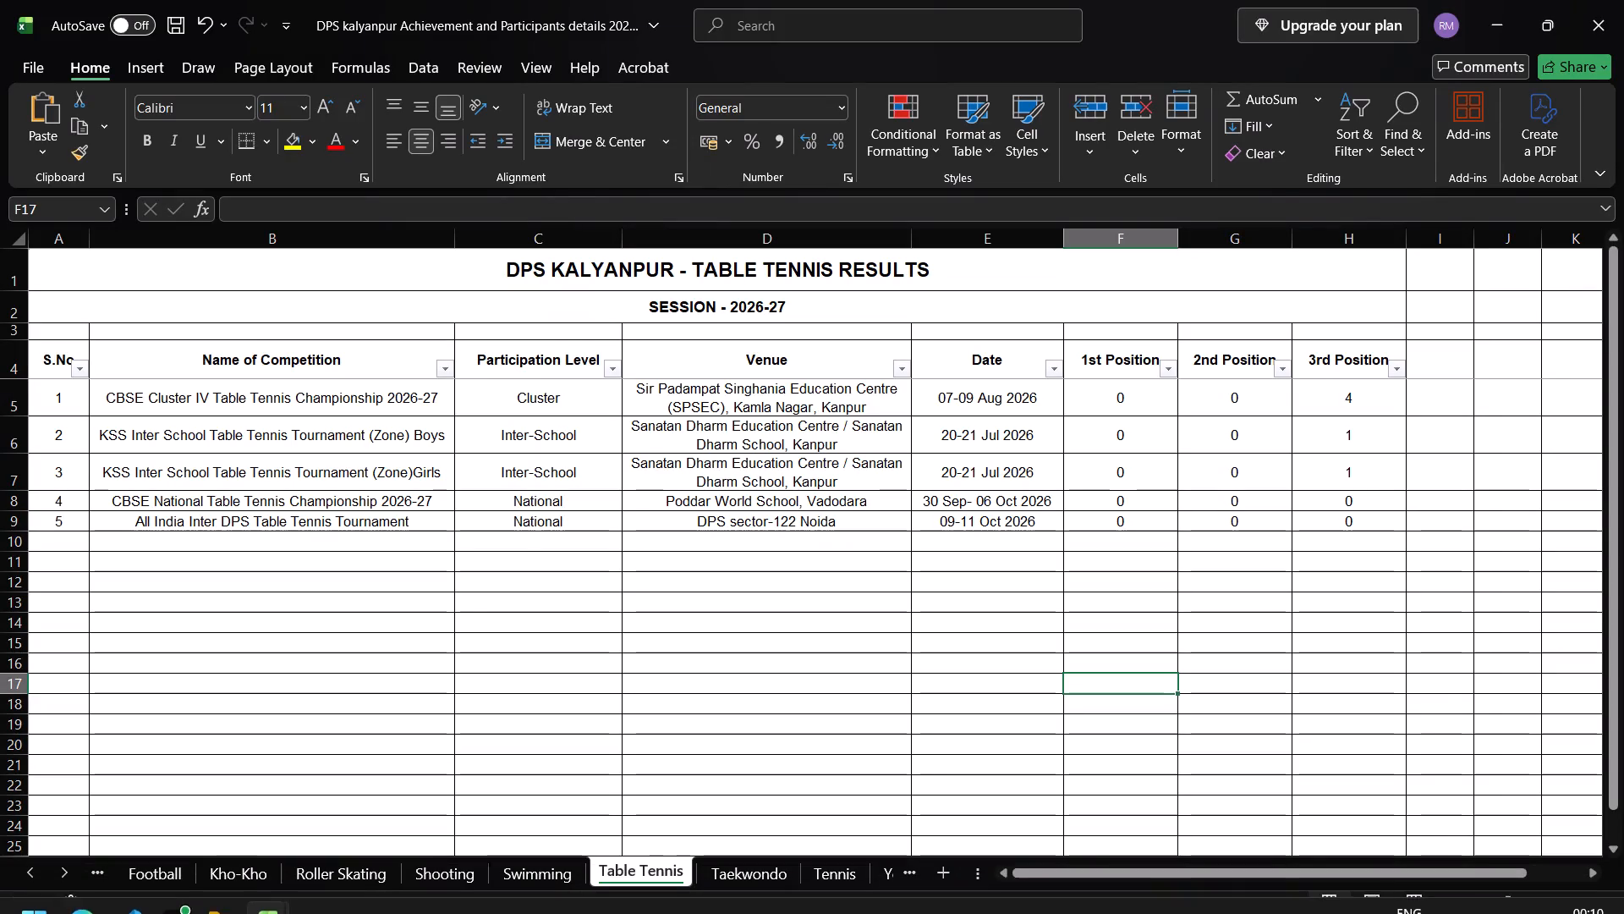
# On the Yoga sheet, add entry number 2 with the competition name "Kanpur Yogaasana sports Championship".
pyautogui.tripleClick(919, 873)
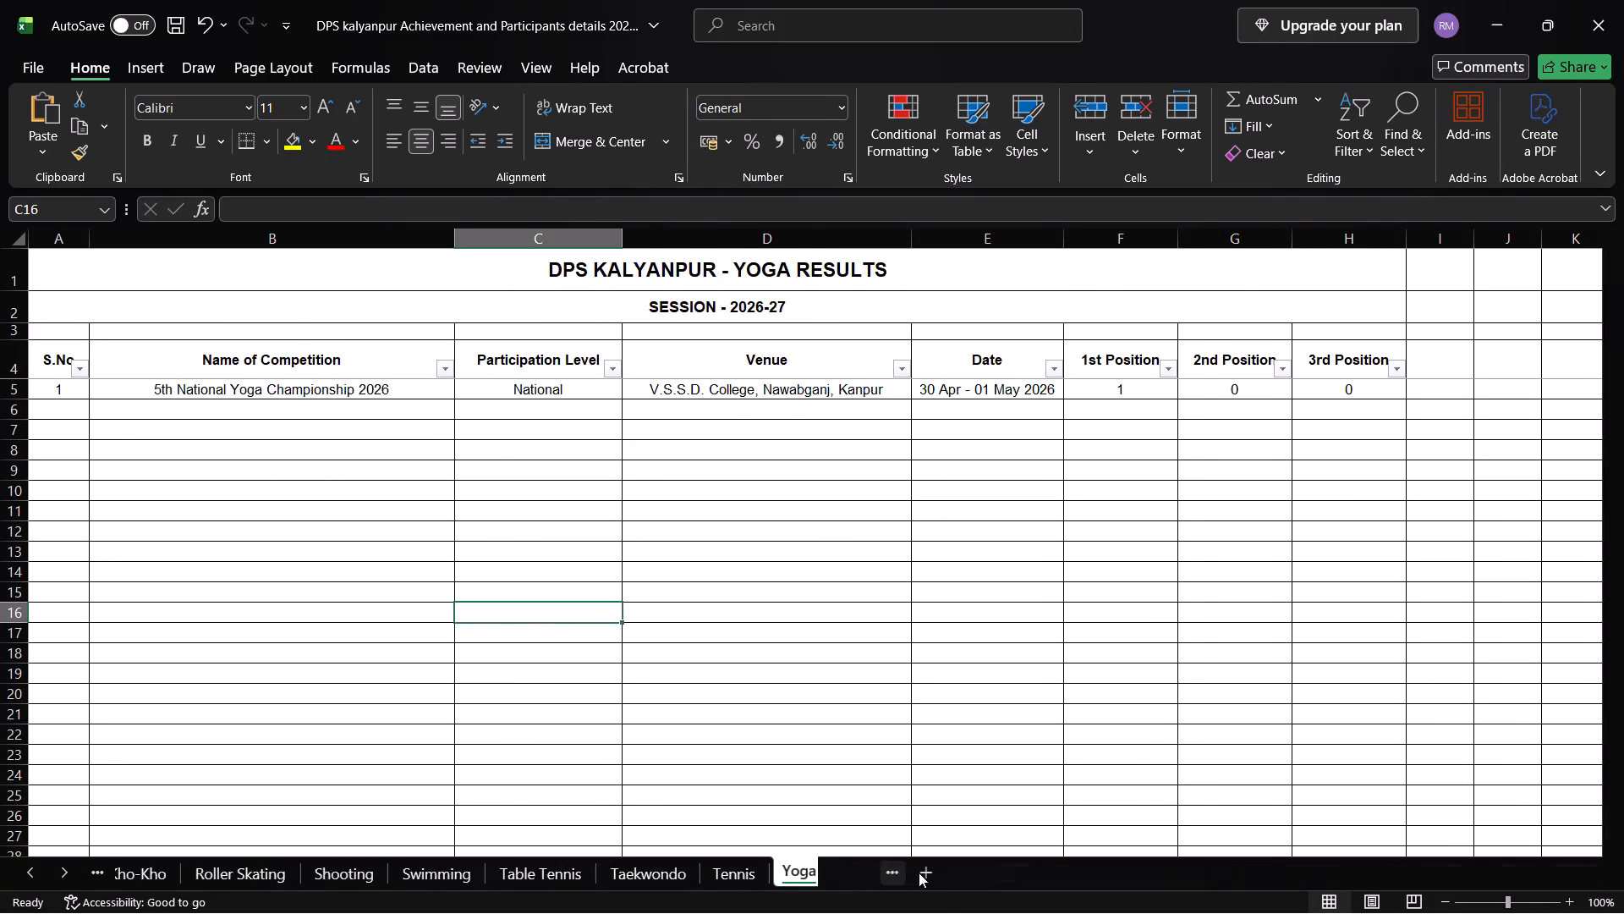
pyautogui.click(740, 862)
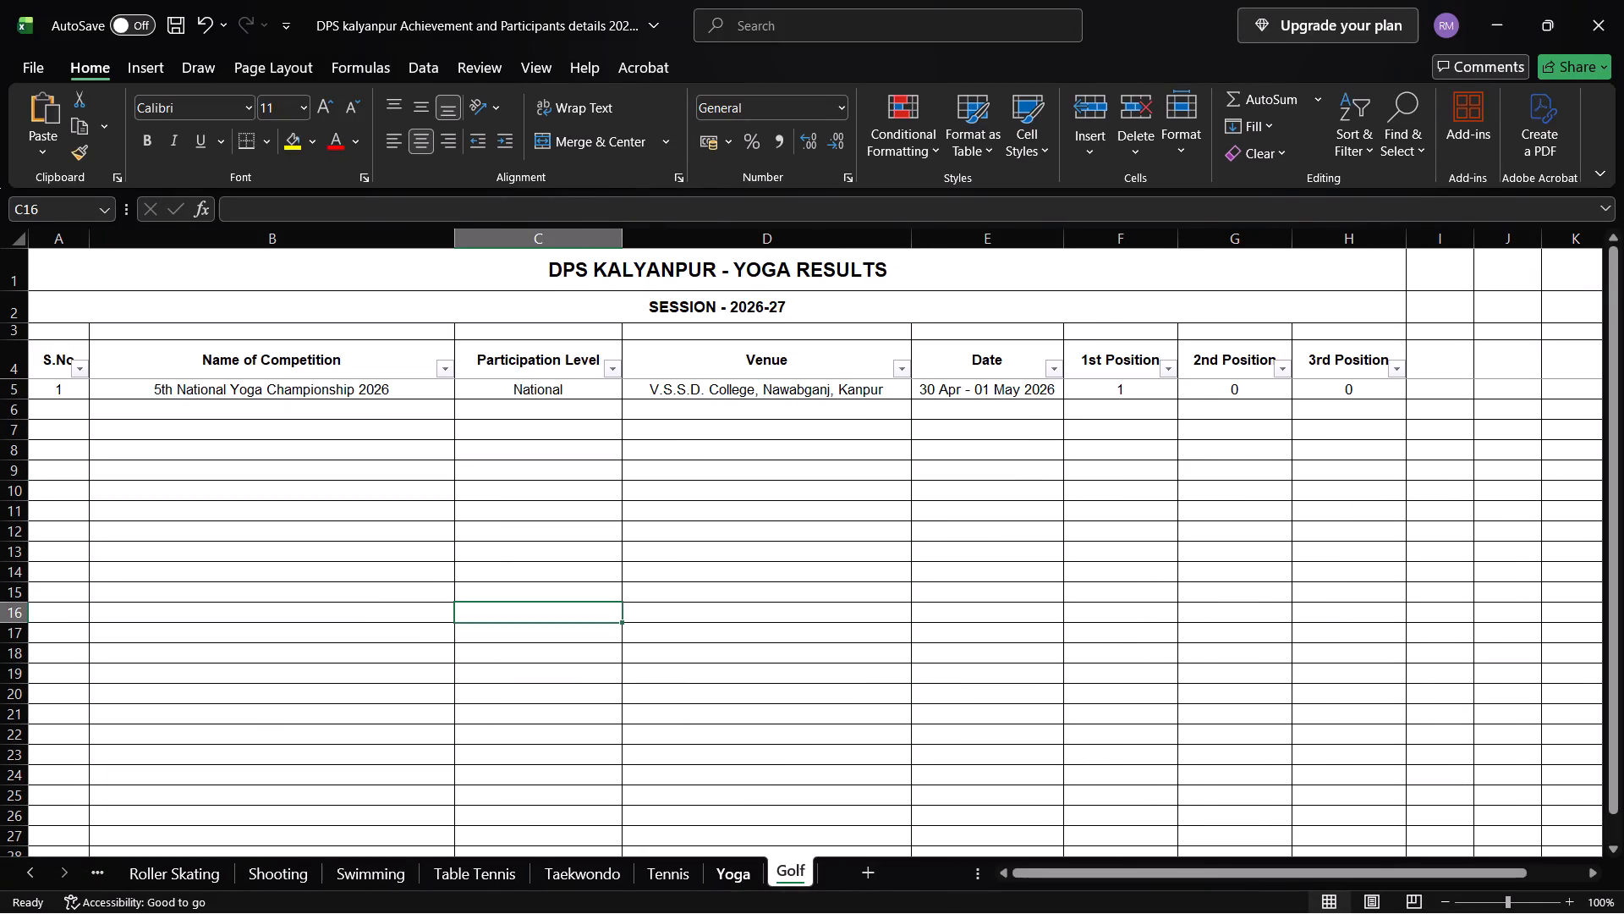
pyautogui.click(61, 416)
pyautogui.press('2')
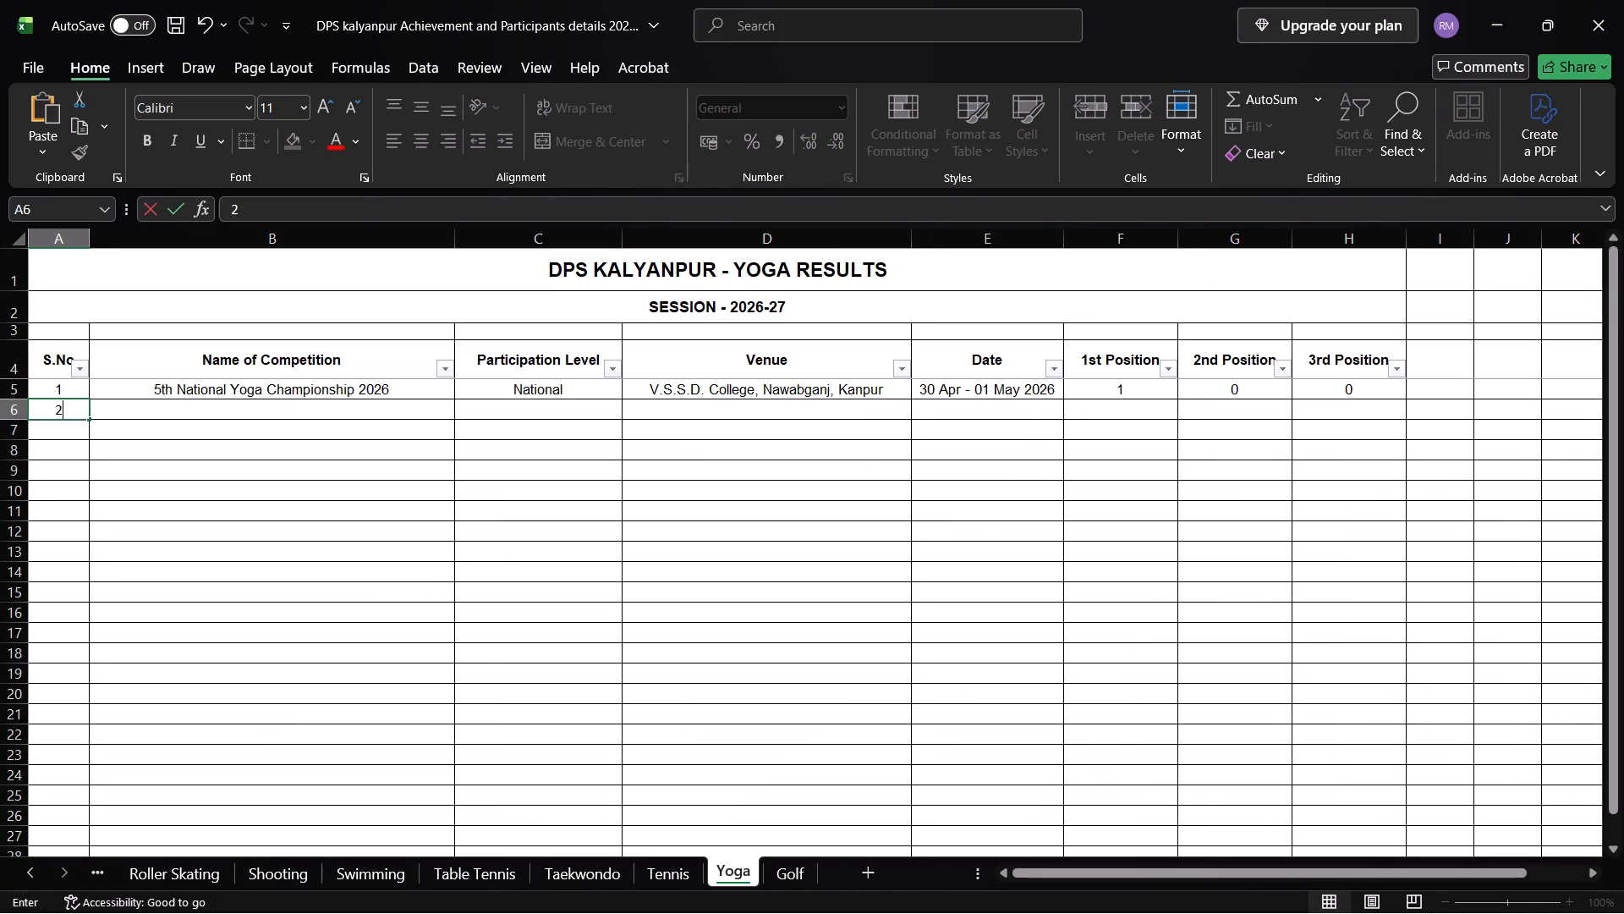
pyautogui.click(192, 417)
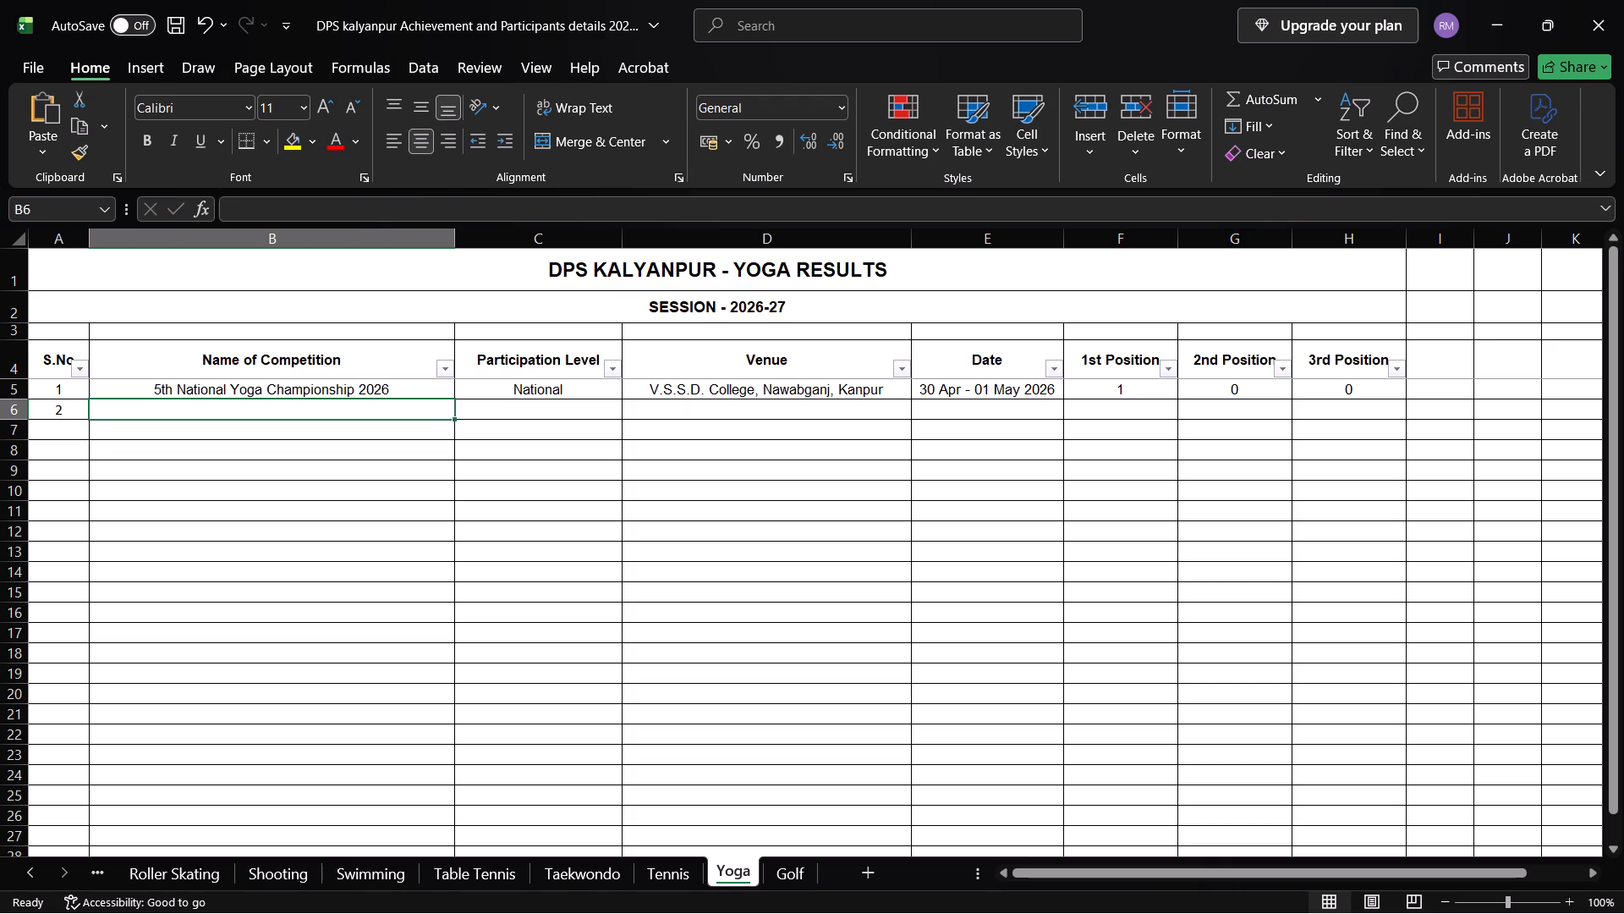
pyautogui.hotkey('shift', 'k')
pyautogui.write('anpur Youga')
pyautogui.press('space')
pyautogui.press('a')
pyautogui.press('BackSpace')
pyautogui.press('BackSpace')
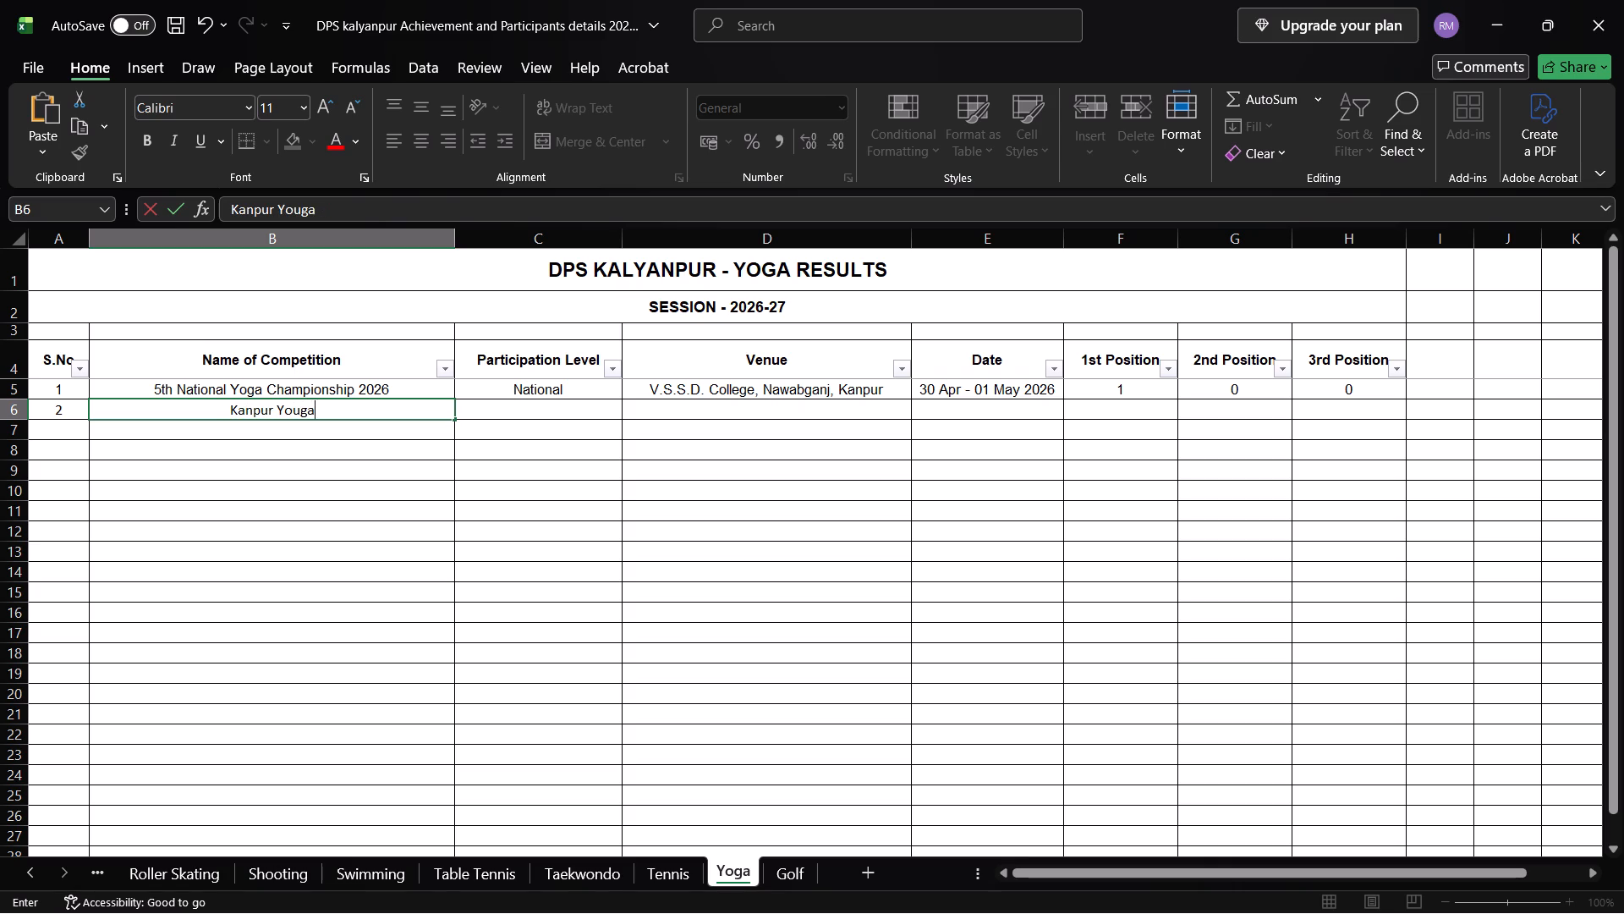
pyautogui.press('BackSpace')
pyautogui.press('BackSpace')
pyautogui.press('BackSpace')
pyautogui.write('ga A')
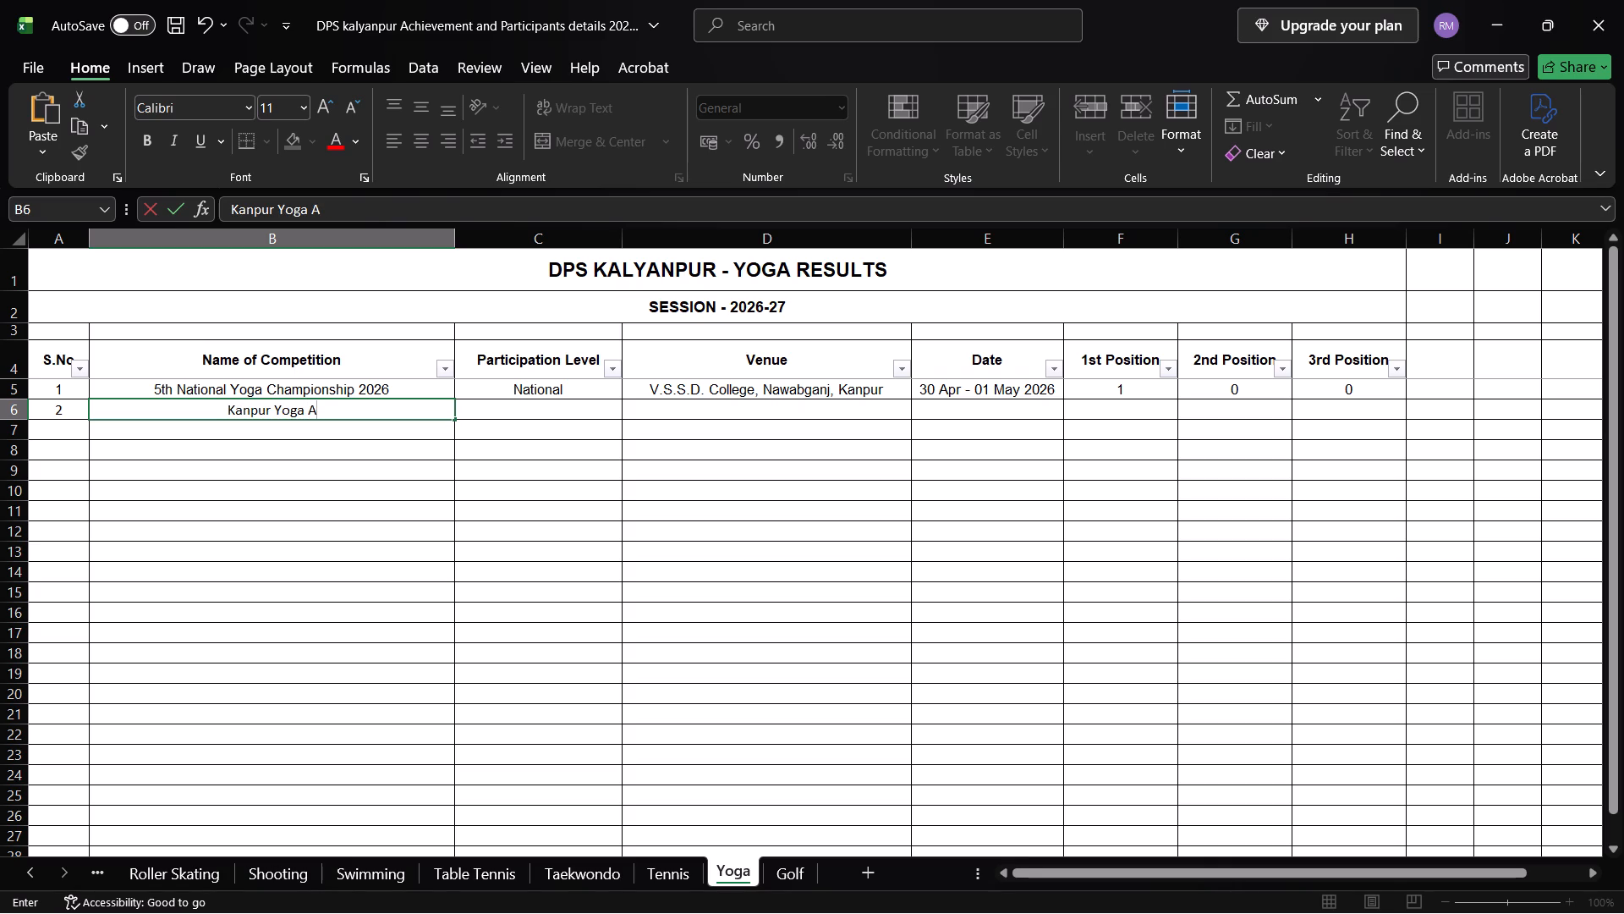
pyautogui.write('sa')
pyautogui.press('BackSpace')
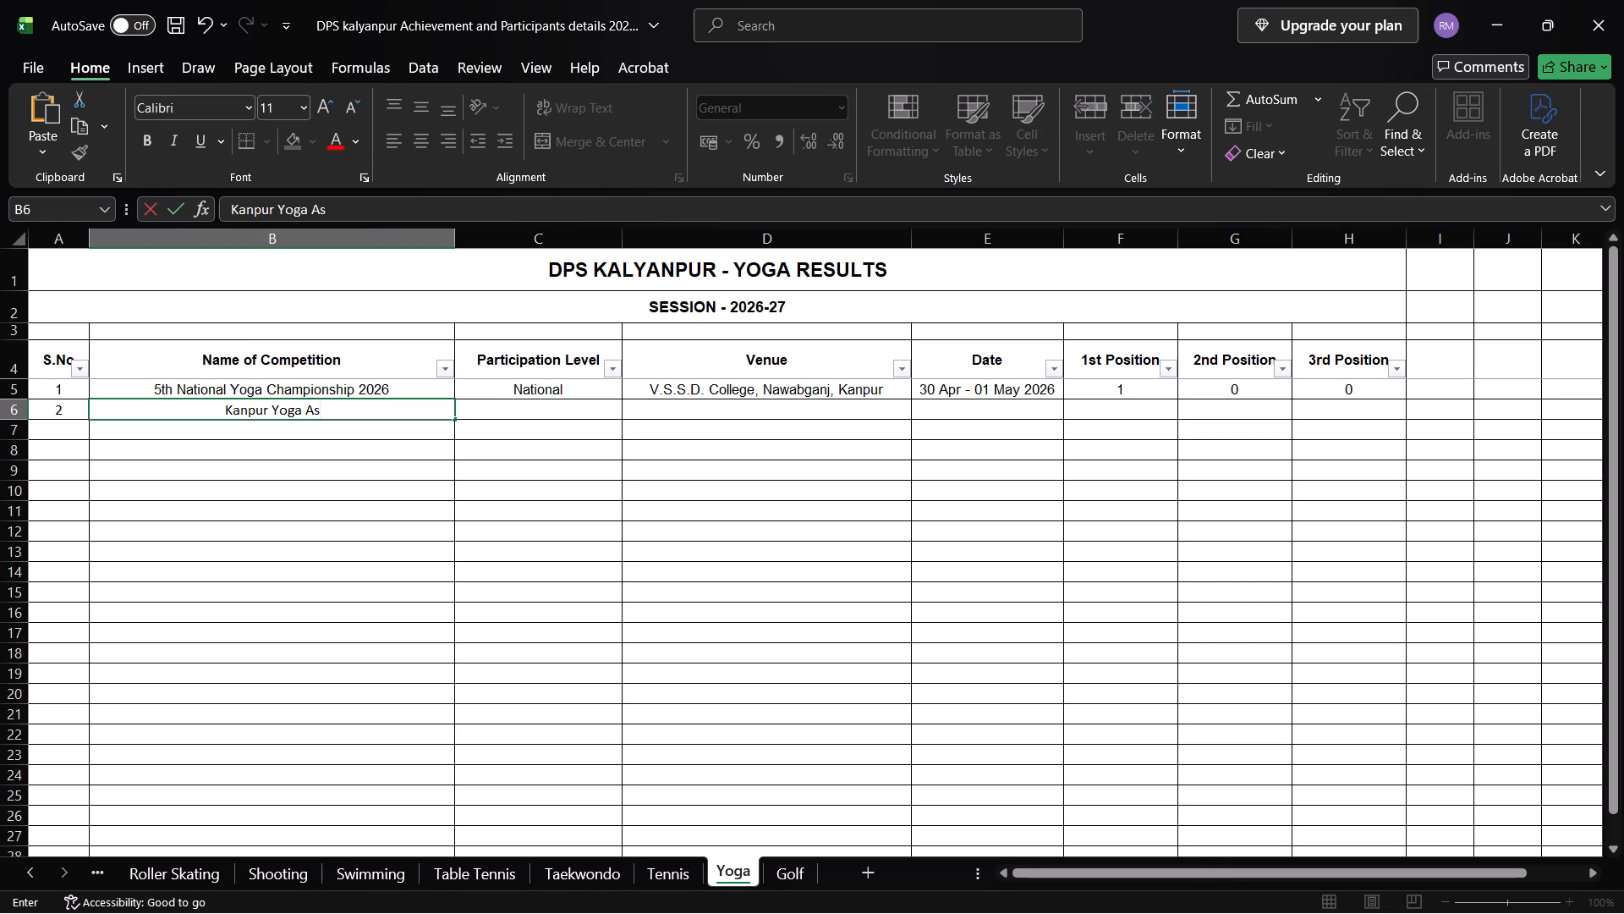
pyautogui.press('BackSpace')
pyautogui.press('BackSpace')
pyautogui.press('BackSpace')
pyautogui.write('asana s')
pyautogui.press('BackSpace')
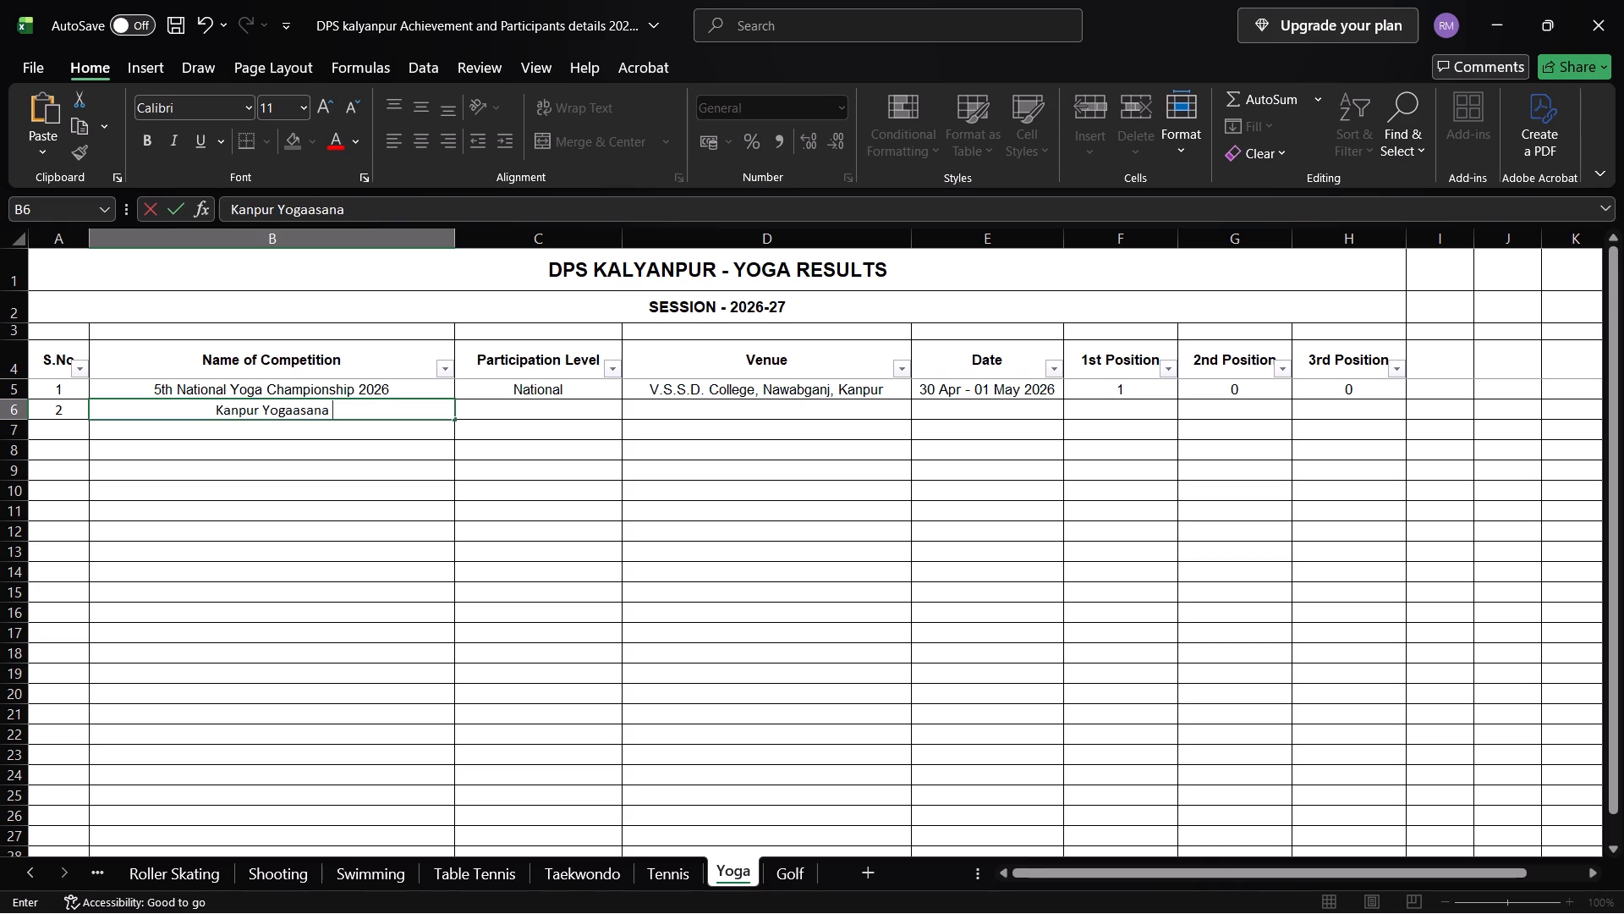
pyautogui.write('sports')
pyautogui.press('space')
pyautogui.write('Cham')
pyautogui.write('pionship')
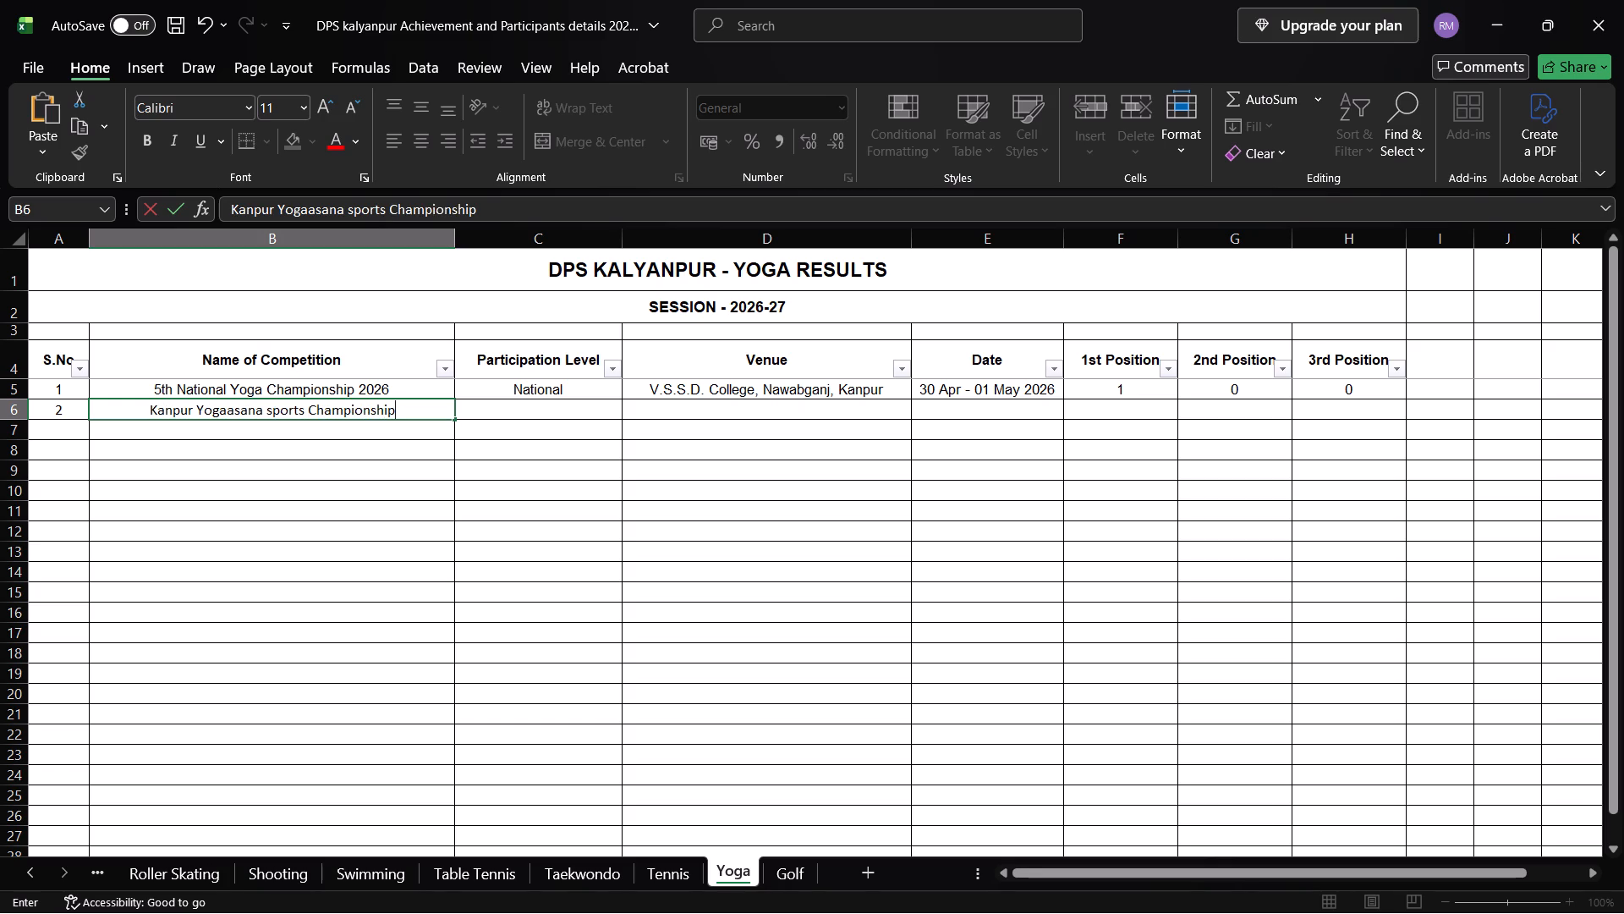
# Set the participation level of the Kanpur Yogaasana sports Championship to District.
pyautogui.press('Right')
pyautogui.press('d')
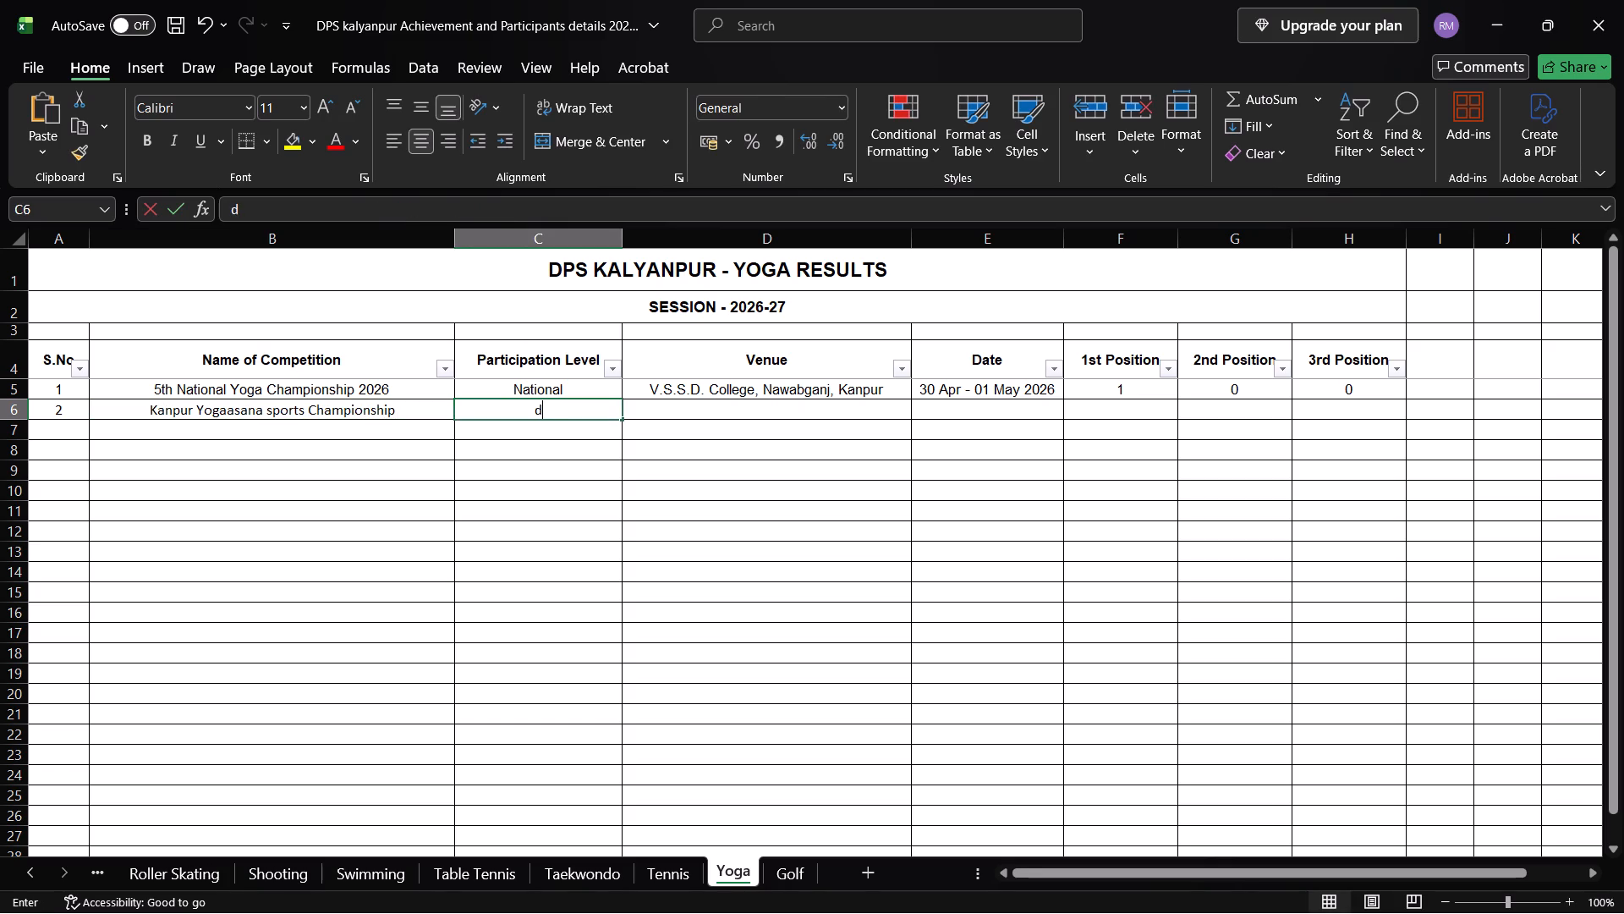
pyautogui.press('BackSpace')
pyautogui.write('Dis')
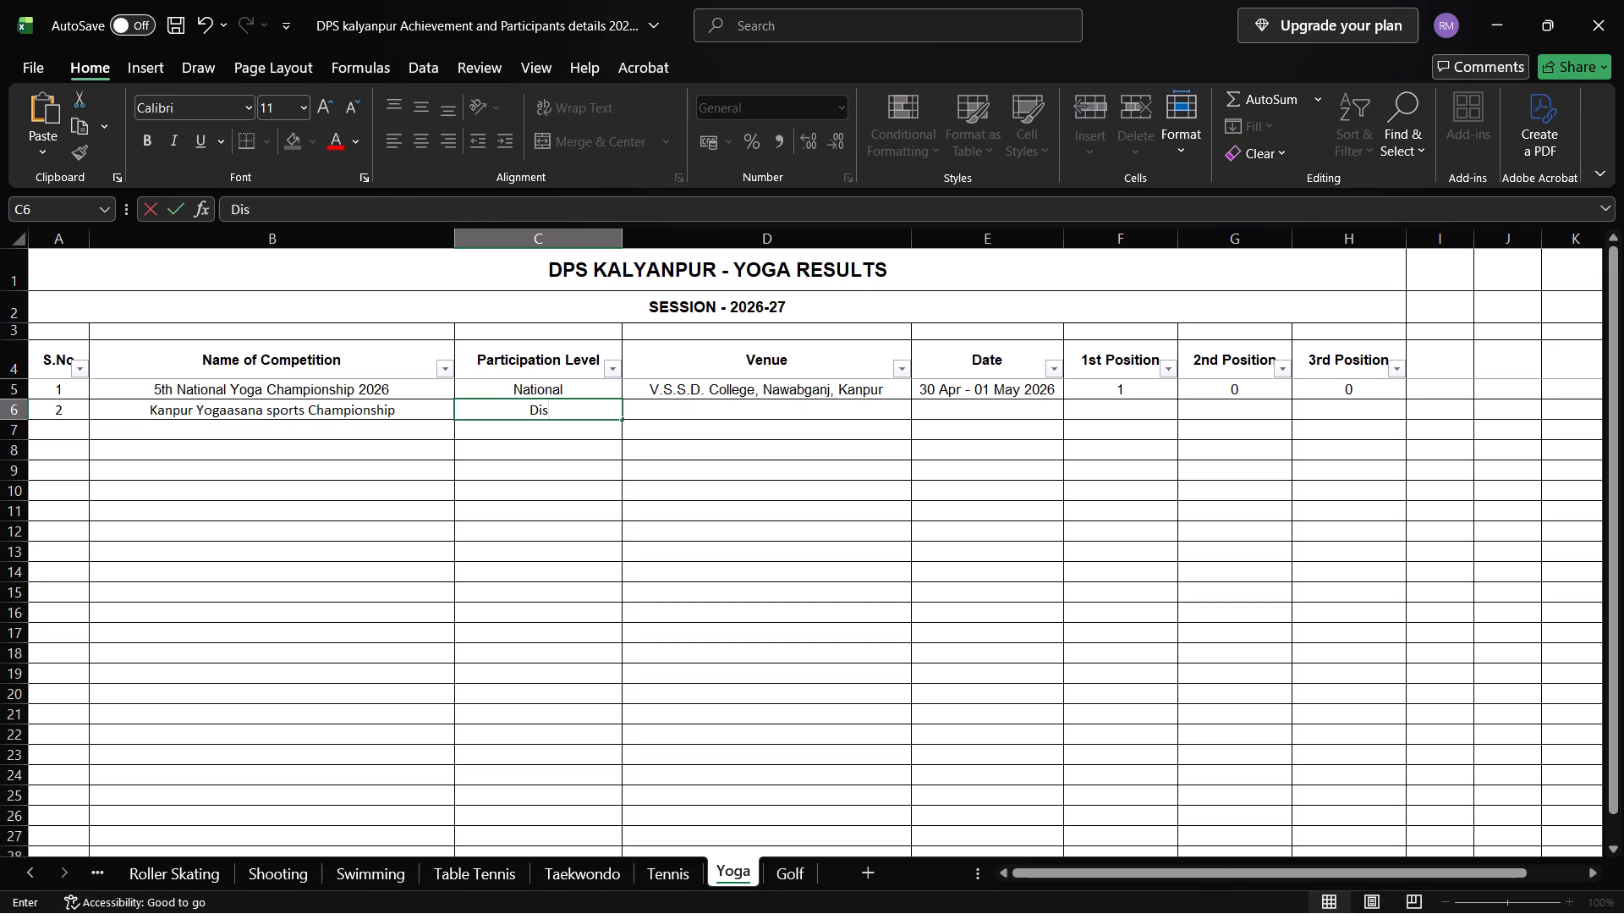
pyautogui.press('r')
pyautogui.press('BackSpace')
pyautogui.write('trice')
pyautogui.press('BackSpace')
pyautogui.press('t')
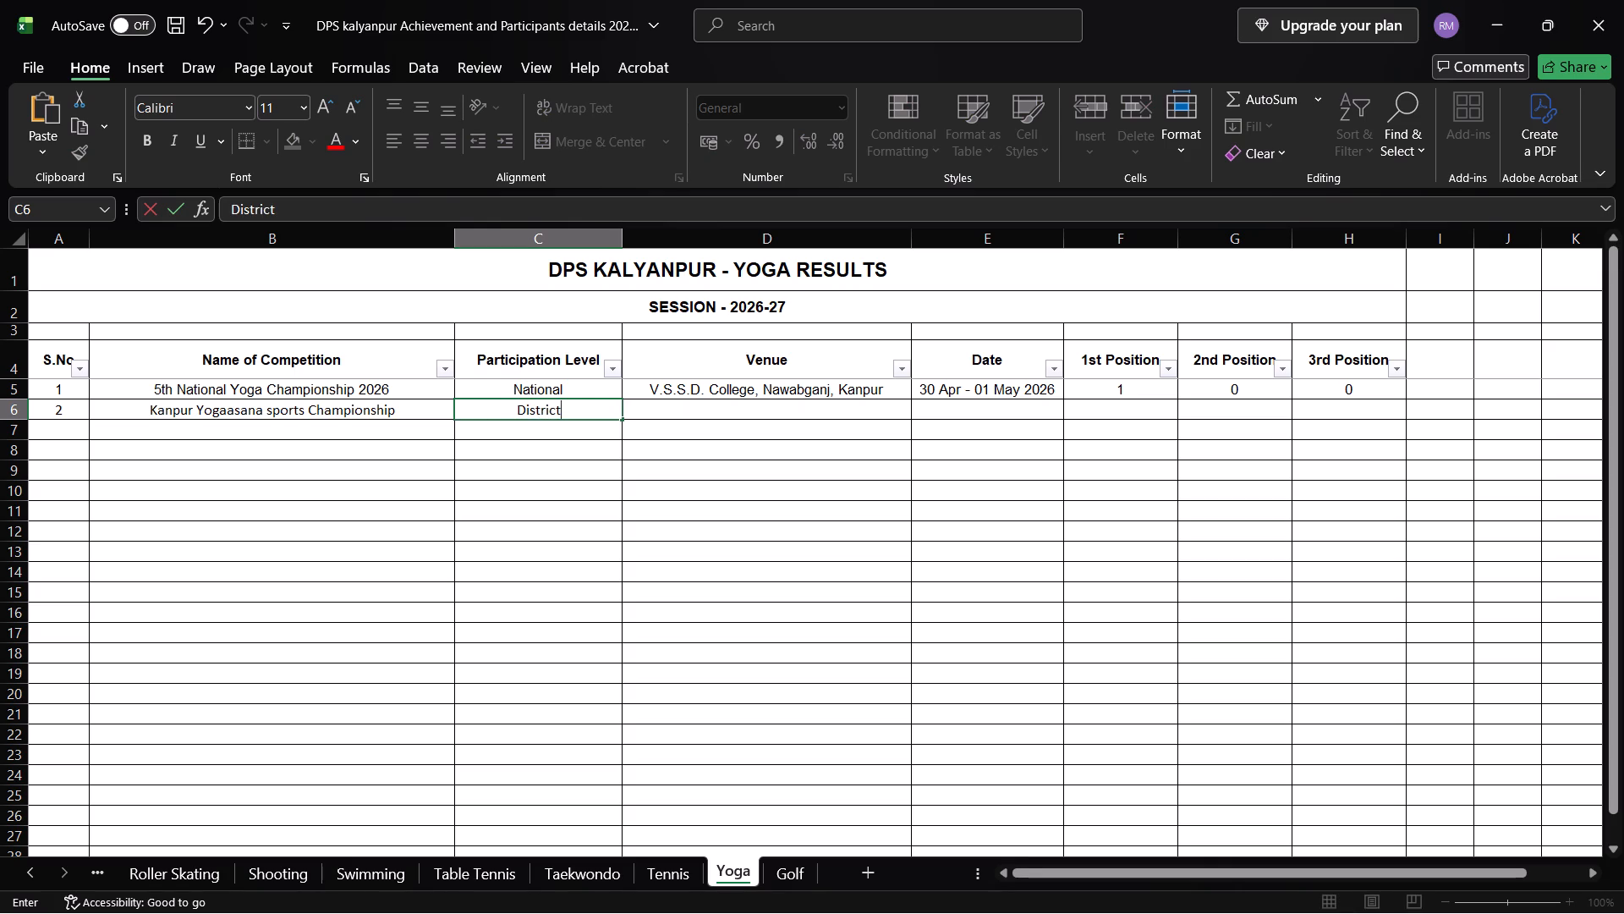
# Enter "APS Khalasi line, Kanpur" as the venue of the Kanpur Yogaasana sports Championship.
pyautogui.press('Right')
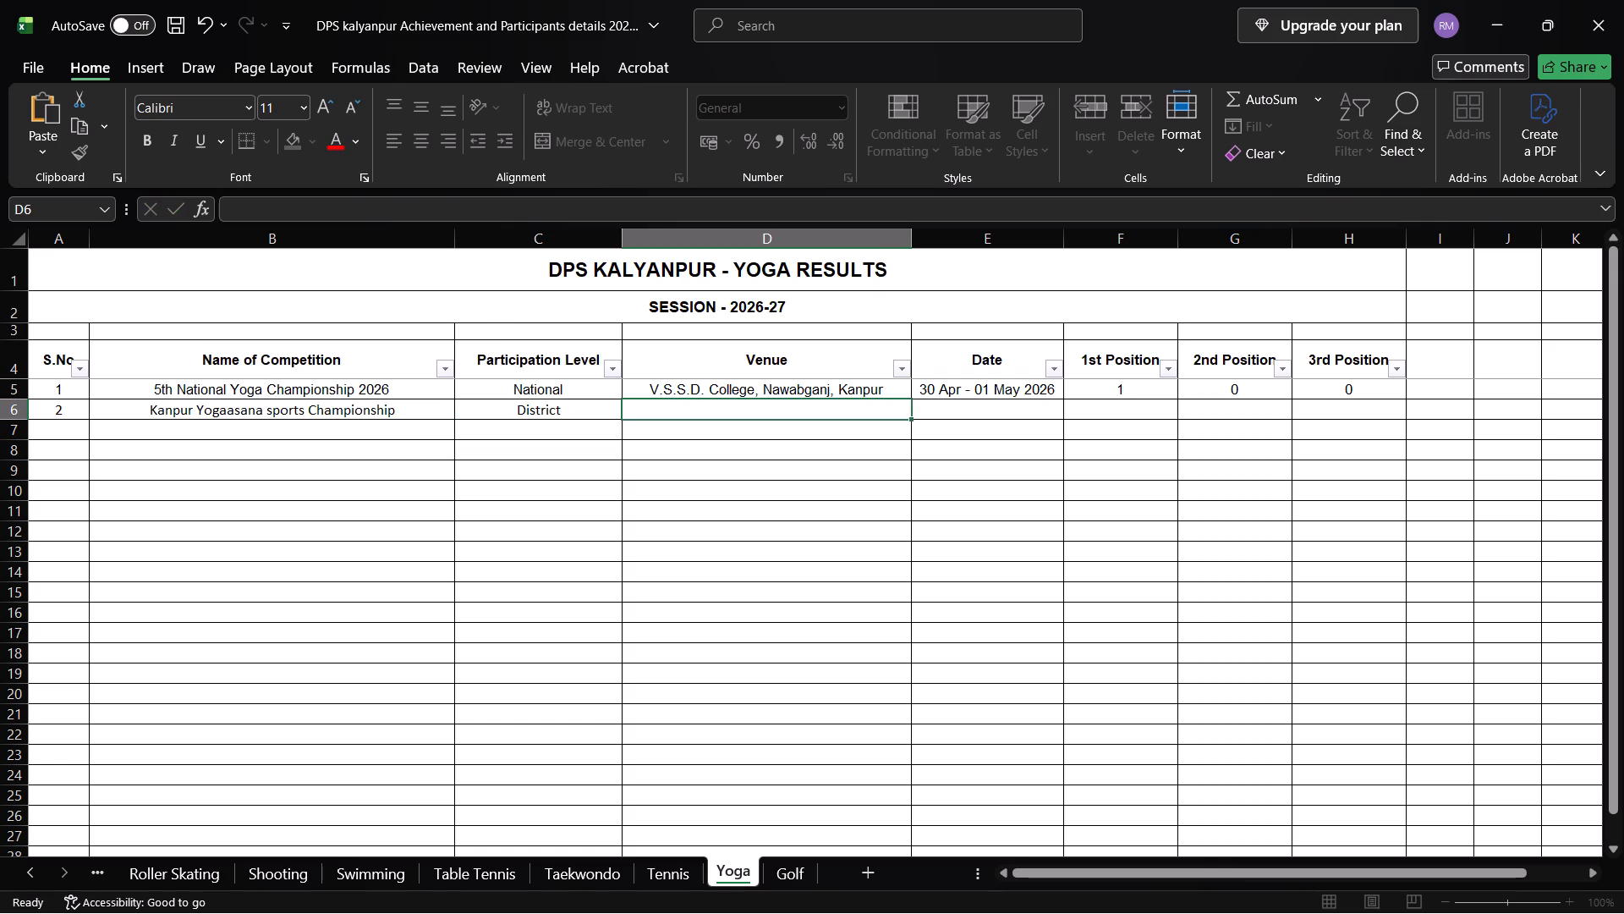
pyautogui.write('APS')
pyautogui.press('space')
pyautogui.write('Khalasi Lin')
pyautogui.press('BackSpace')
pyautogui.press('BackSpace')
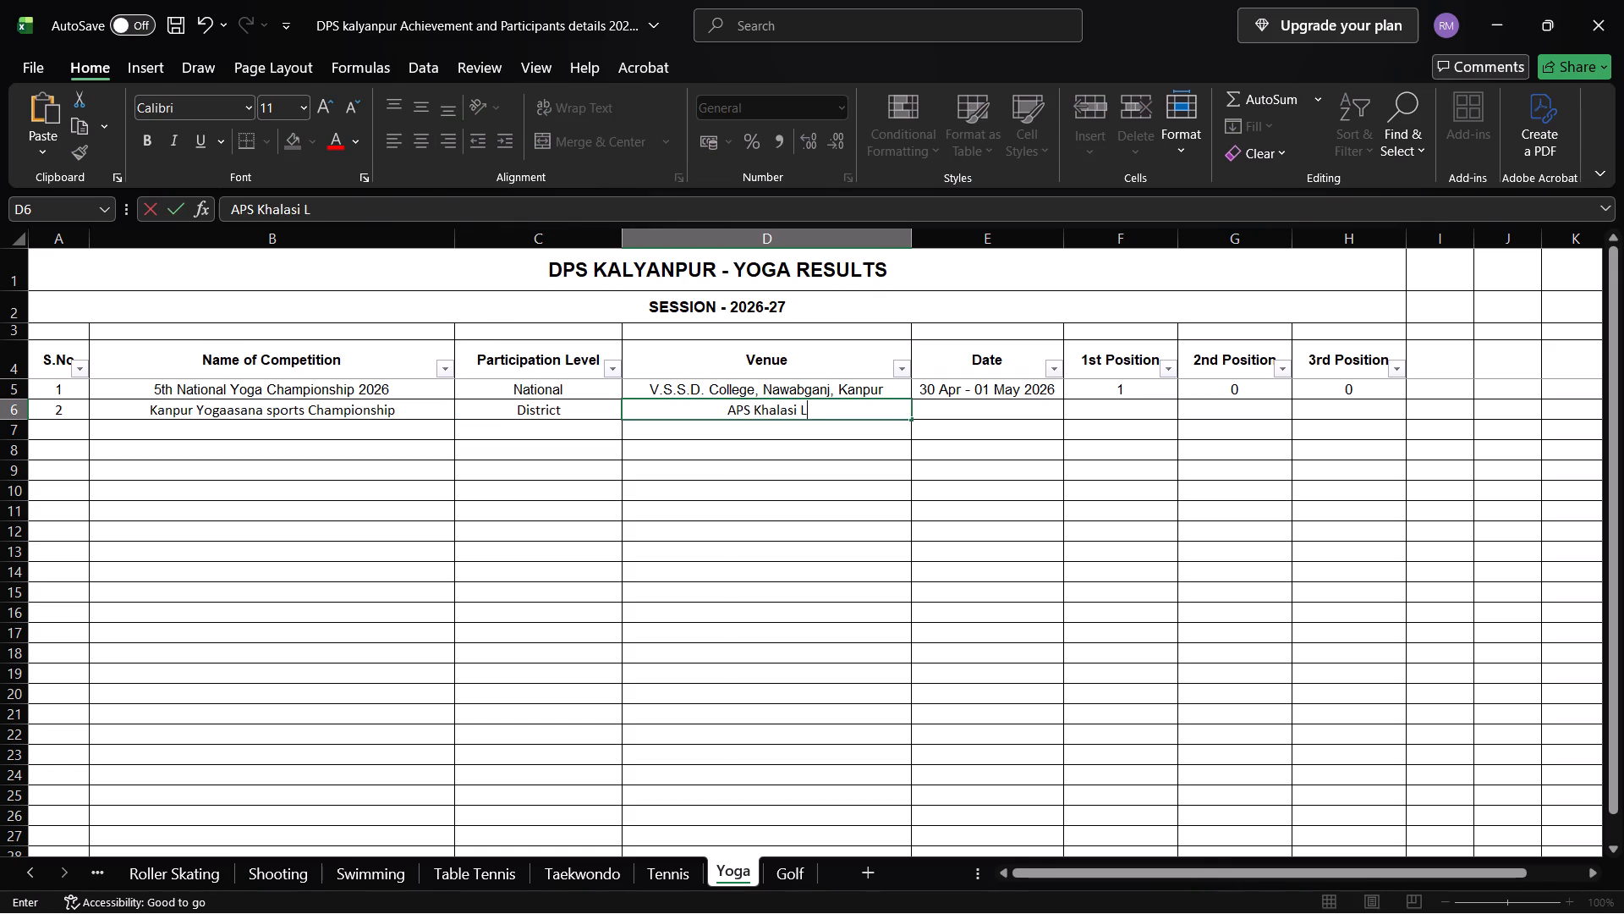
pyautogui.press('BackSpace')
pyautogui.write('line ka')
pyautogui.press('BackSpace')
pyautogui.press('BackSpace')
pyautogui.press('BackSpace')
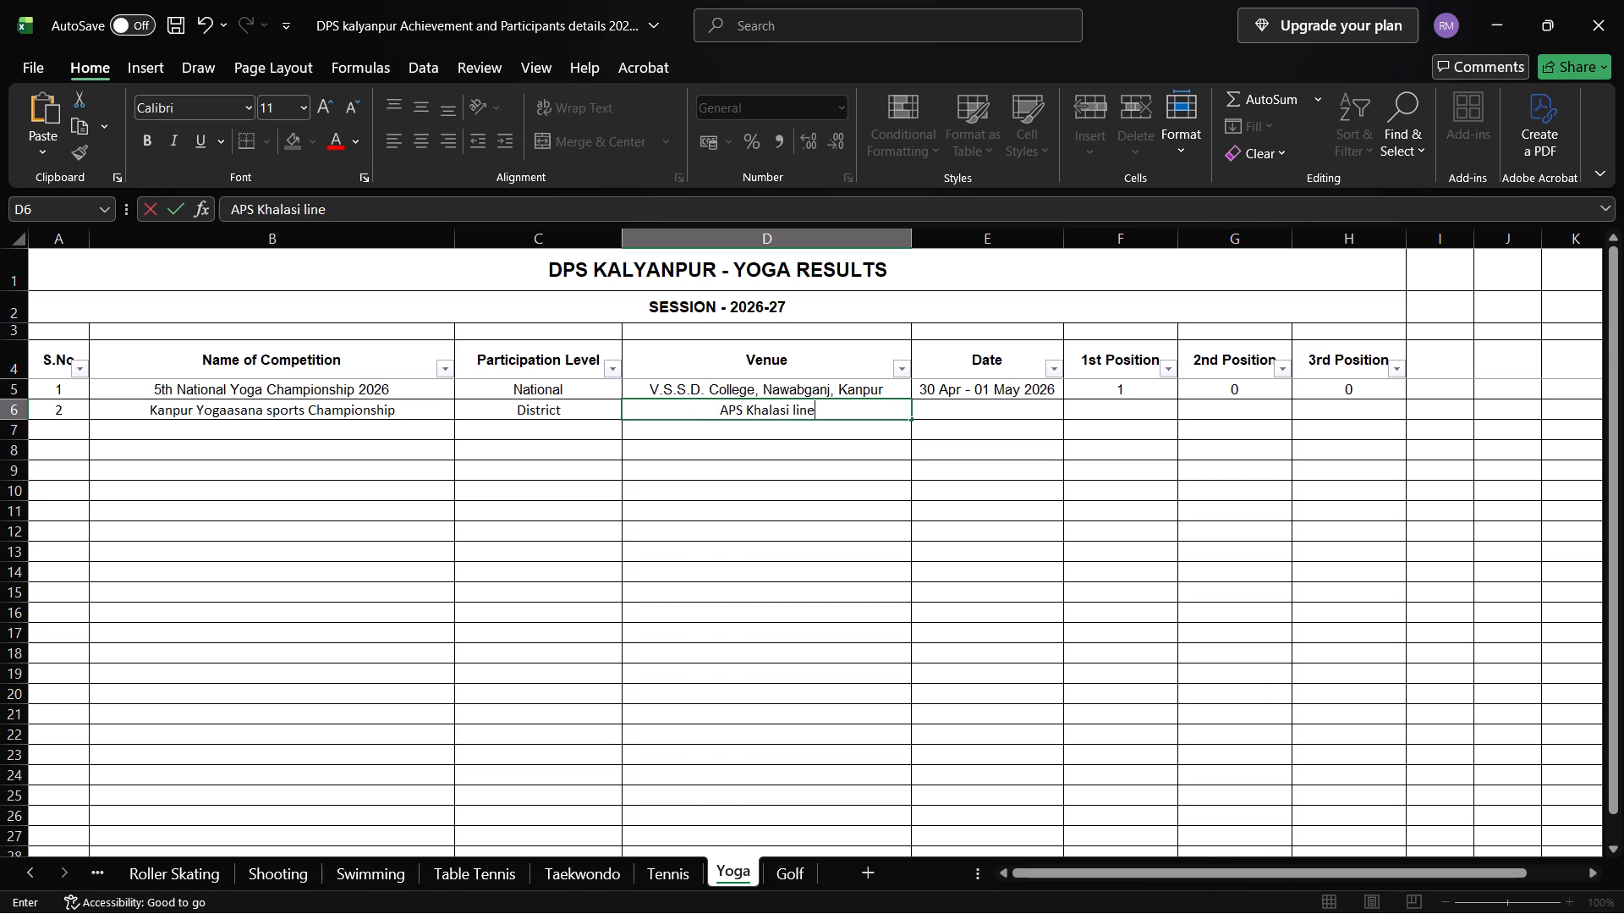
pyautogui.write(', Kanpur')
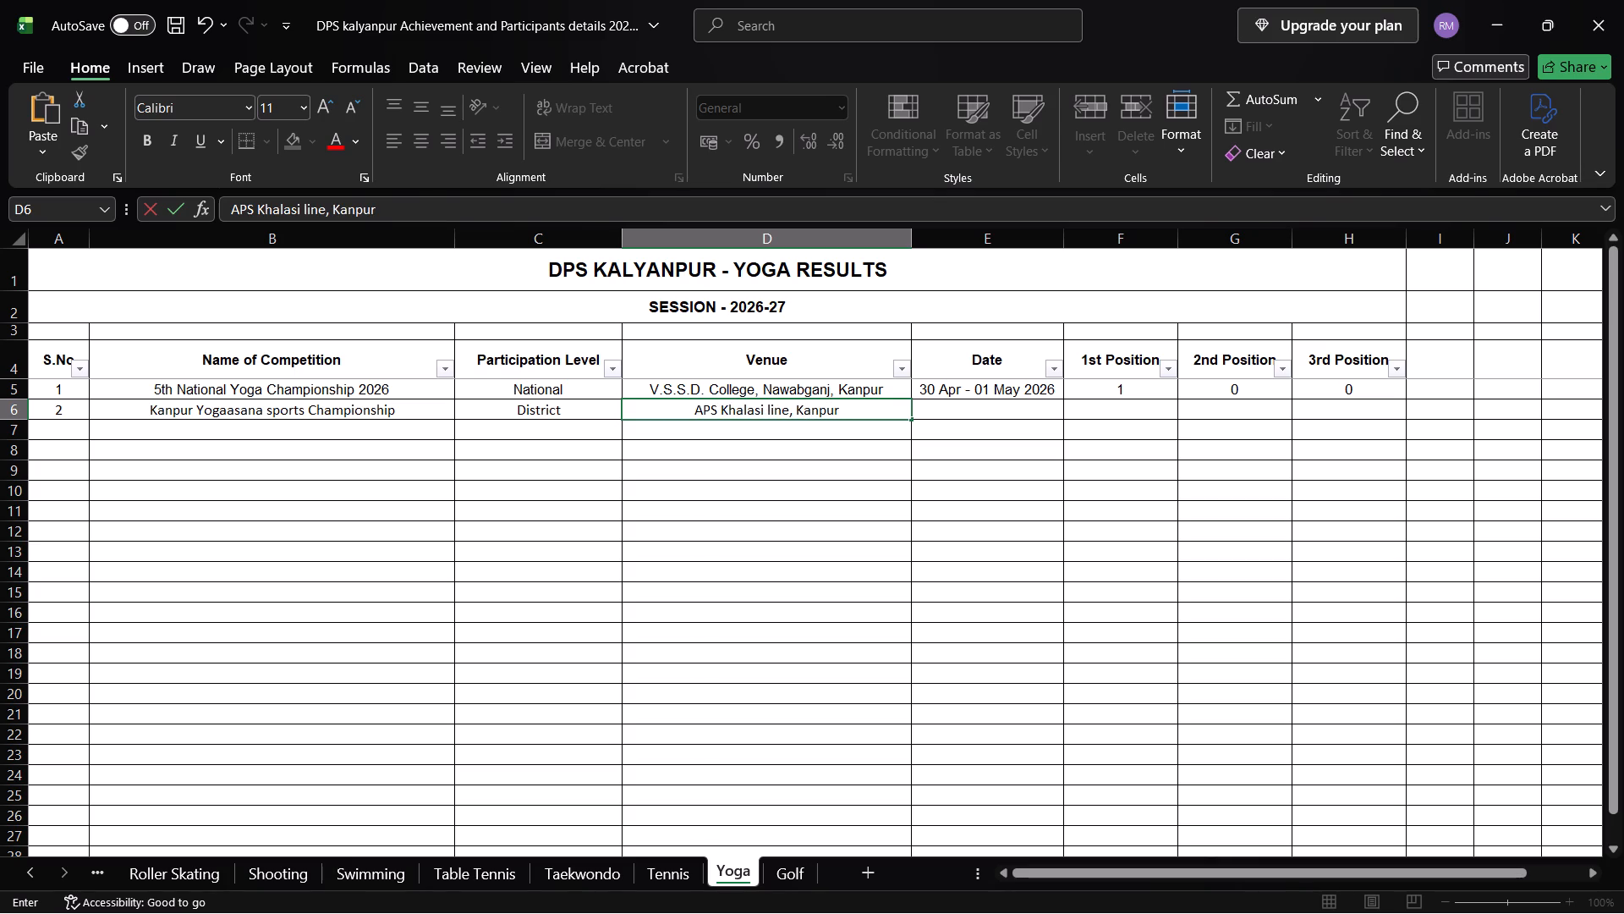
# Enter 24-25 Oct 2026 as the date of the Kanpur Yogaasana sports Championship.
pyautogui.click(970, 410)
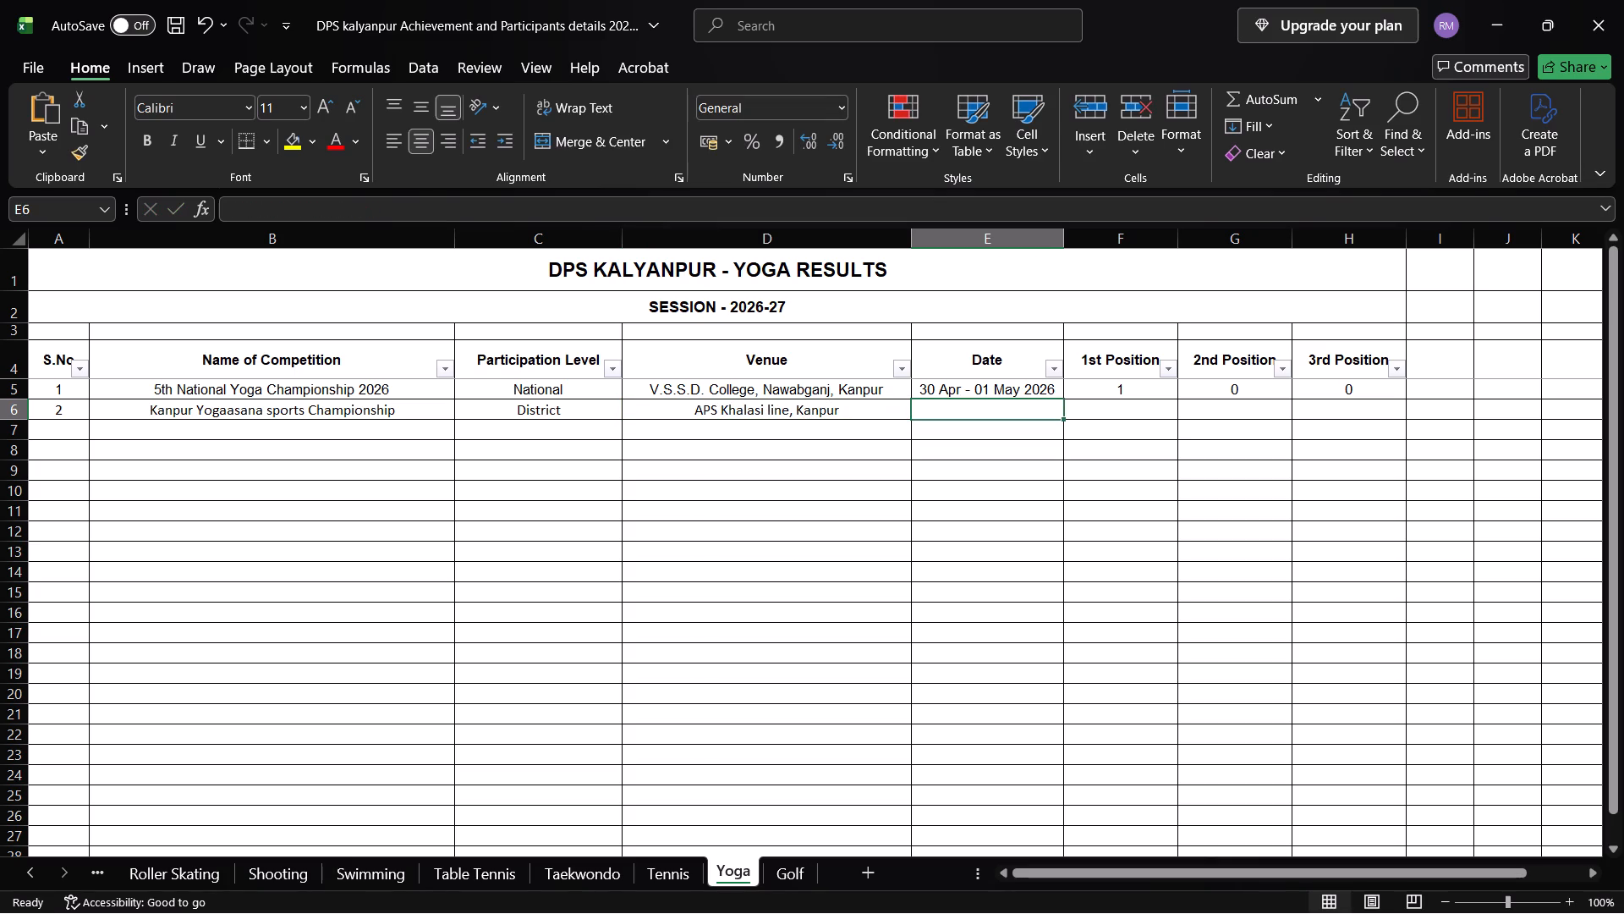
pyautogui.write('24')
pyautogui.press('-')
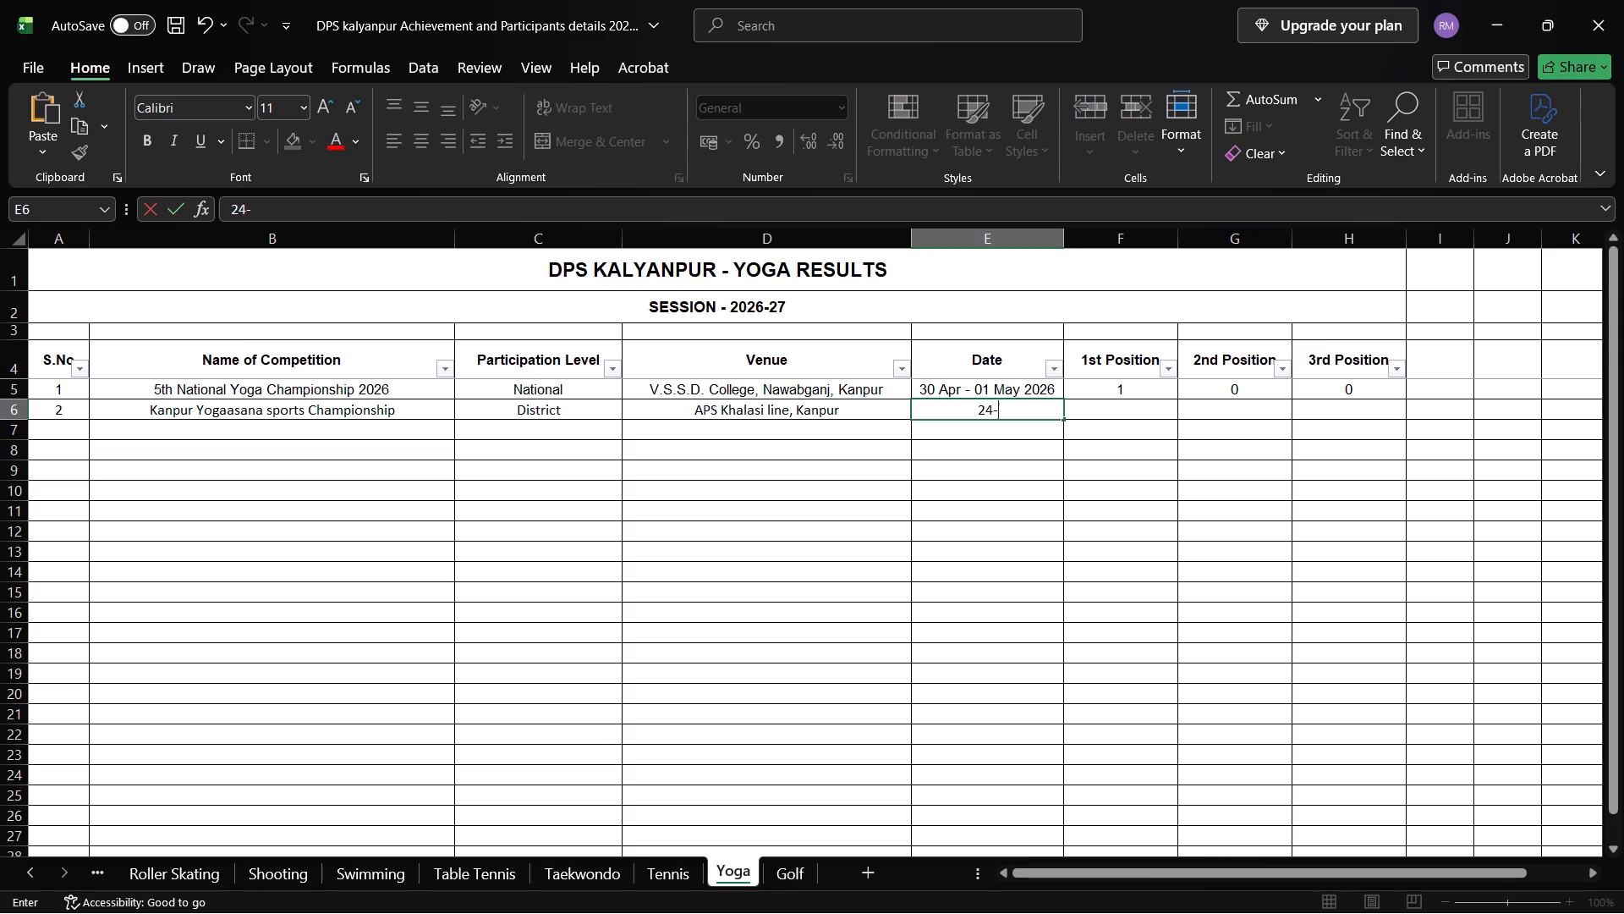
pyautogui.write('25 OCT')
pyautogui.press('BackSpace')
pyautogui.press('BackSpace')
pyautogui.write('ct')
pyautogui.press('space')
pyautogui.write('2026')
# For the Kanpur Yogaasana sports Championship, enter 0 for 1st Position, 0 for 2nd Position and 1 for 3rd Position.
pyautogui.press('Right')
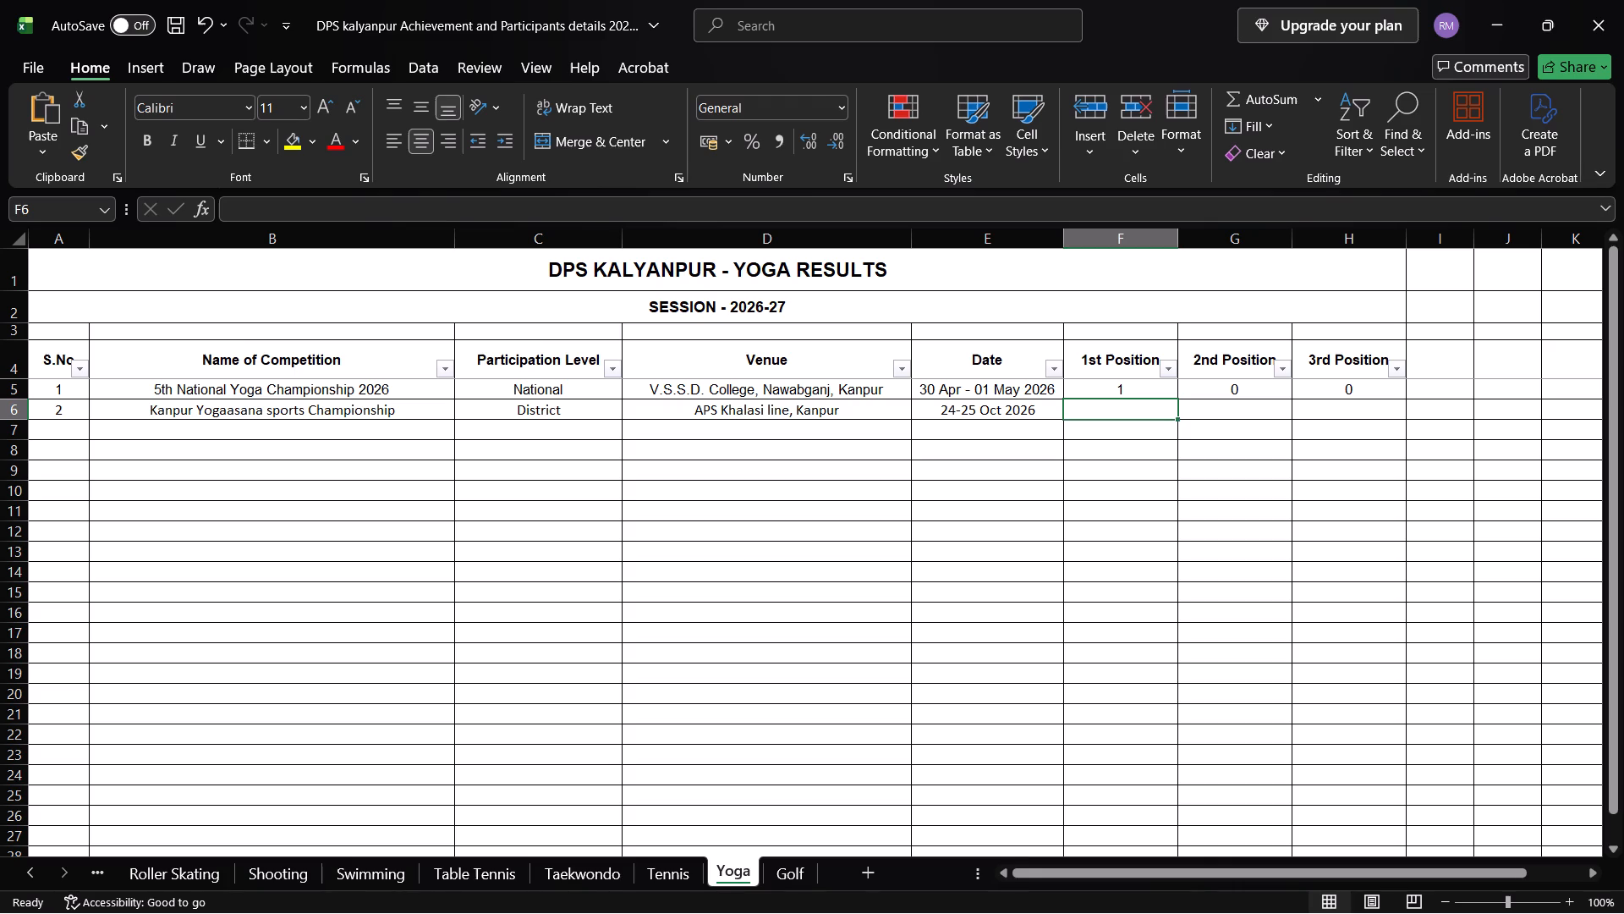
pyautogui.press('0')
pyautogui.press('Right')
pyautogui.press('0')
pyautogui.press('Right')
pyautogui.press('1')
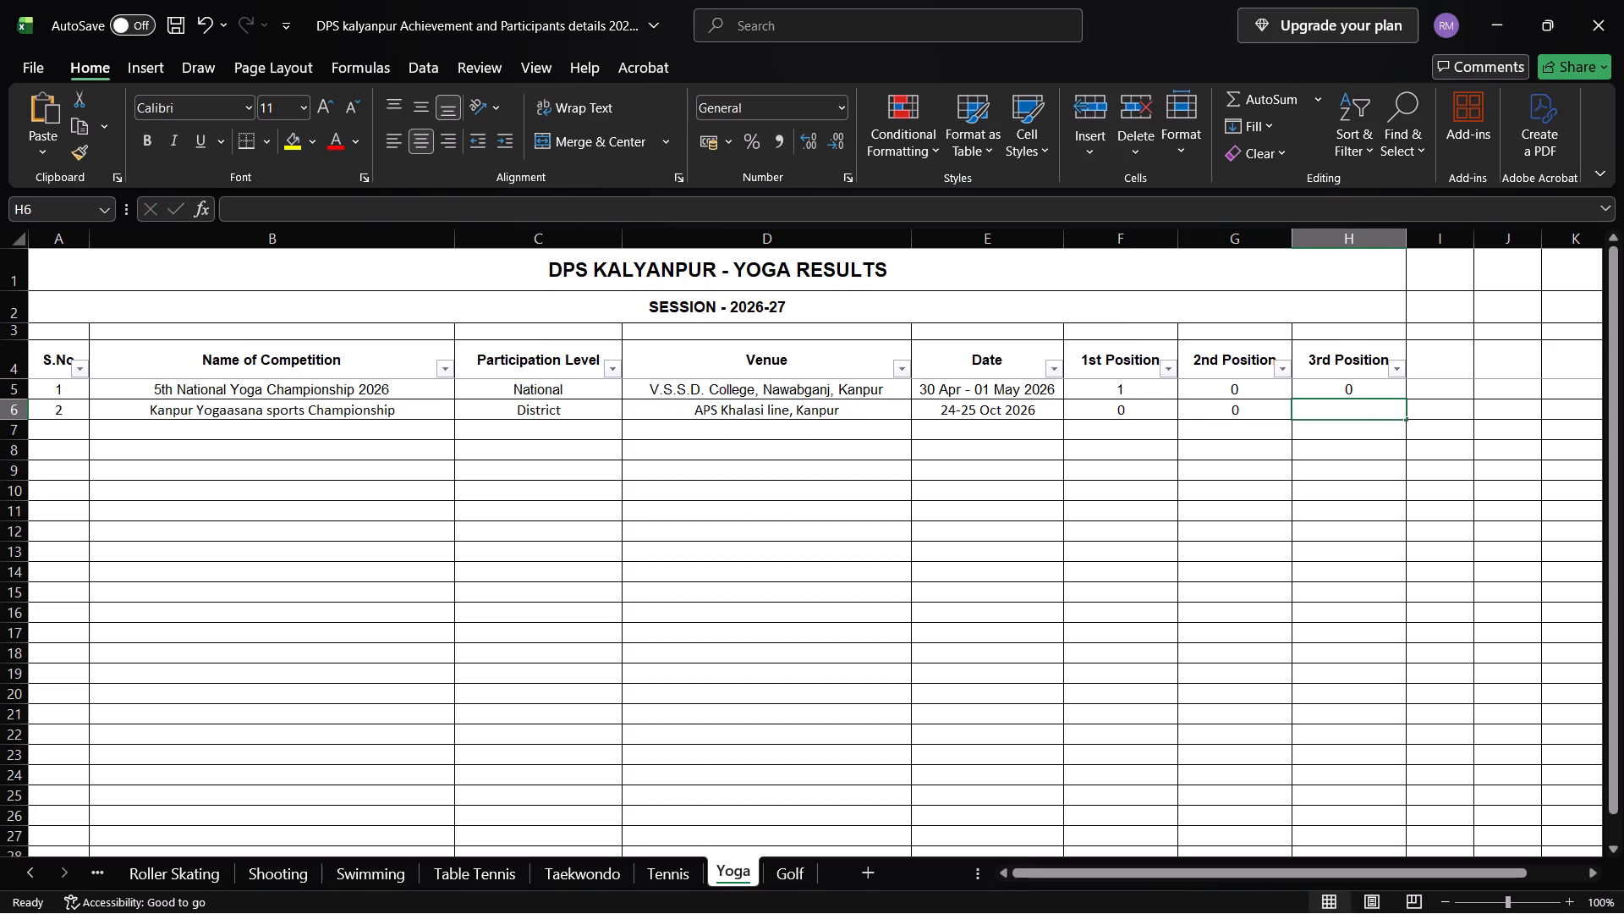
pyautogui.press('Down')
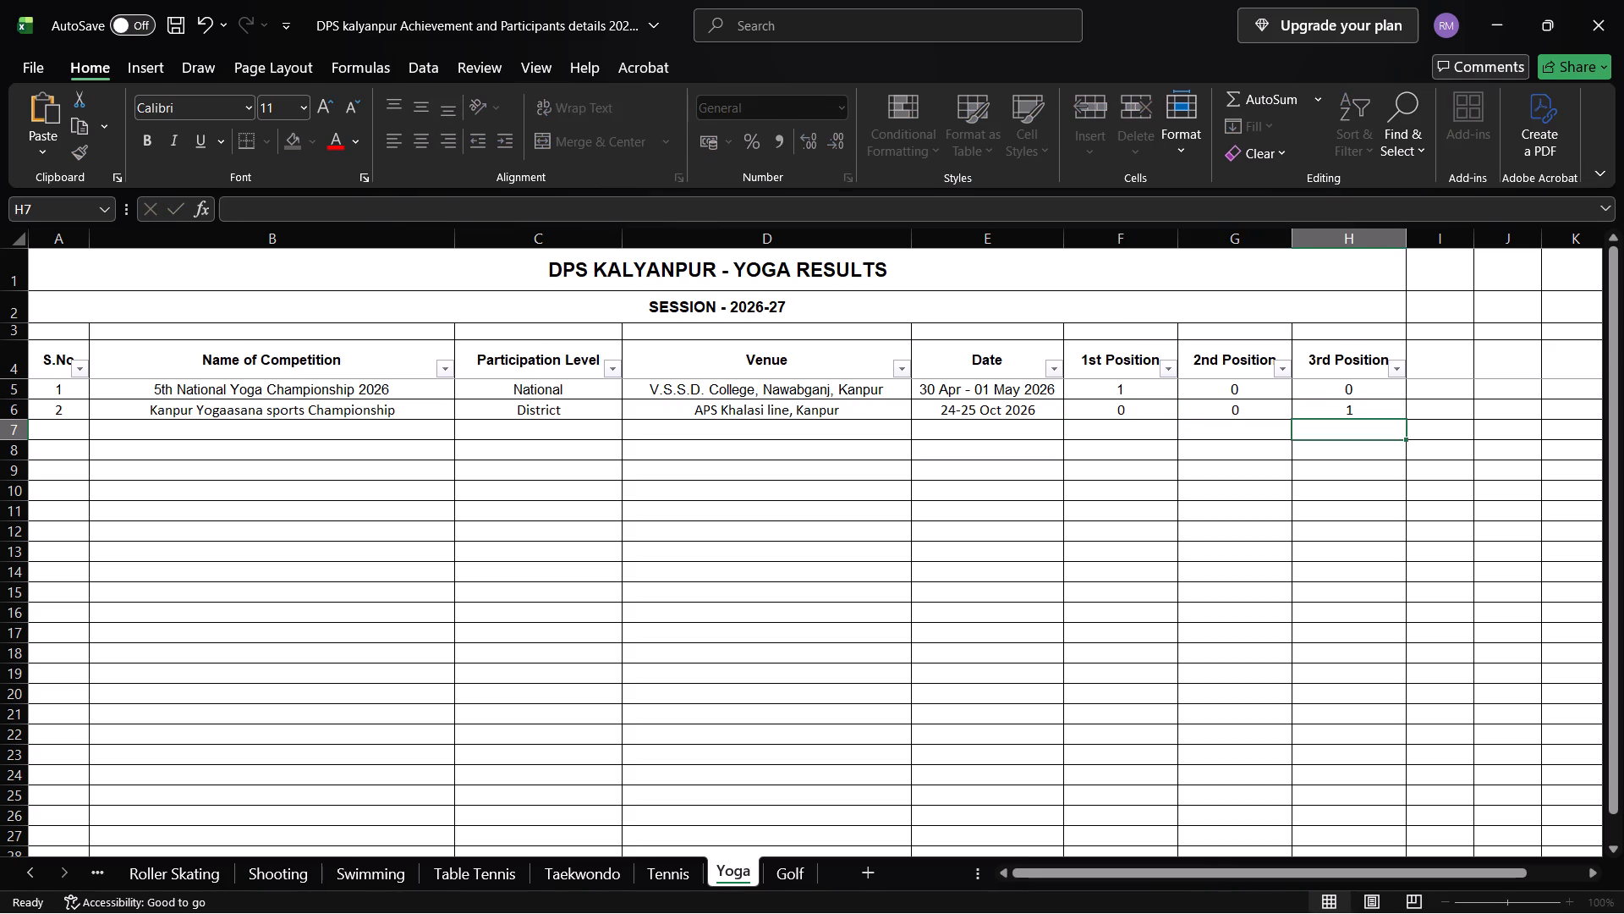
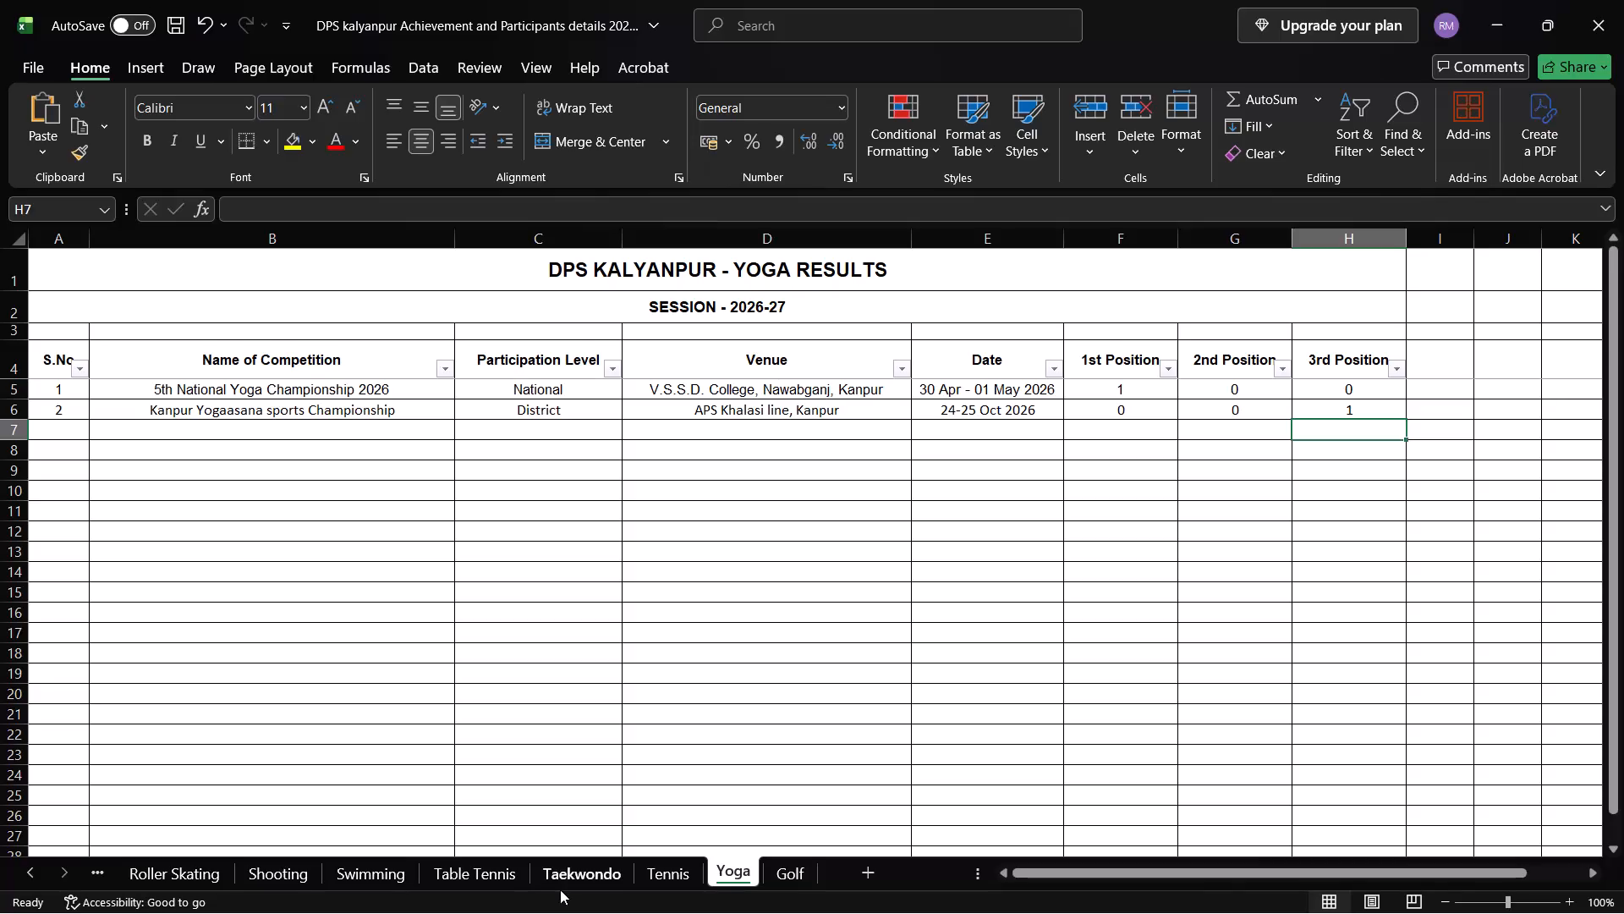
# On the Taekwondo sheet, enter "Sai Public Inter College" as the venue of the Inter School Taekwondo Championship 2026.
pyautogui.click(571, 876)
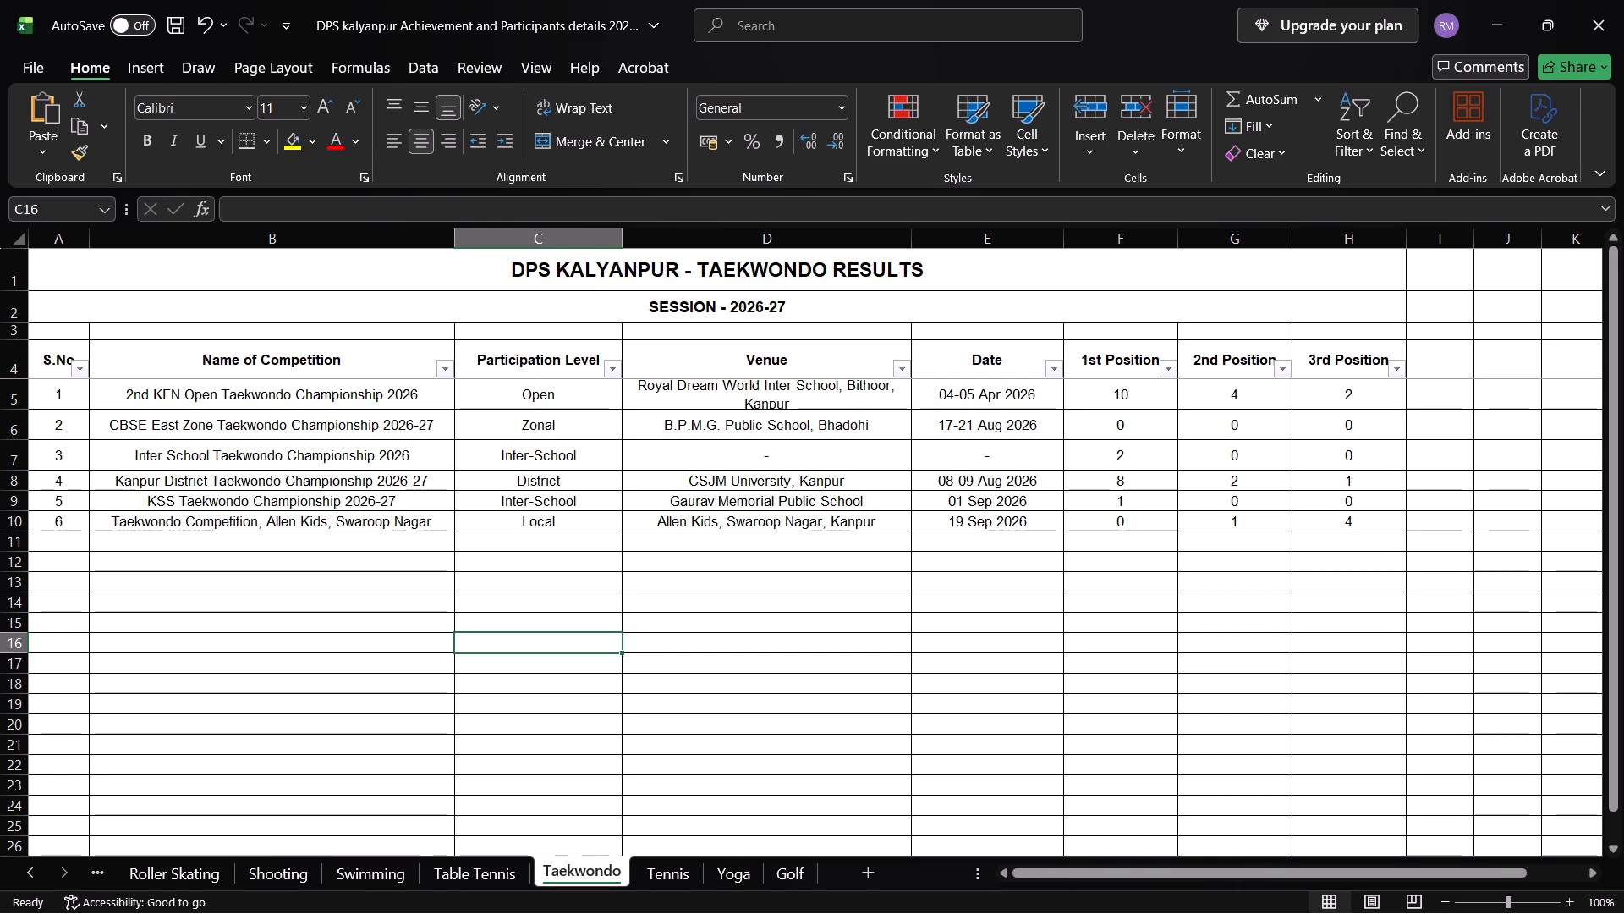
pyautogui.doubleClick(728, 450)
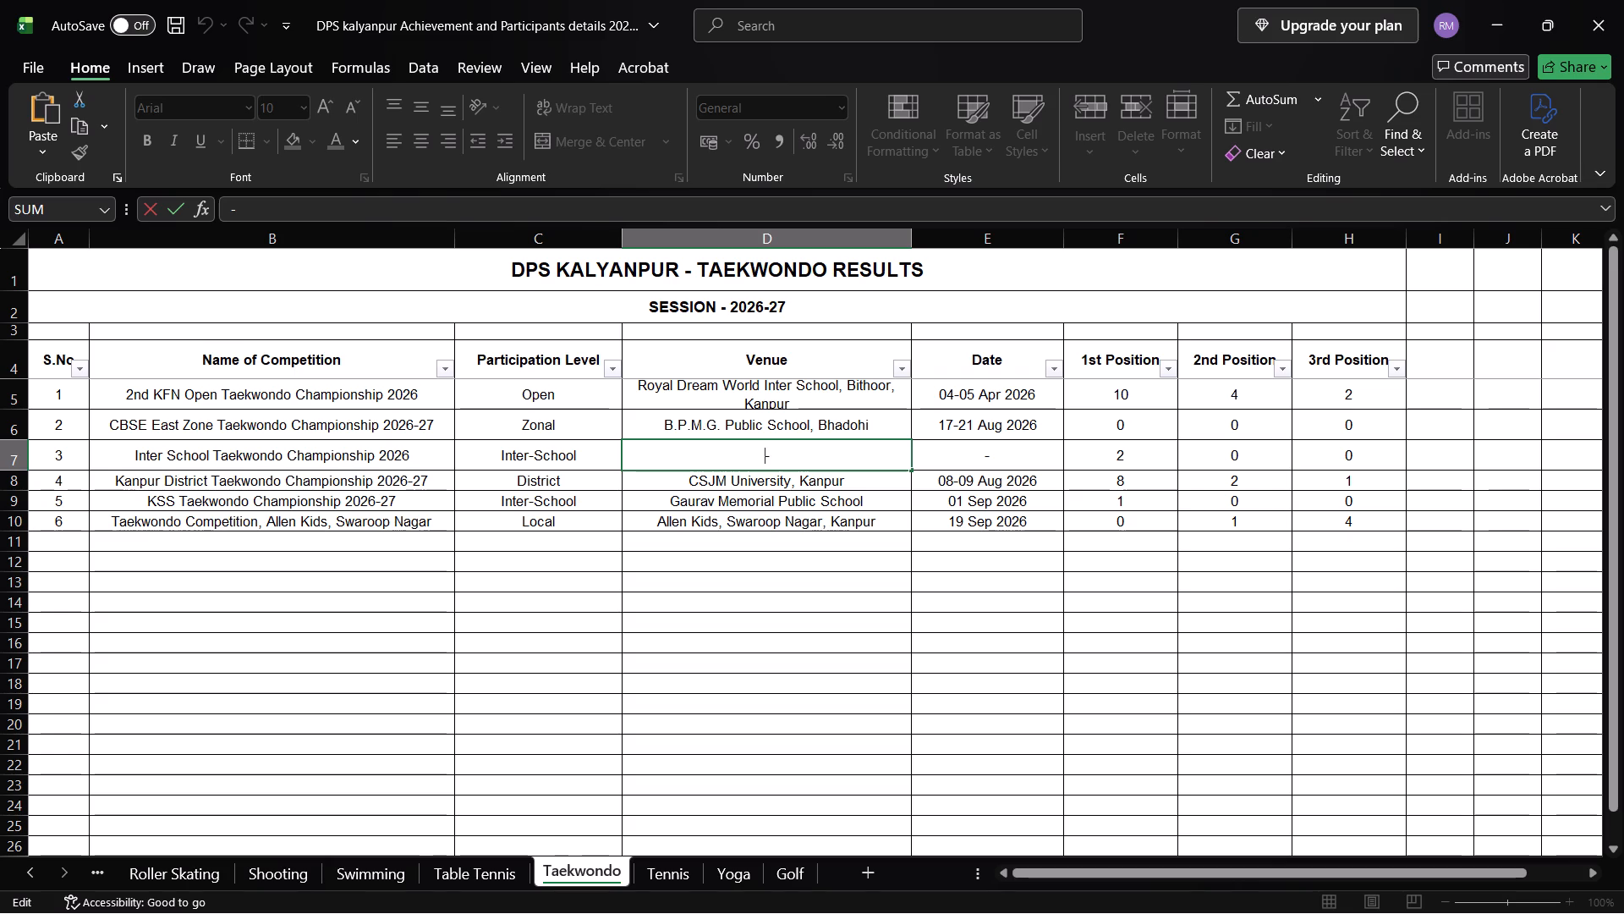
pyautogui.press('Right')
pyautogui.press('BackSpace')
pyautogui.write('Sai Public')
pyautogui.press('space')
pyautogui.press('BackSpace')
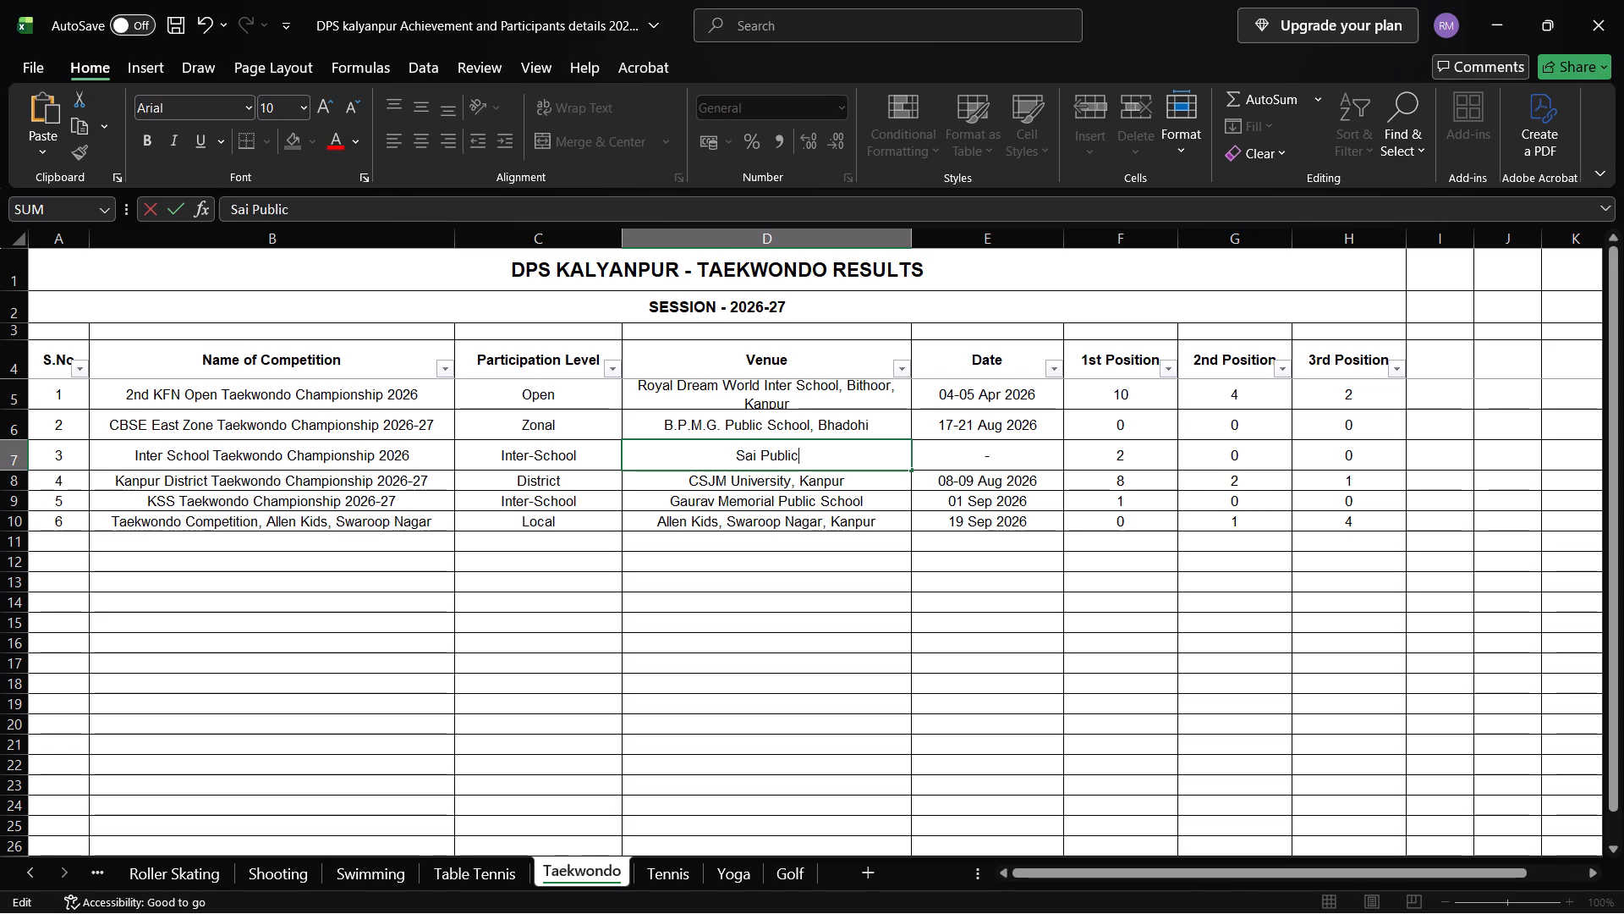
pyautogui.press('space')
pyautogui.write('Inter COll')
pyautogui.press('BackSpace')
pyautogui.press('BackSpace')
pyautogui.press('BackSpace')
pyautogui.write('ollege')
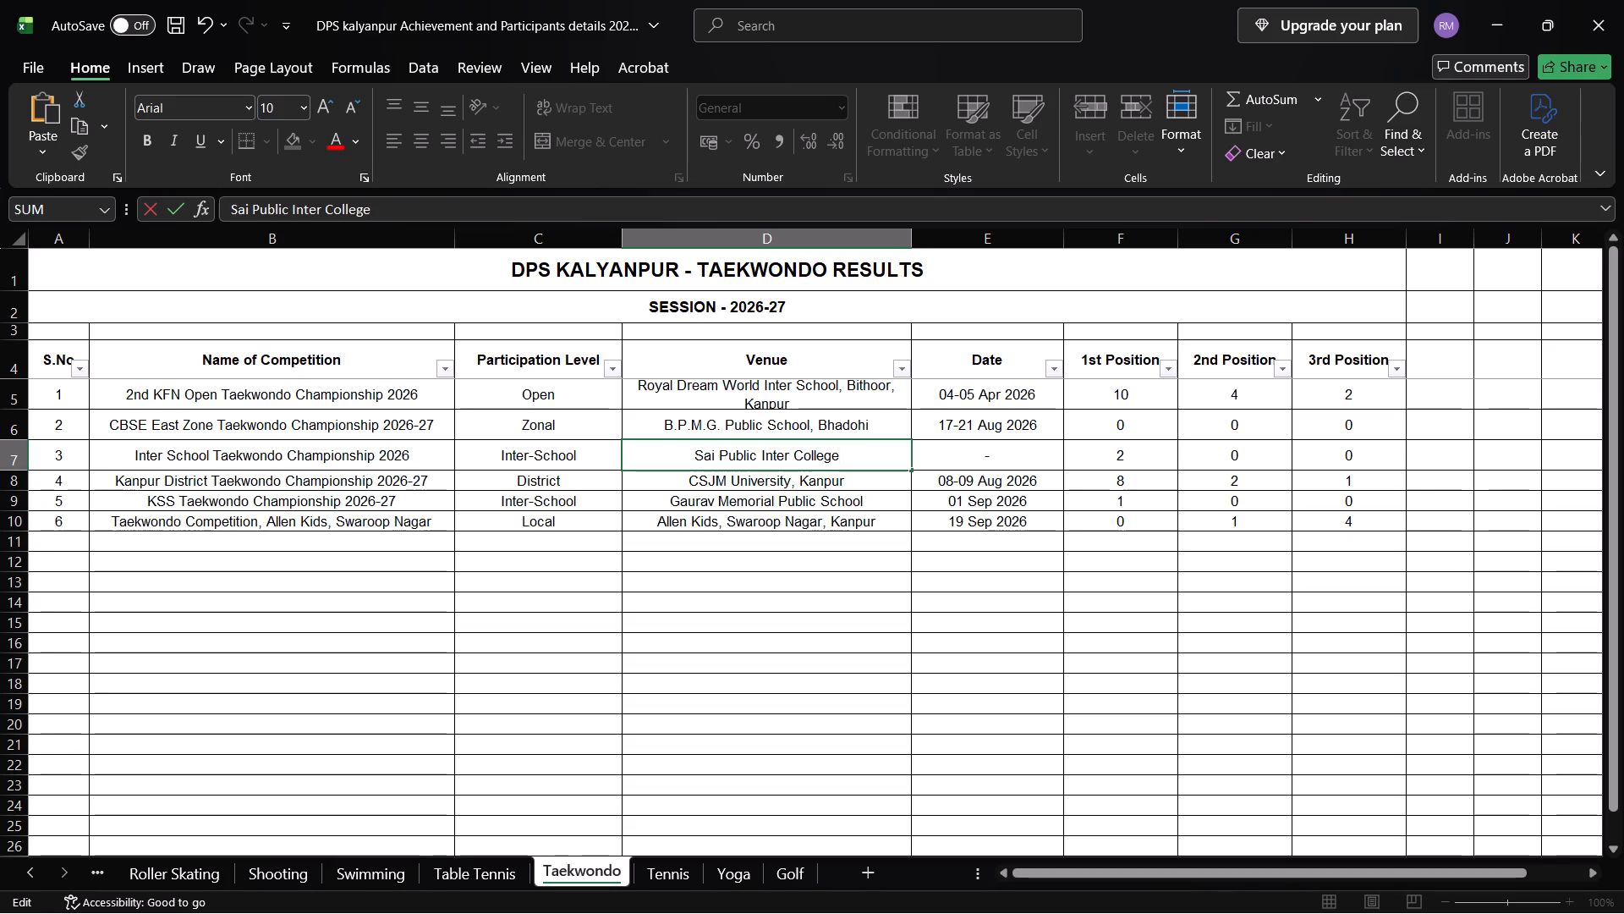
# Enter 03 May 2026 as the date of the Inter School Taekwondo Championship 2026.
pyautogui.doubleClick(1024, 455)
pyautogui.press('BackSpace')
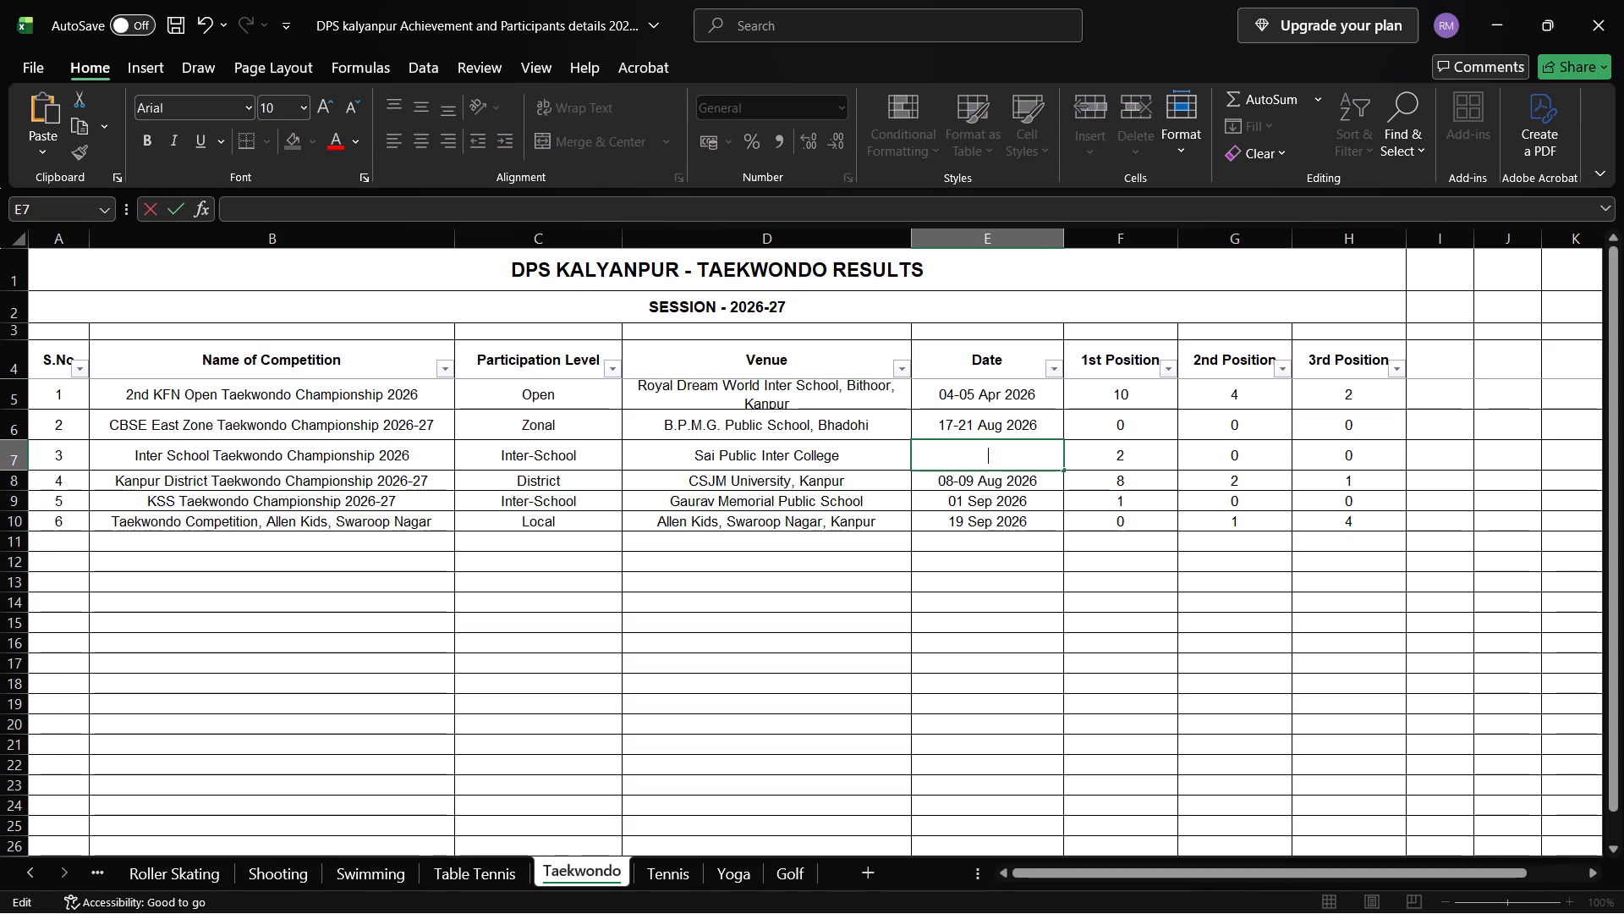
pyautogui.press('0')
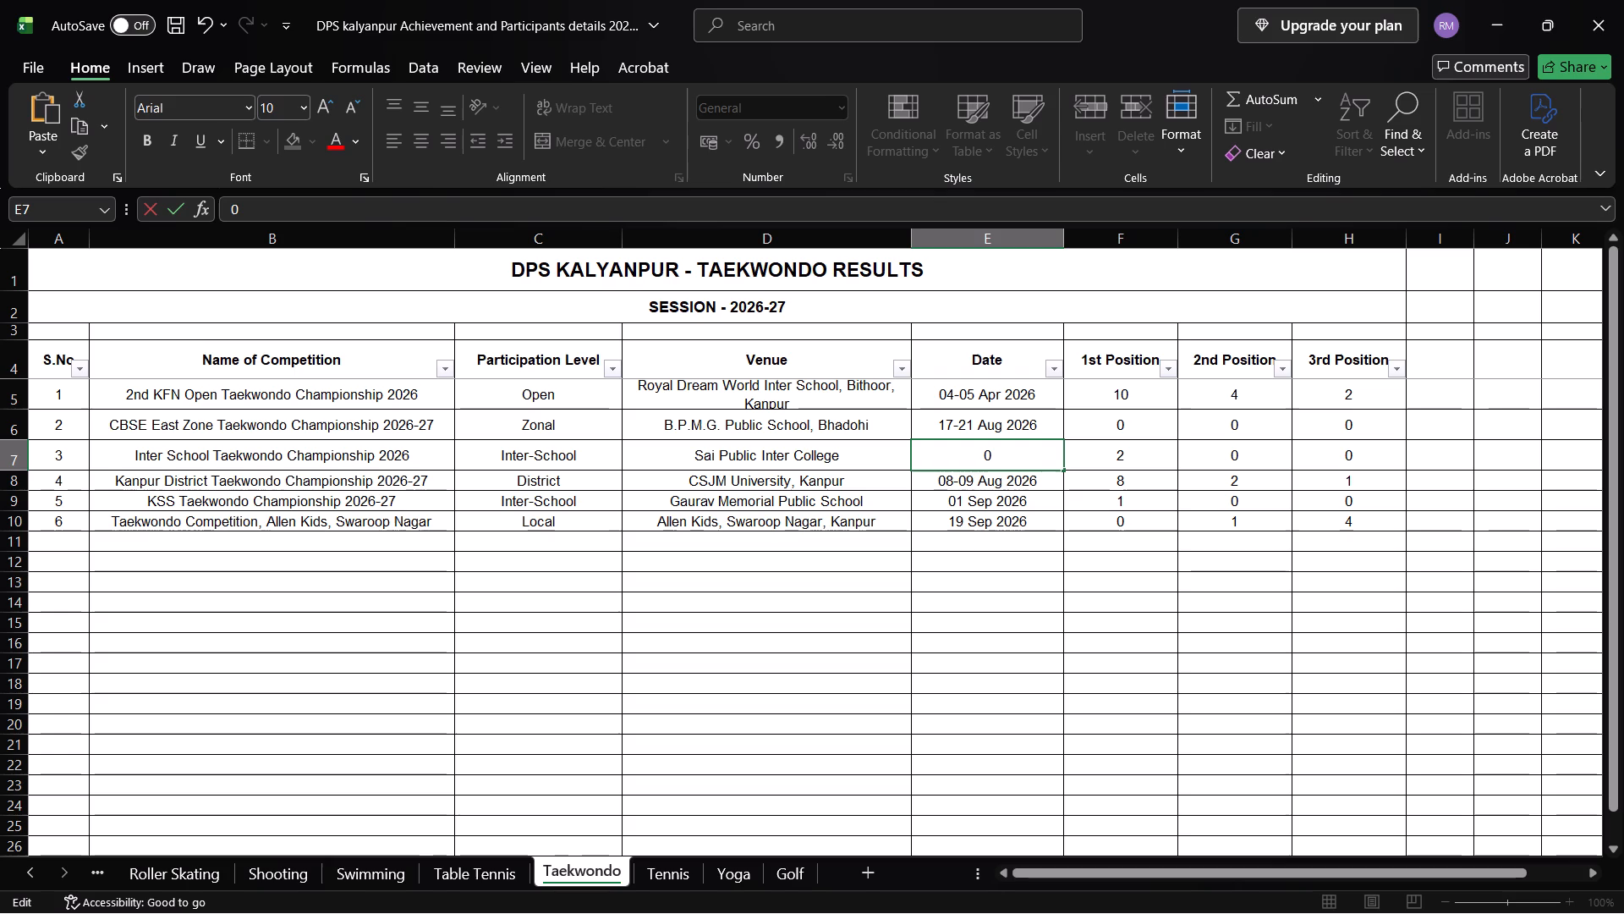
pyautogui.press('3')
pyautogui.press('space')
pyautogui.write('Jun')
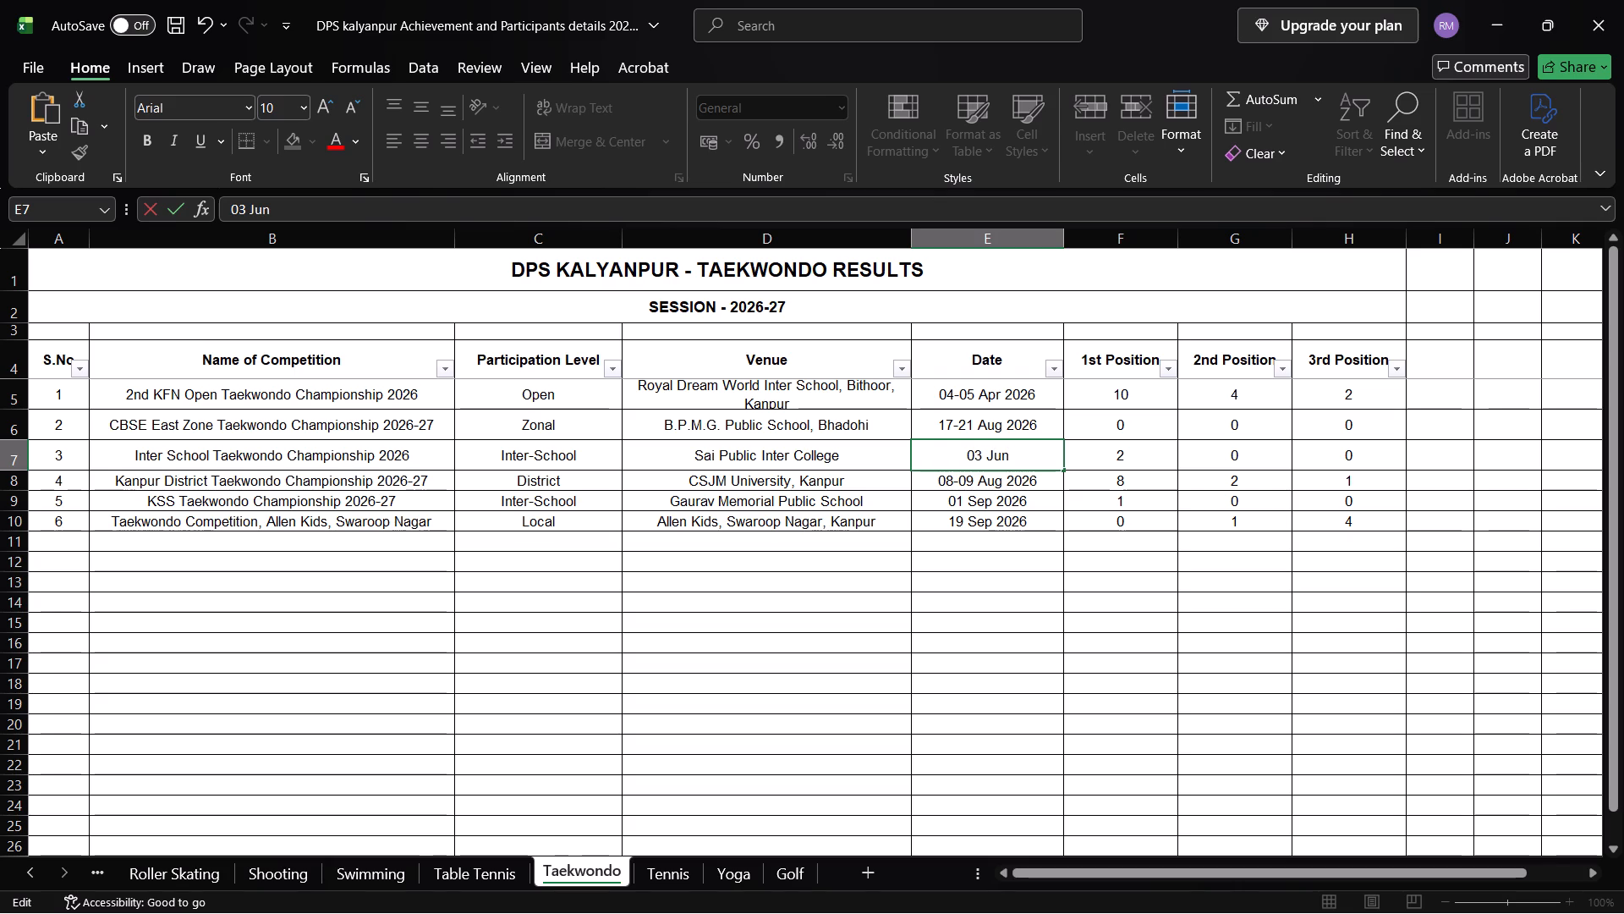
pyautogui.press('BackSpace')
pyautogui.press('BackSpace')
pyautogui.press('BackSpace')
pyautogui.write('may')
pyautogui.press('BackSpace')
pyautogui.press('BackSpace')
pyautogui.press('BackSpace')
pyautogui.write('May')
pyautogui.press('space')
pyautogui.write('2026')
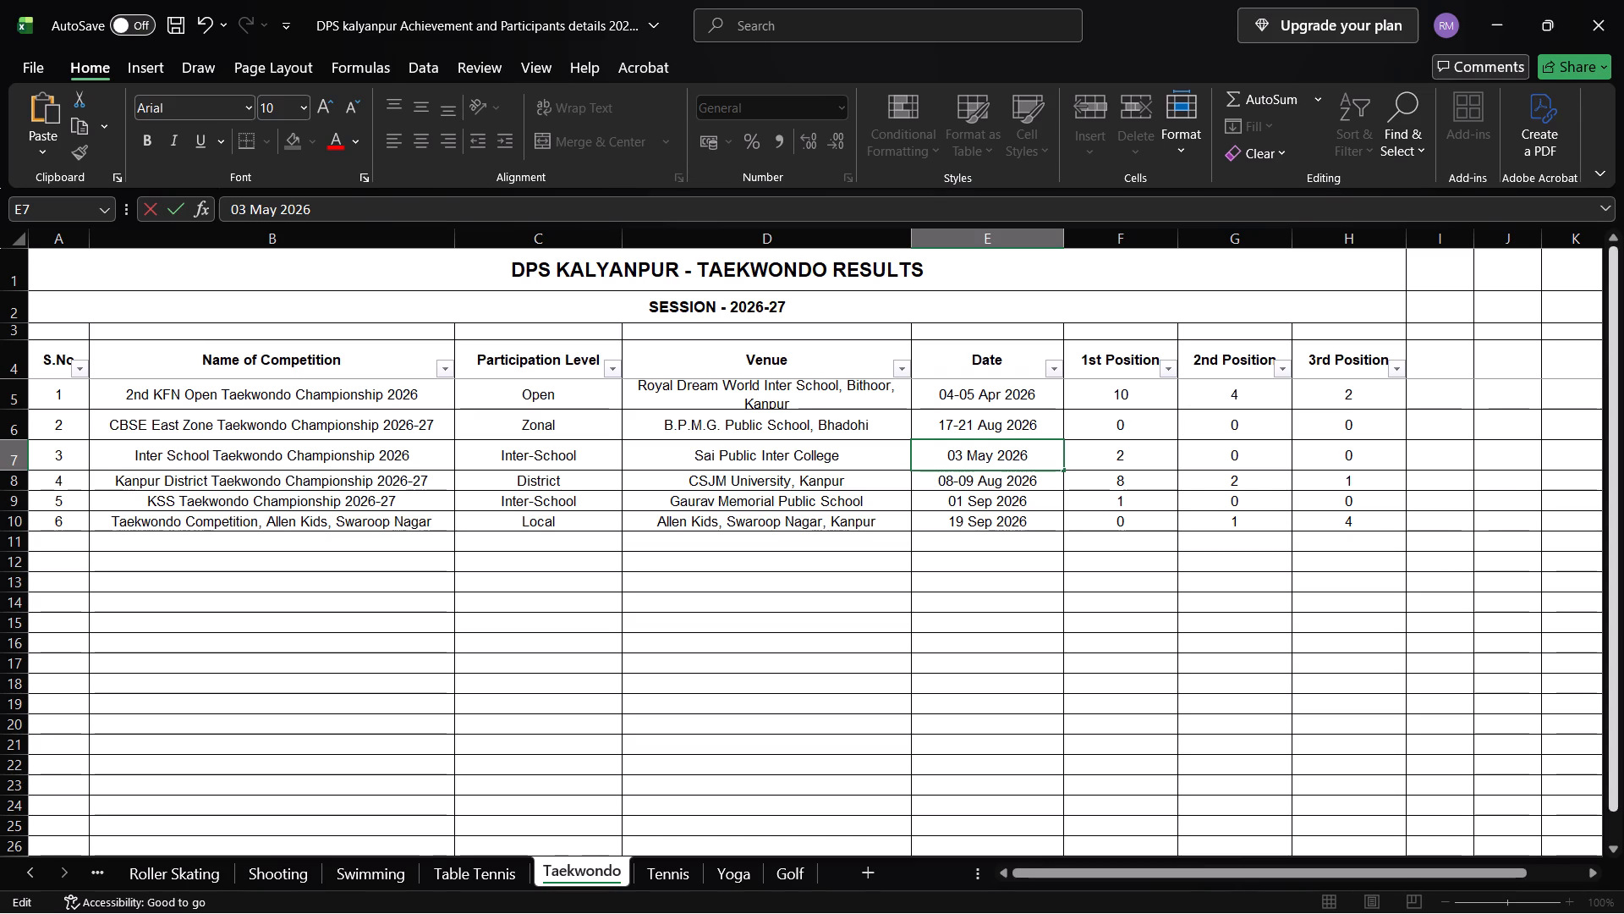
# For the 2nd KFN Open Taekwondo Championship 2026, set 1st Position to 16, 2nd Position to 5 and 3rd Position to 3.
pyautogui.doubleClick(1144, 399)
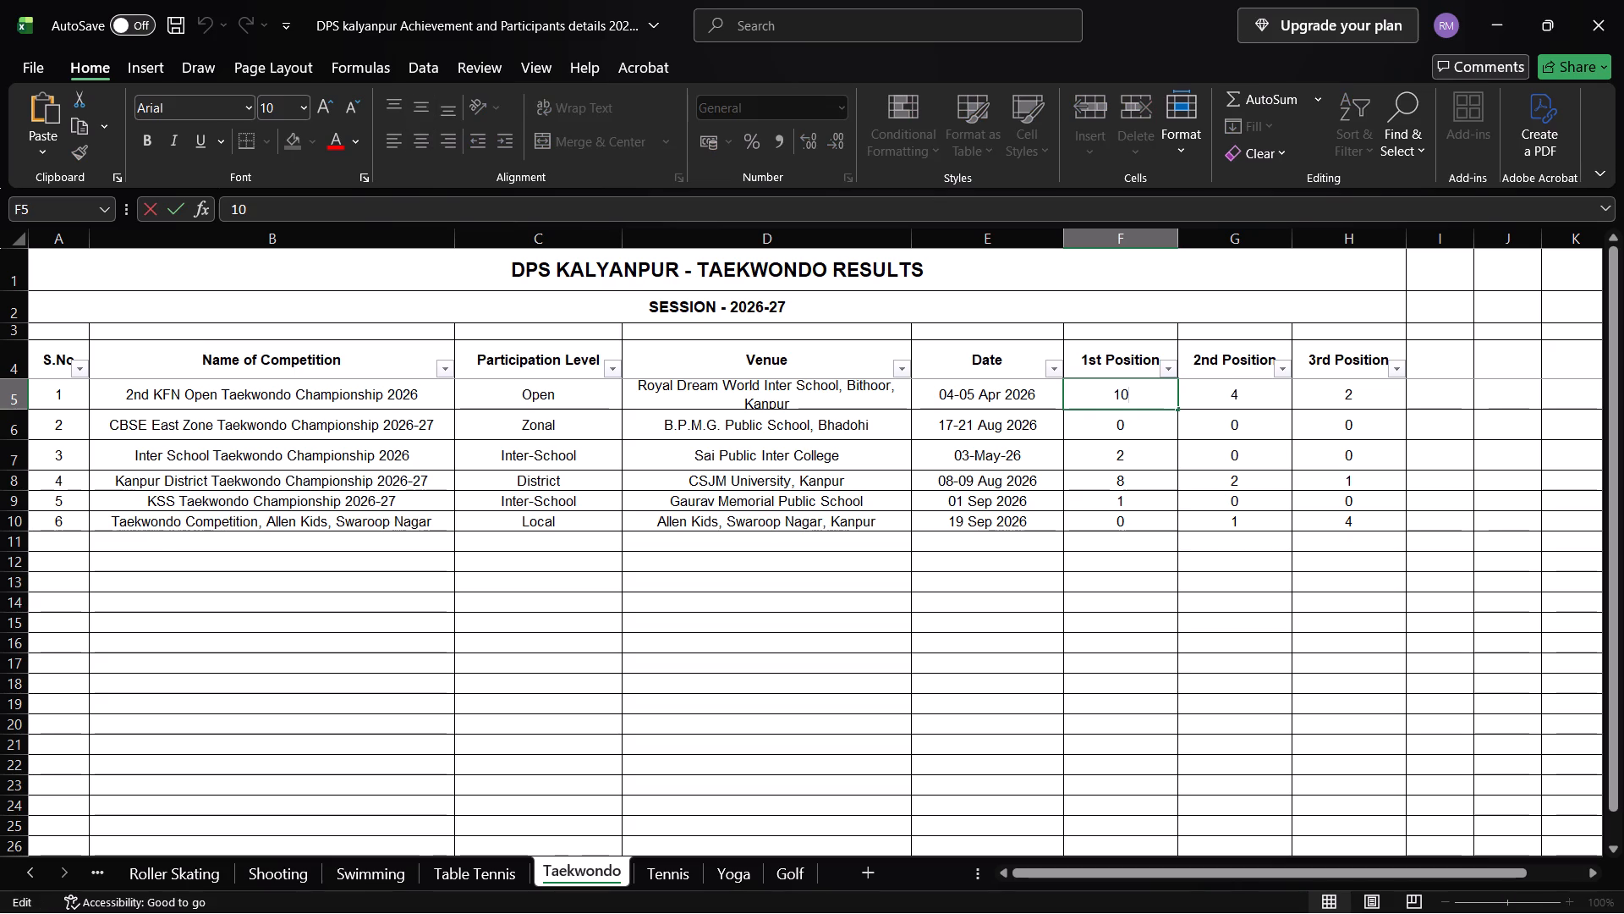
pyautogui.press('BackSpace')
pyautogui.press('6')
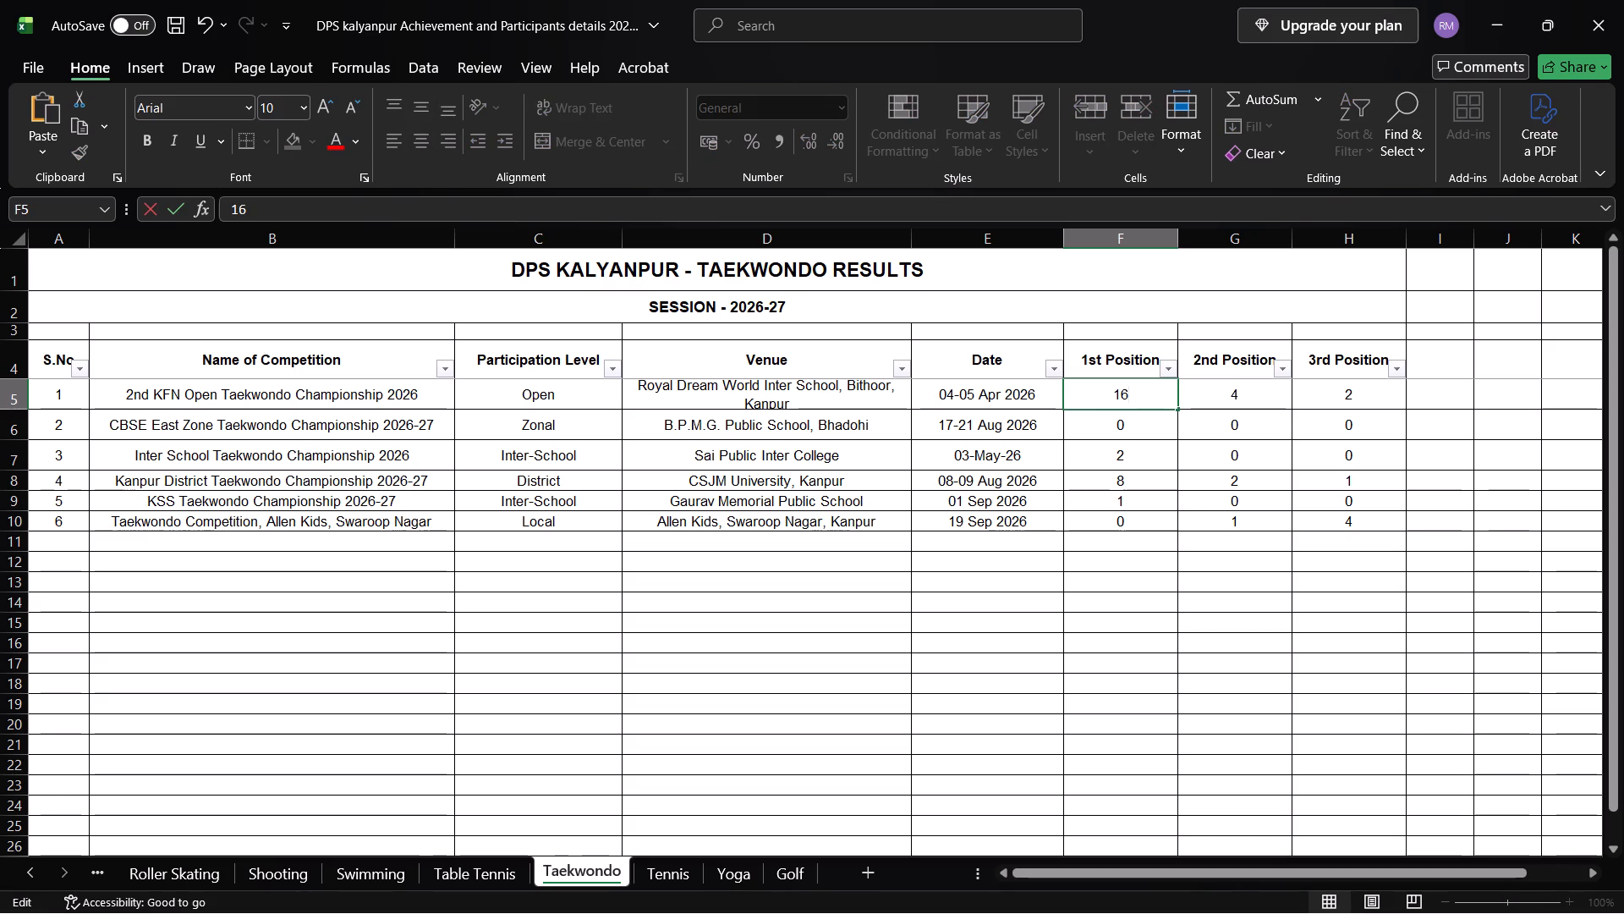
pyautogui.doubleClick(1243, 388)
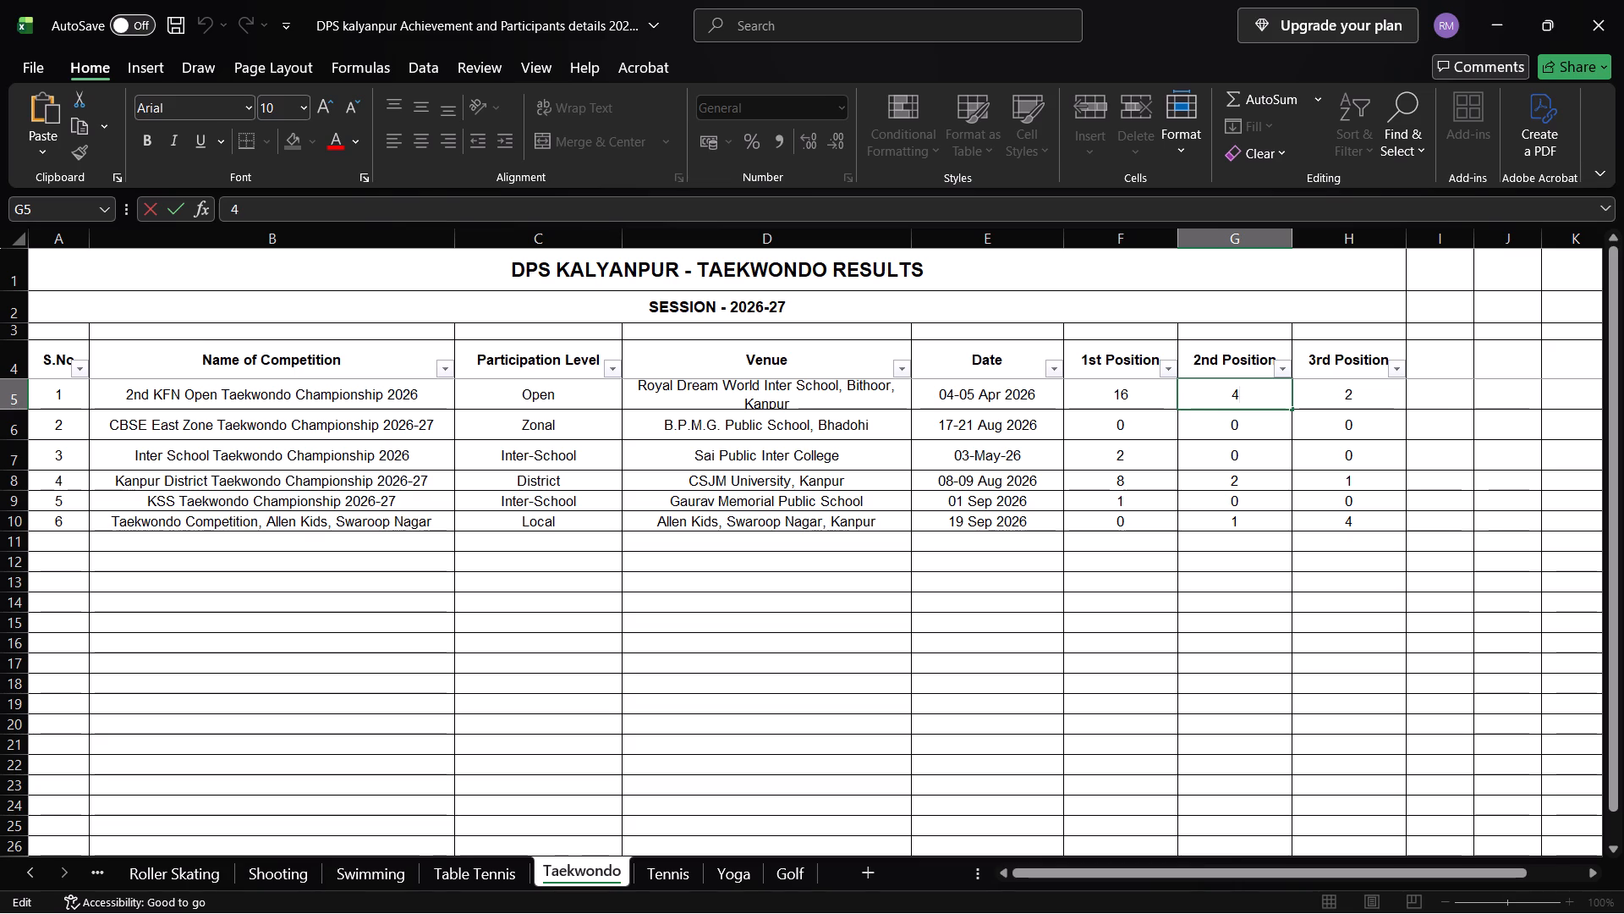
pyautogui.press('BackSpace')
pyautogui.press('5')
pyautogui.press('Right')
pyautogui.click(1354, 399)
pyautogui.doubleClick(1354, 399)
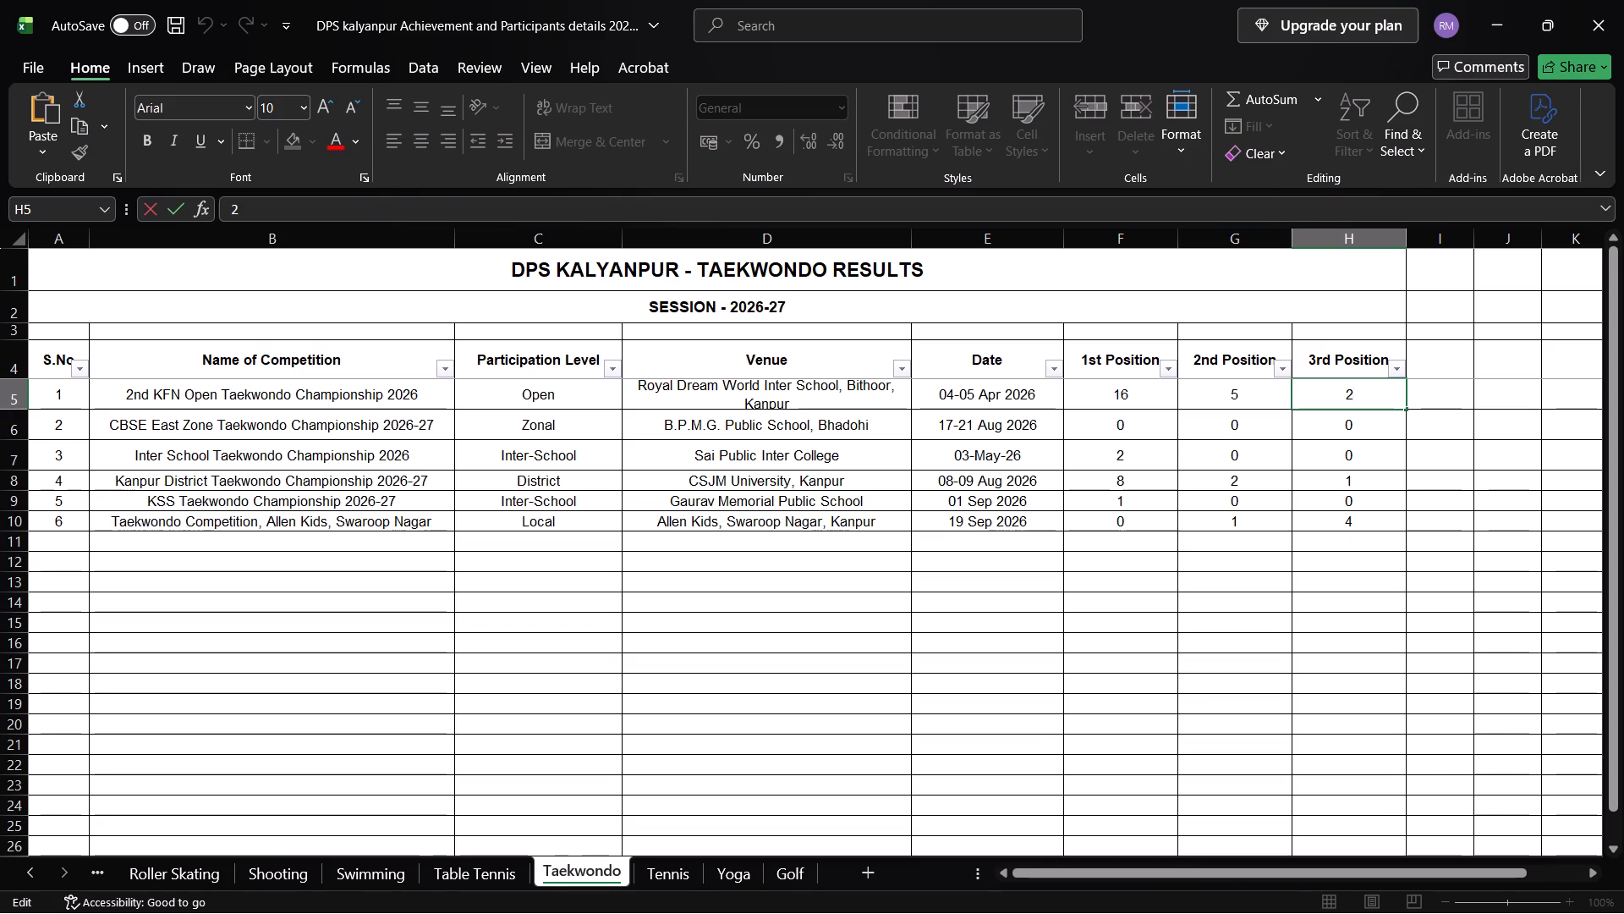
pyautogui.press('BackSpace')
pyautogui.press('3')
pyautogui.press('Down')
pyautogui.click(1334, 432)
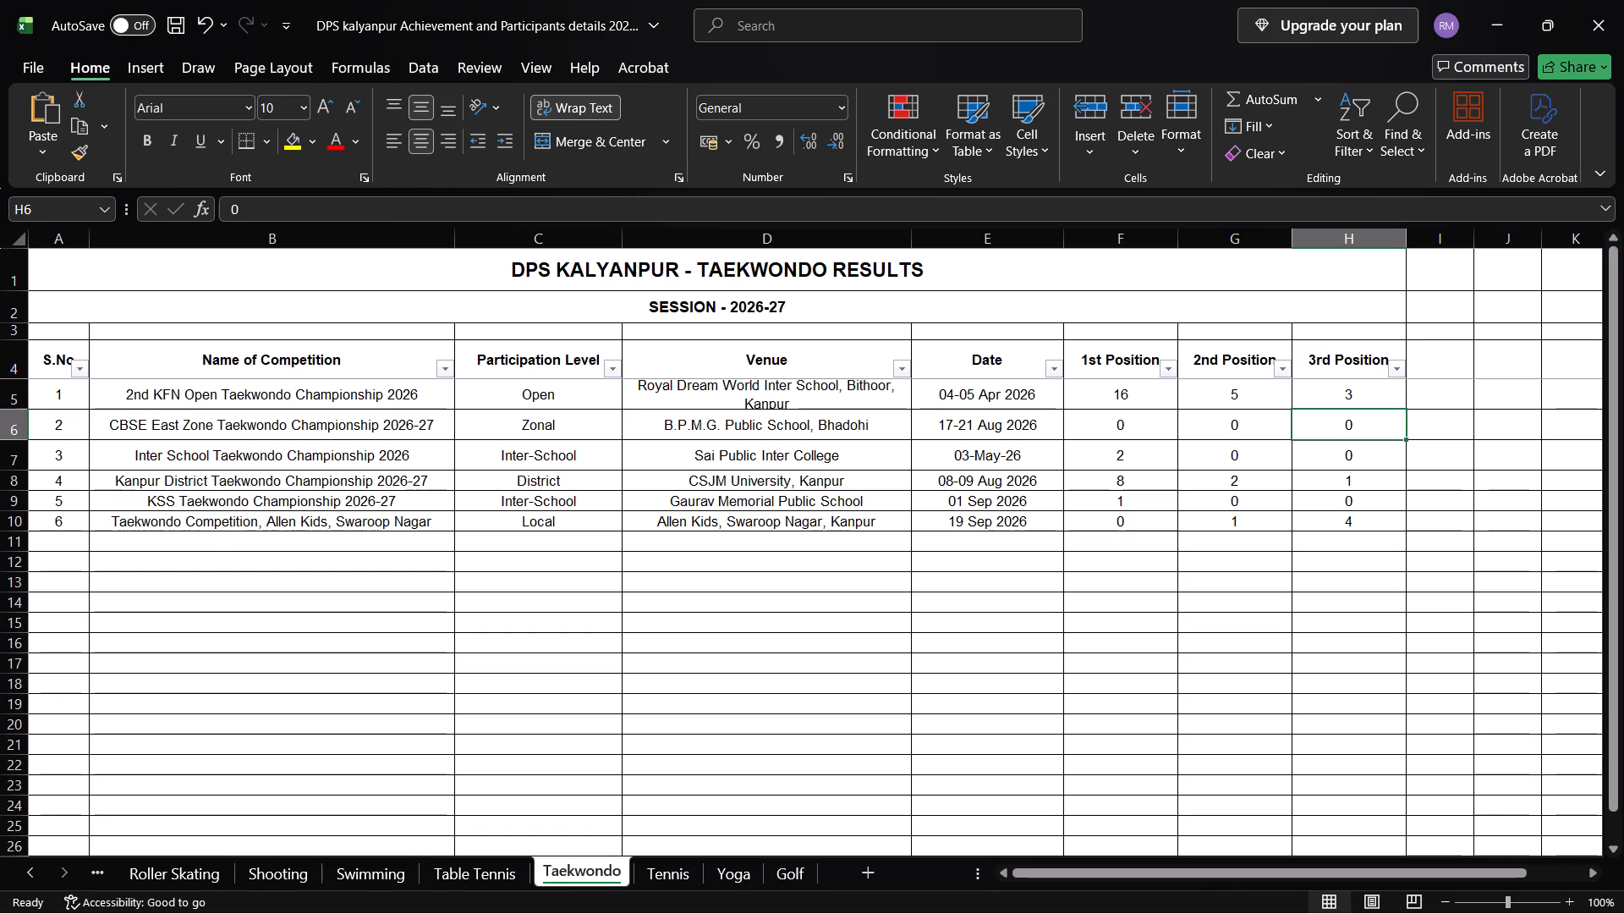
# Select the 1st Position count of the Kanpur District Taekwondo Championship 2026-27.
pyautogui.click(1136, 485)
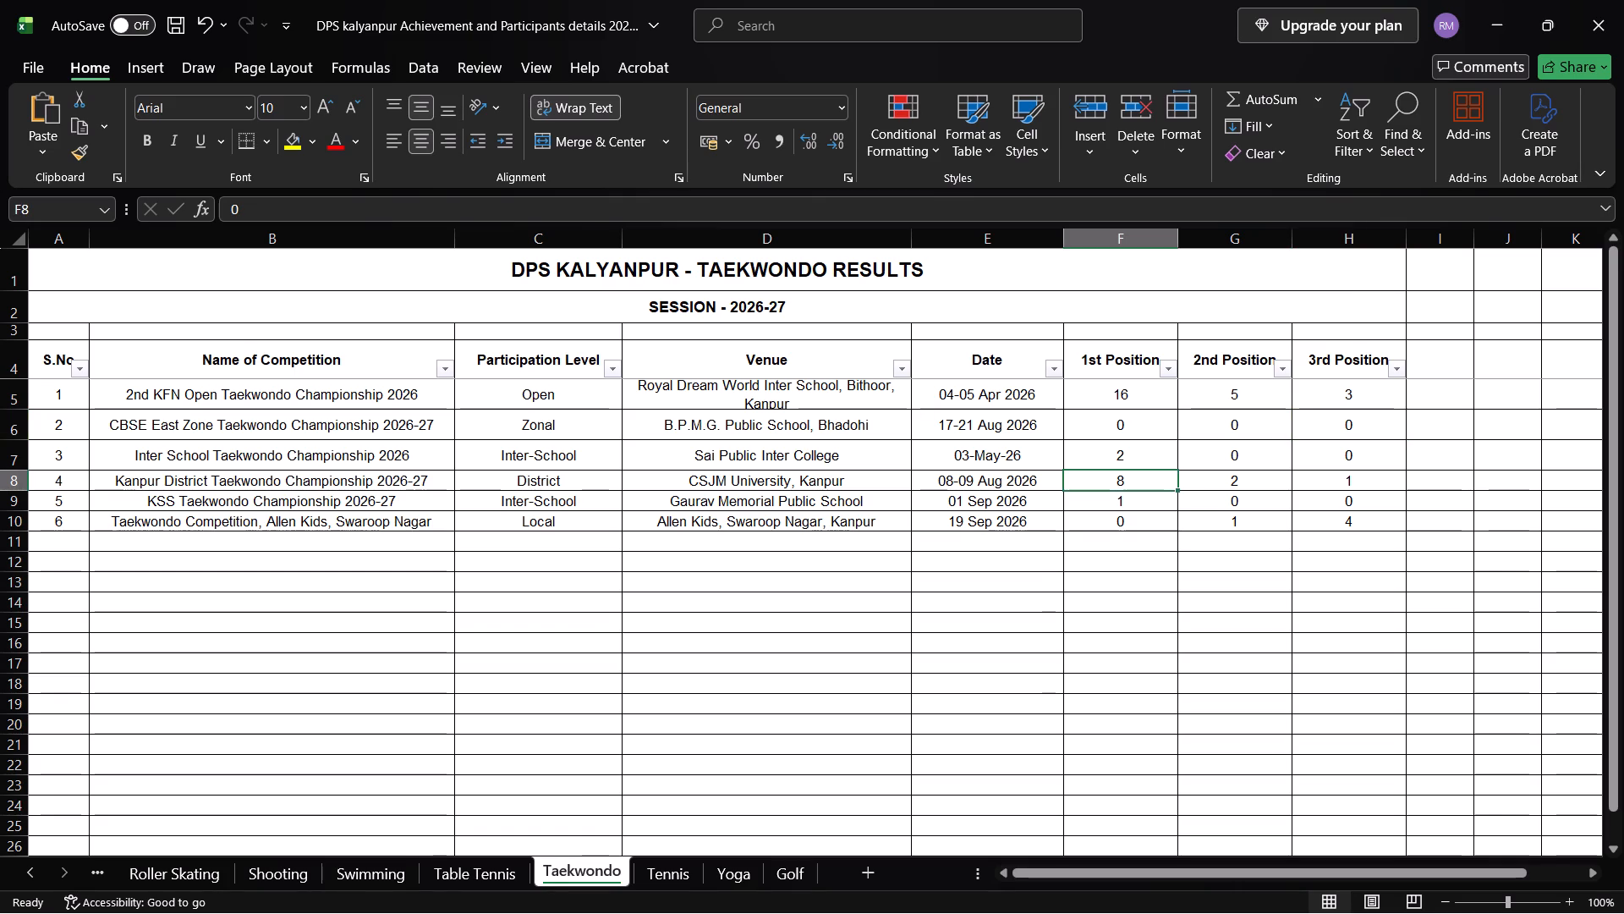
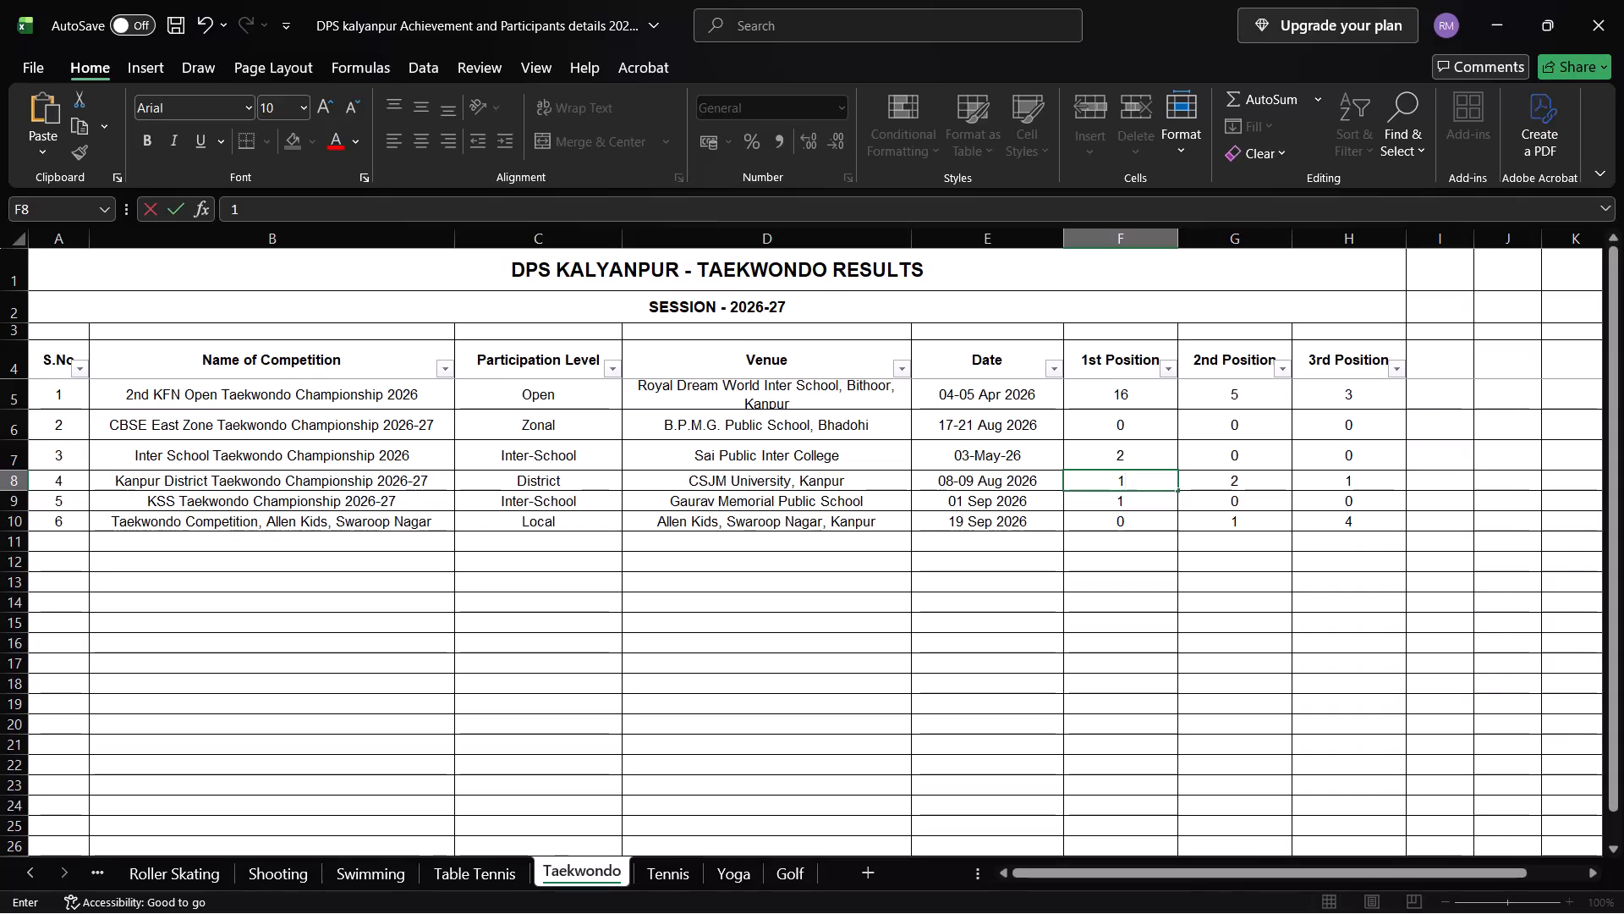
# Set 1st Position to 10 and 2nd Position to 3 for the Kanpur District Taekwondo Championship 2026-27.
pyautogui.press('Right')
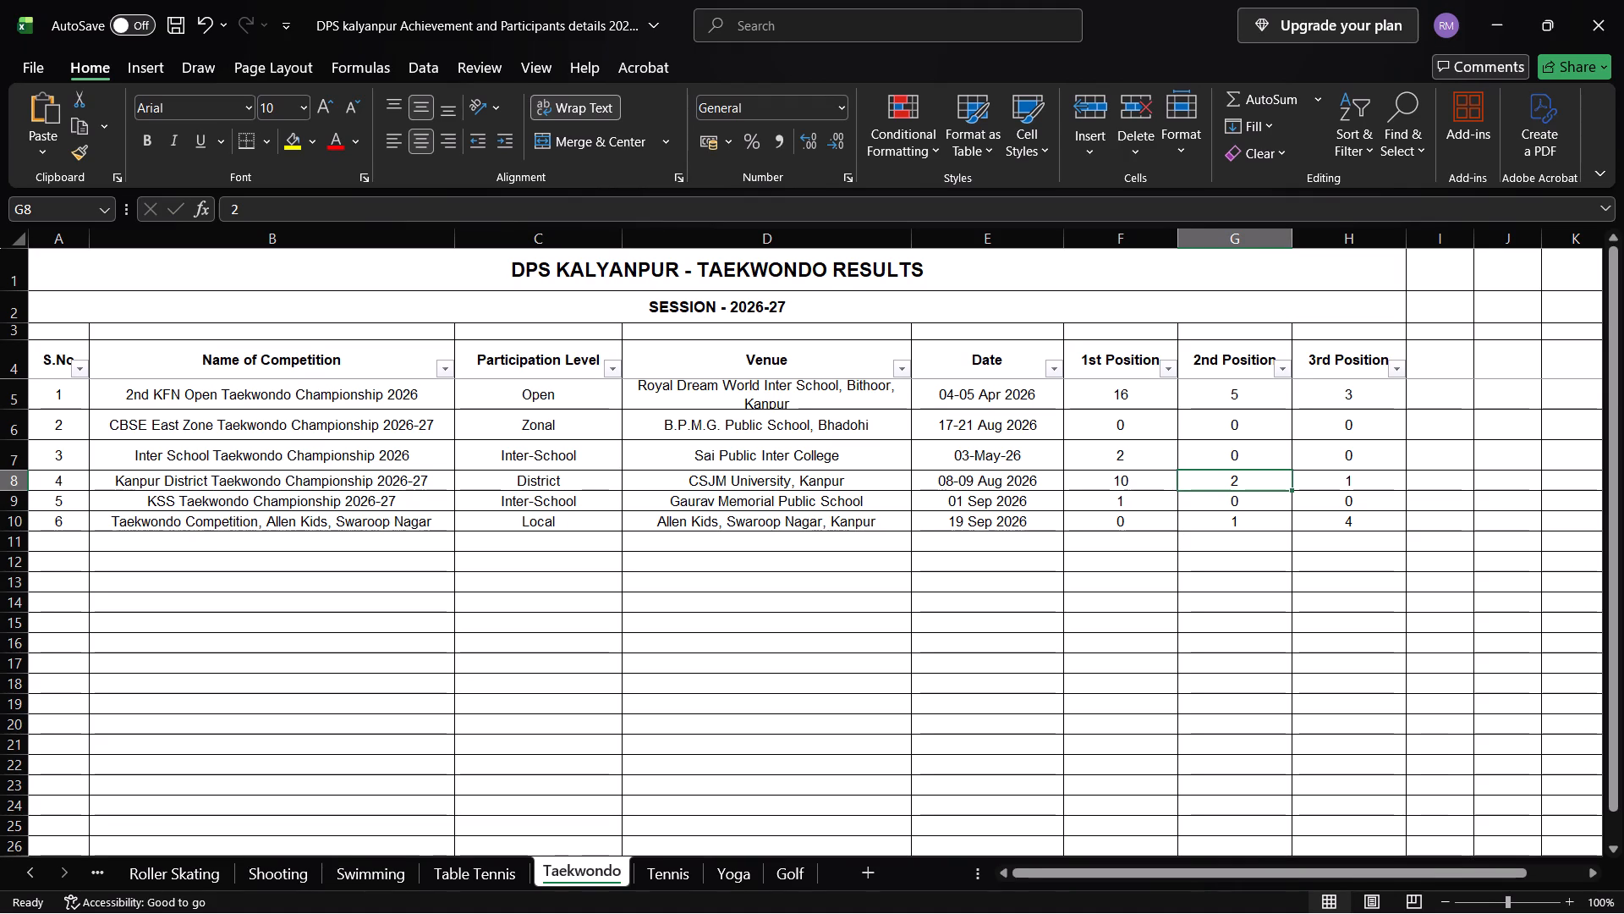
pyautogui.press('BackSpace')
pyautogui.press('3')
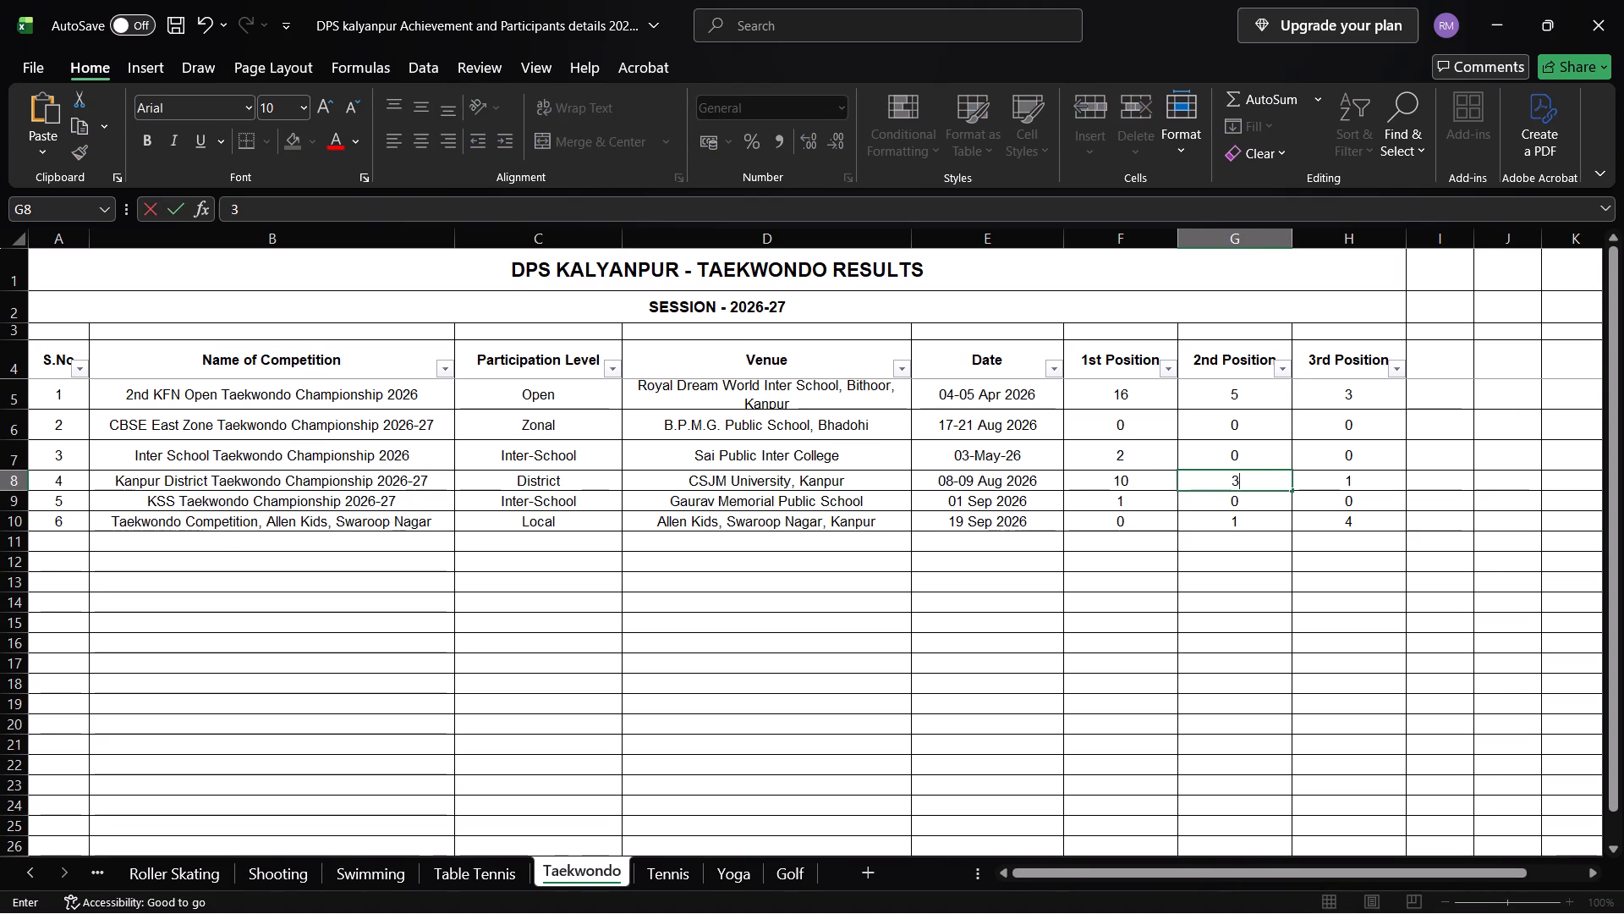
pyautogui.press('Right')
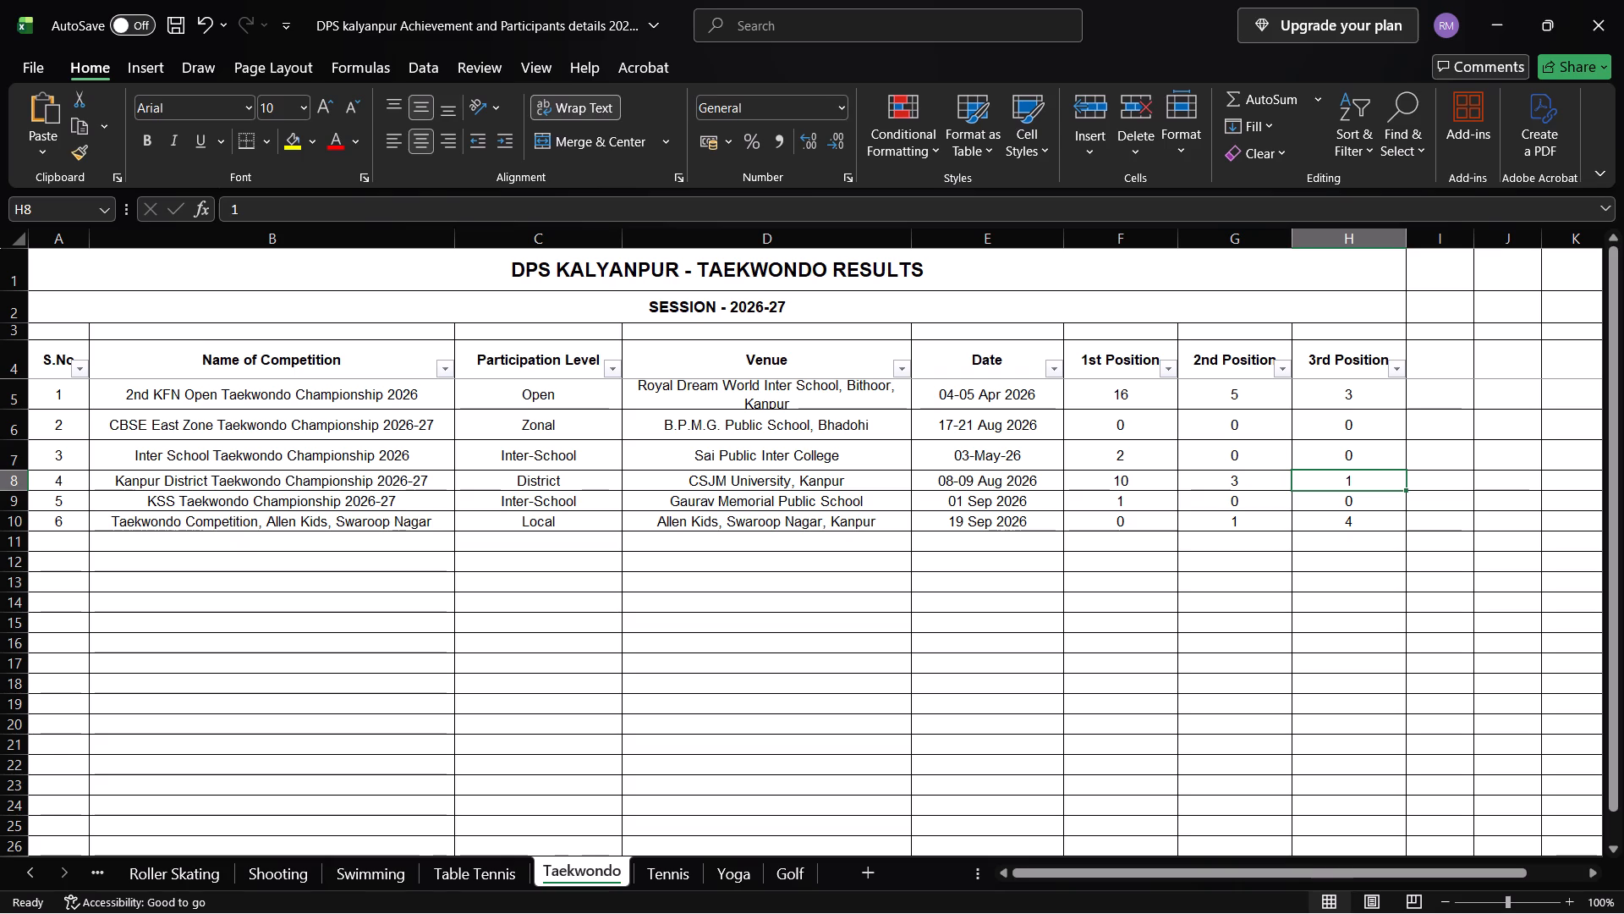
pyautogui.press('Right')
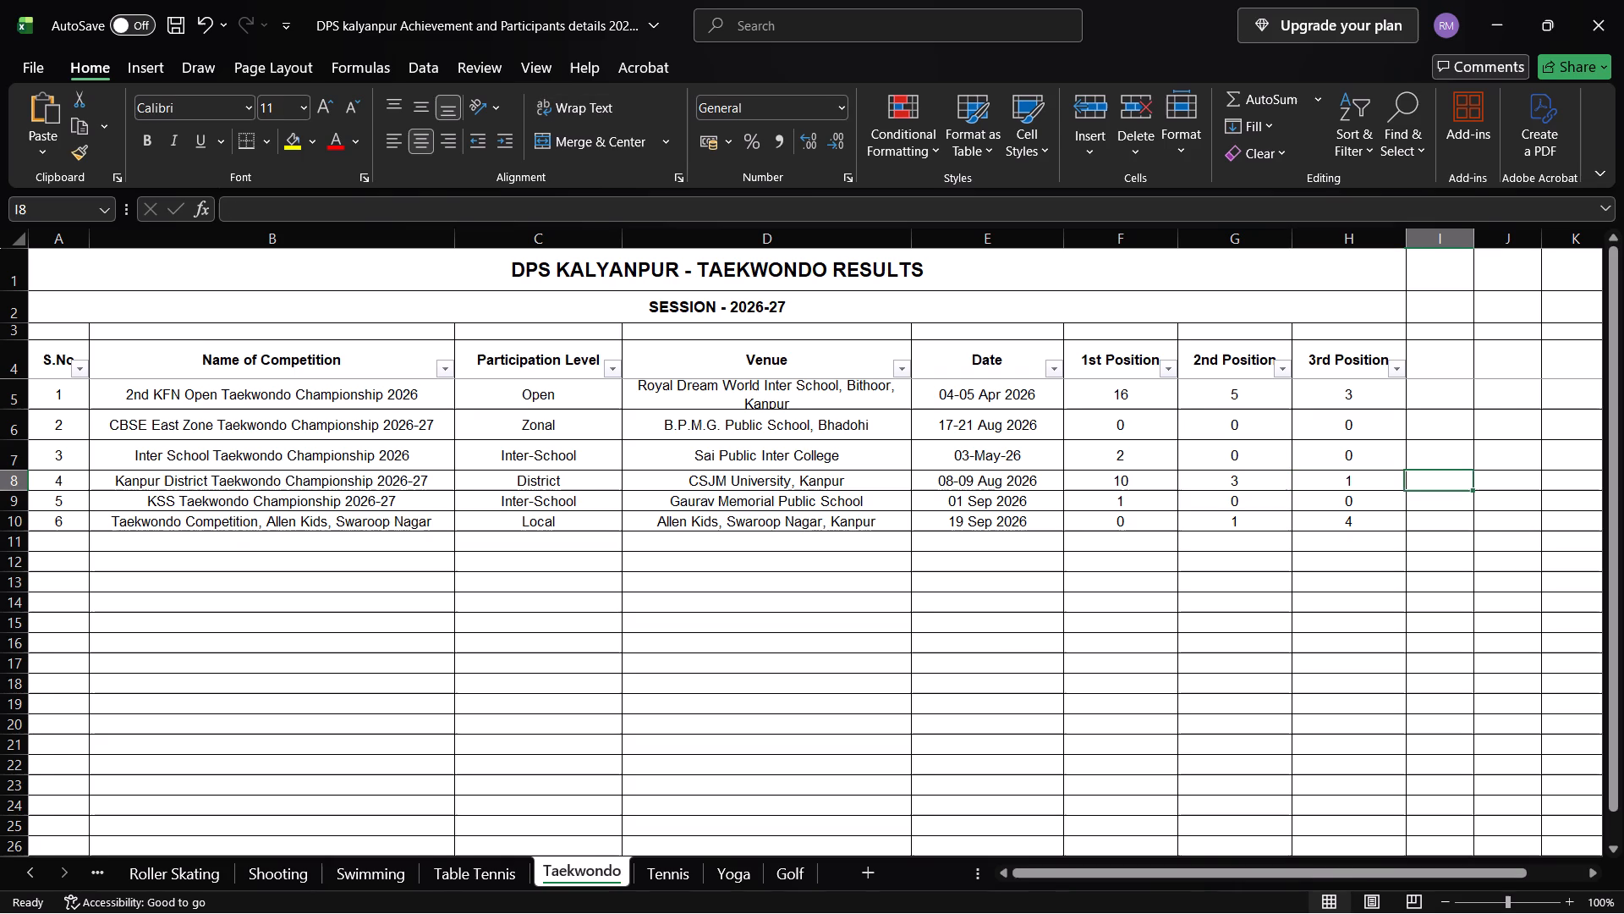
# Set the 3rd Position count of the Taekwondo Competition, Allen Kids, Swaroop Nagar to 5.
pyautogui.press('Down')
pyautogui.press('Down')
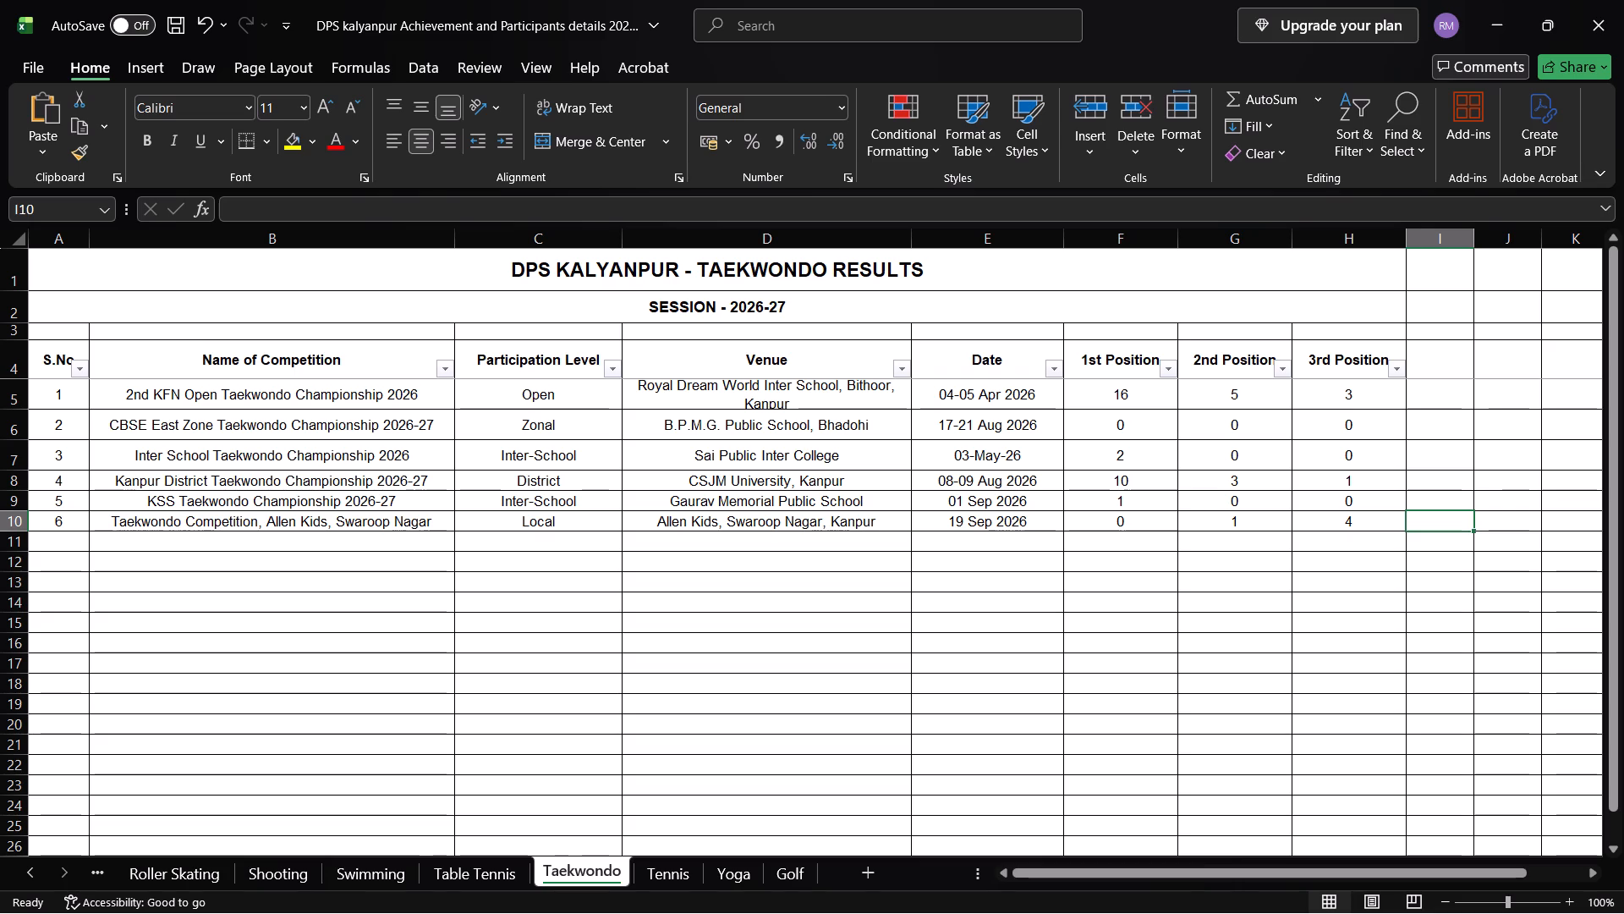
pyautogui.press('Left')
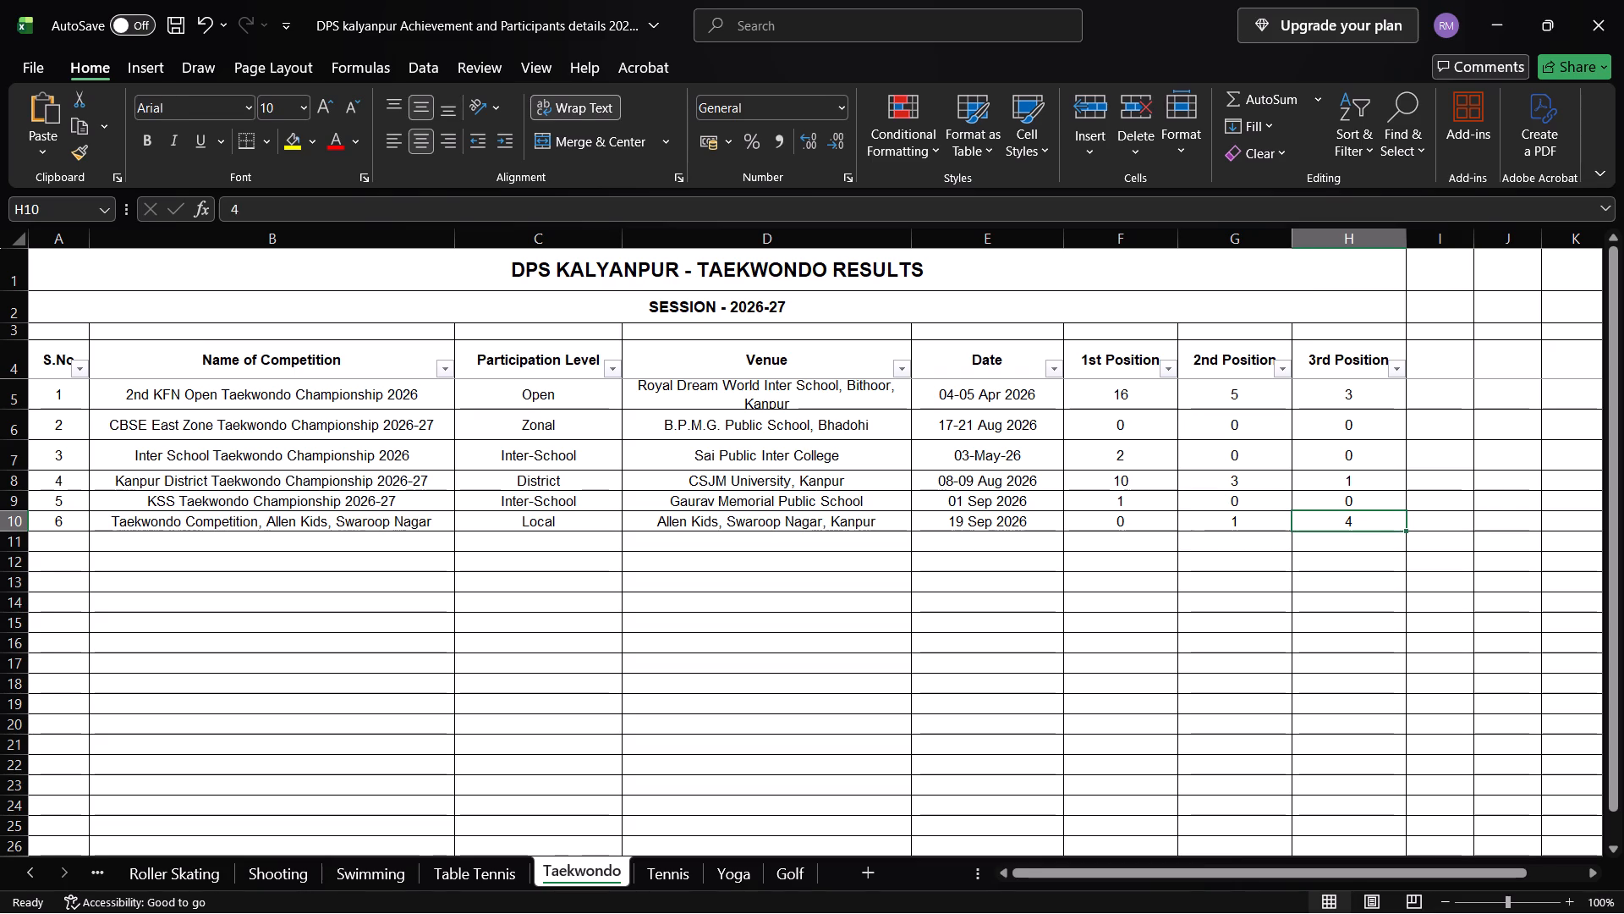
pyautogui.press('BackSpace')
pyautogui.press('5')
pyautogui.press('Up')
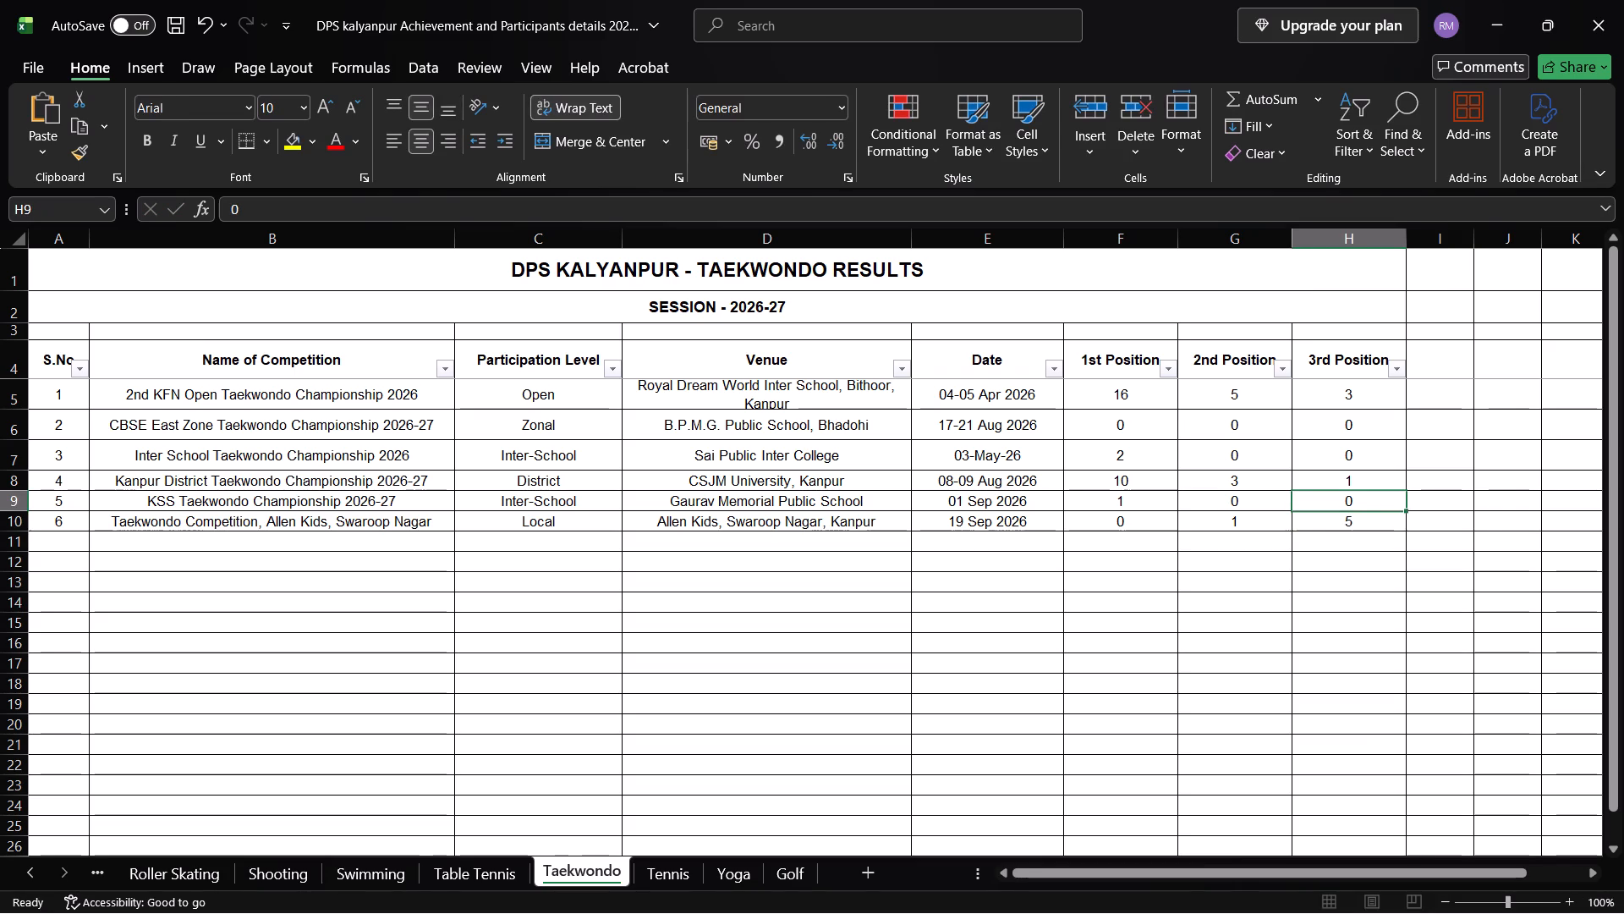
# Review the 1st, 2nd and 3rd Position counts of all Taekwondo competitions, column by column, to tally the medals.
pyautogui.press('Down')
pyautogui.press('Down')
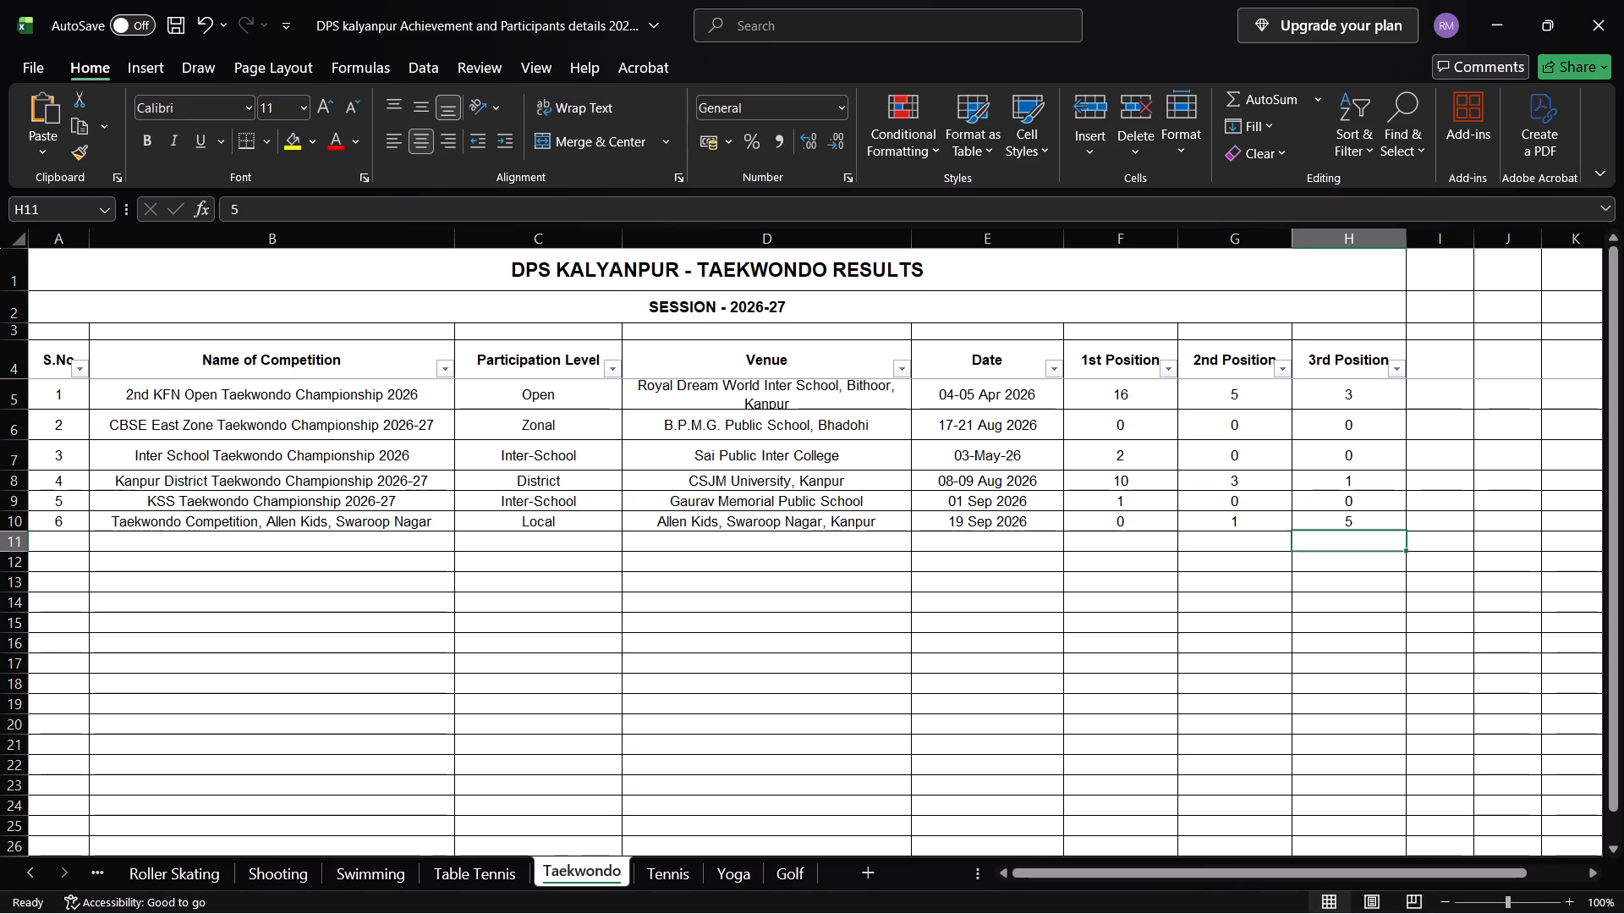
pyautogui.press('Down')
pyautogui.press('Down')
pyautogui.press('Left')
pyautogui.press('Left')
pyautogui.press('Left')
pyautogui.press('Left')
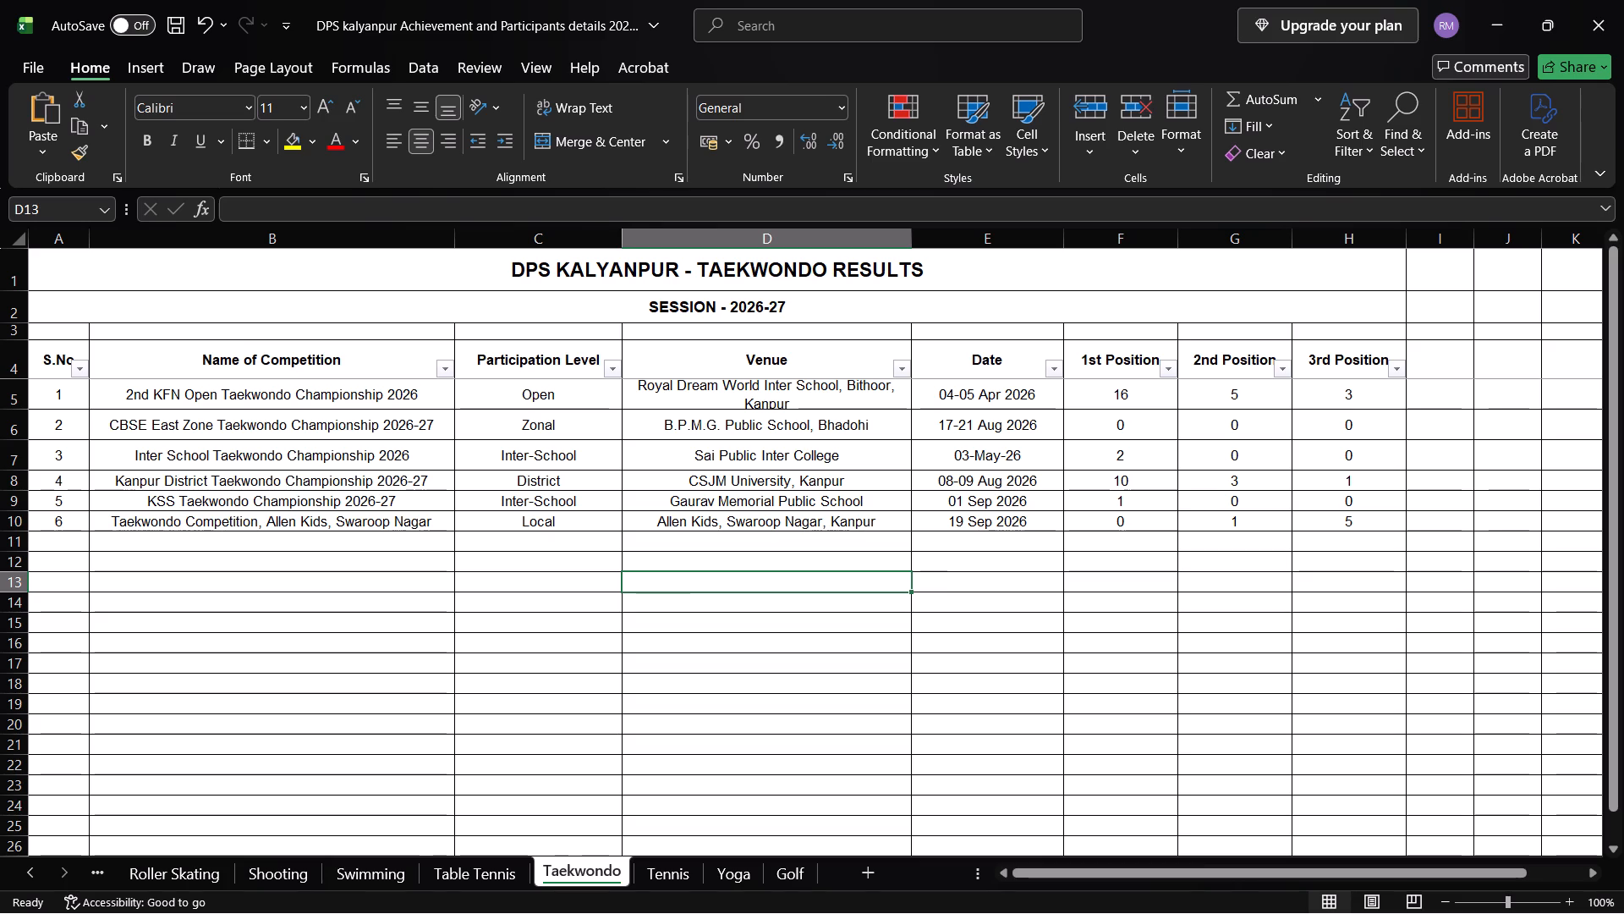
pyautogui.press('Up')
pyautogui.press('Up')
pyautogui.press('Up')
pyautogui.press('Up')
pyautogui.press('Up')
pyautogui.press('Up')
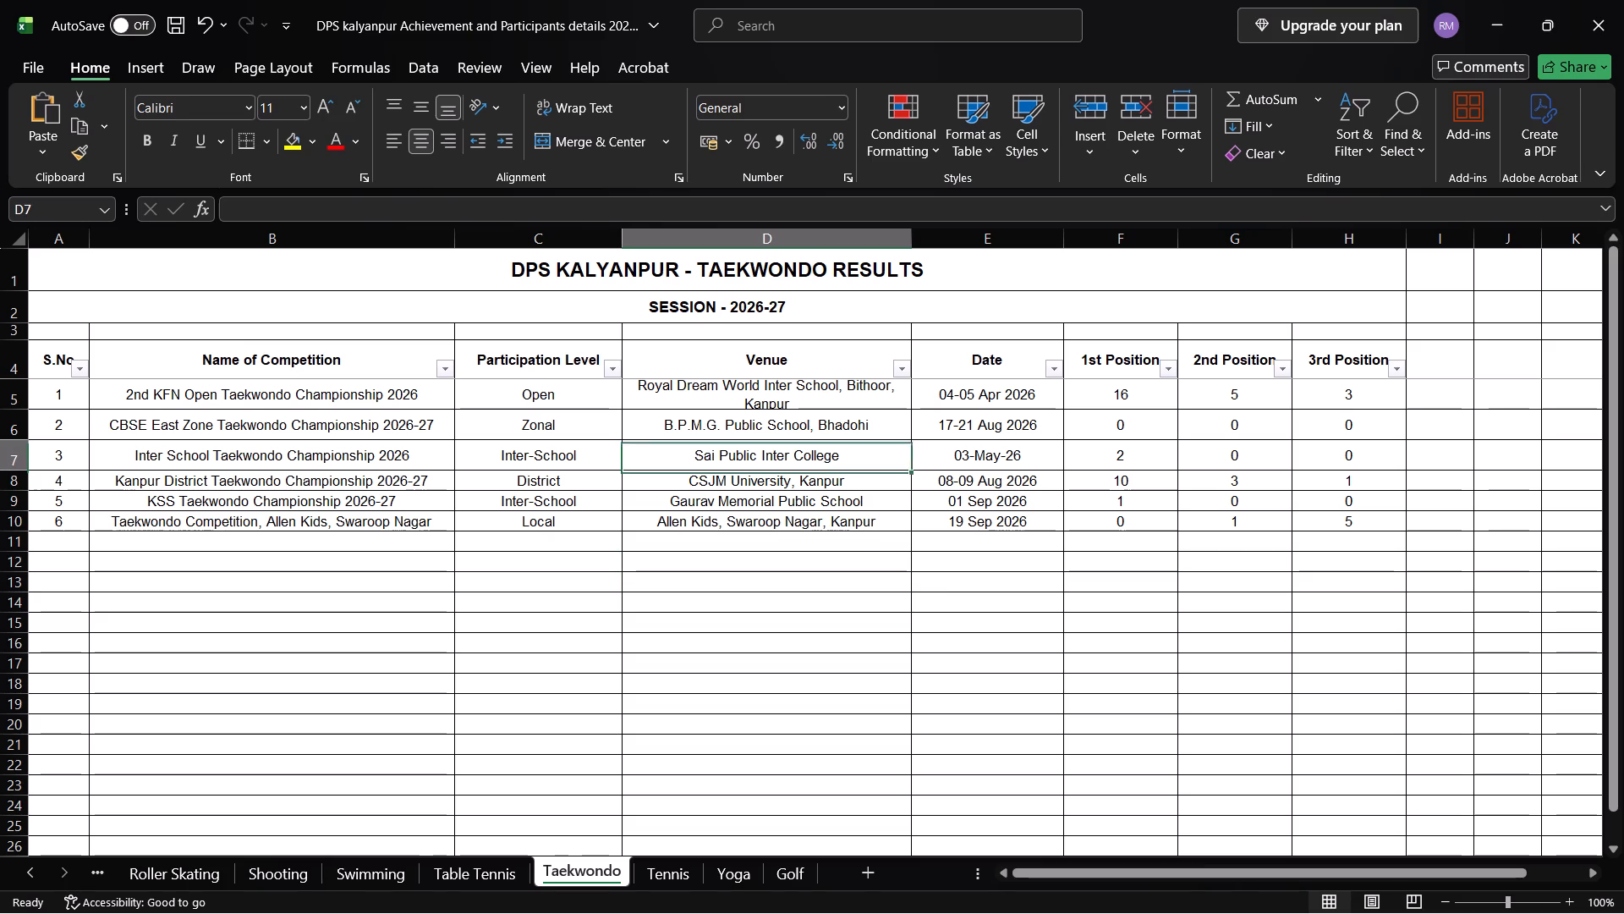
pyautogui.press('Right')
pyautogui.press('Up')
pyautogui.press('Right')
pyautogui.press('Up')
pyautogui.press('Down')
pyautogui.press('Down')
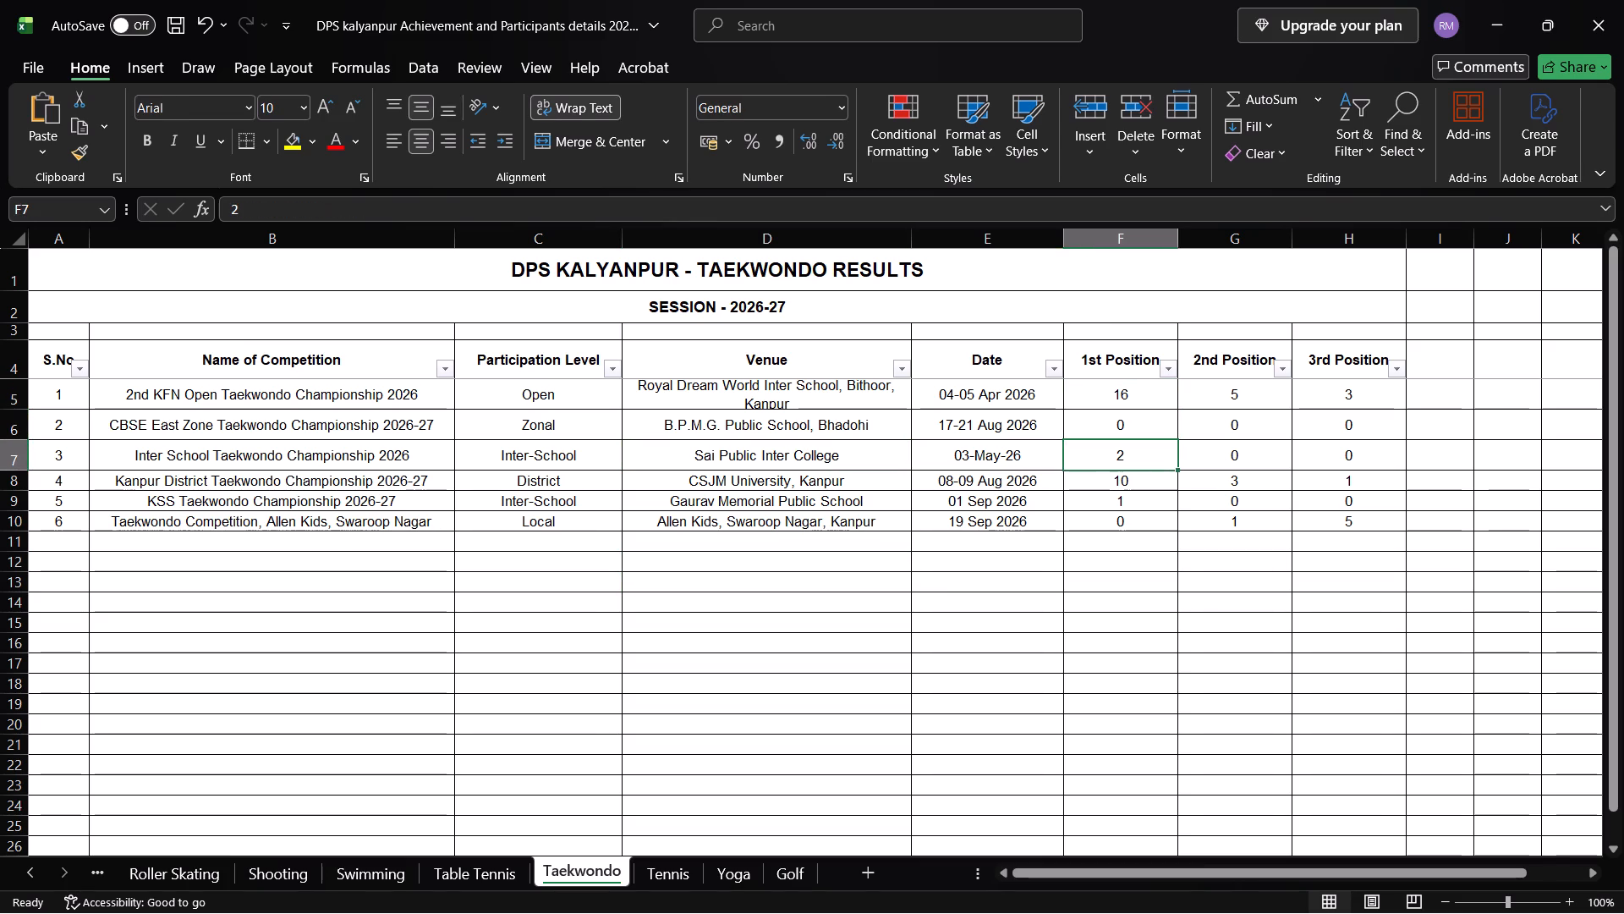
pyautogui.press('Down')
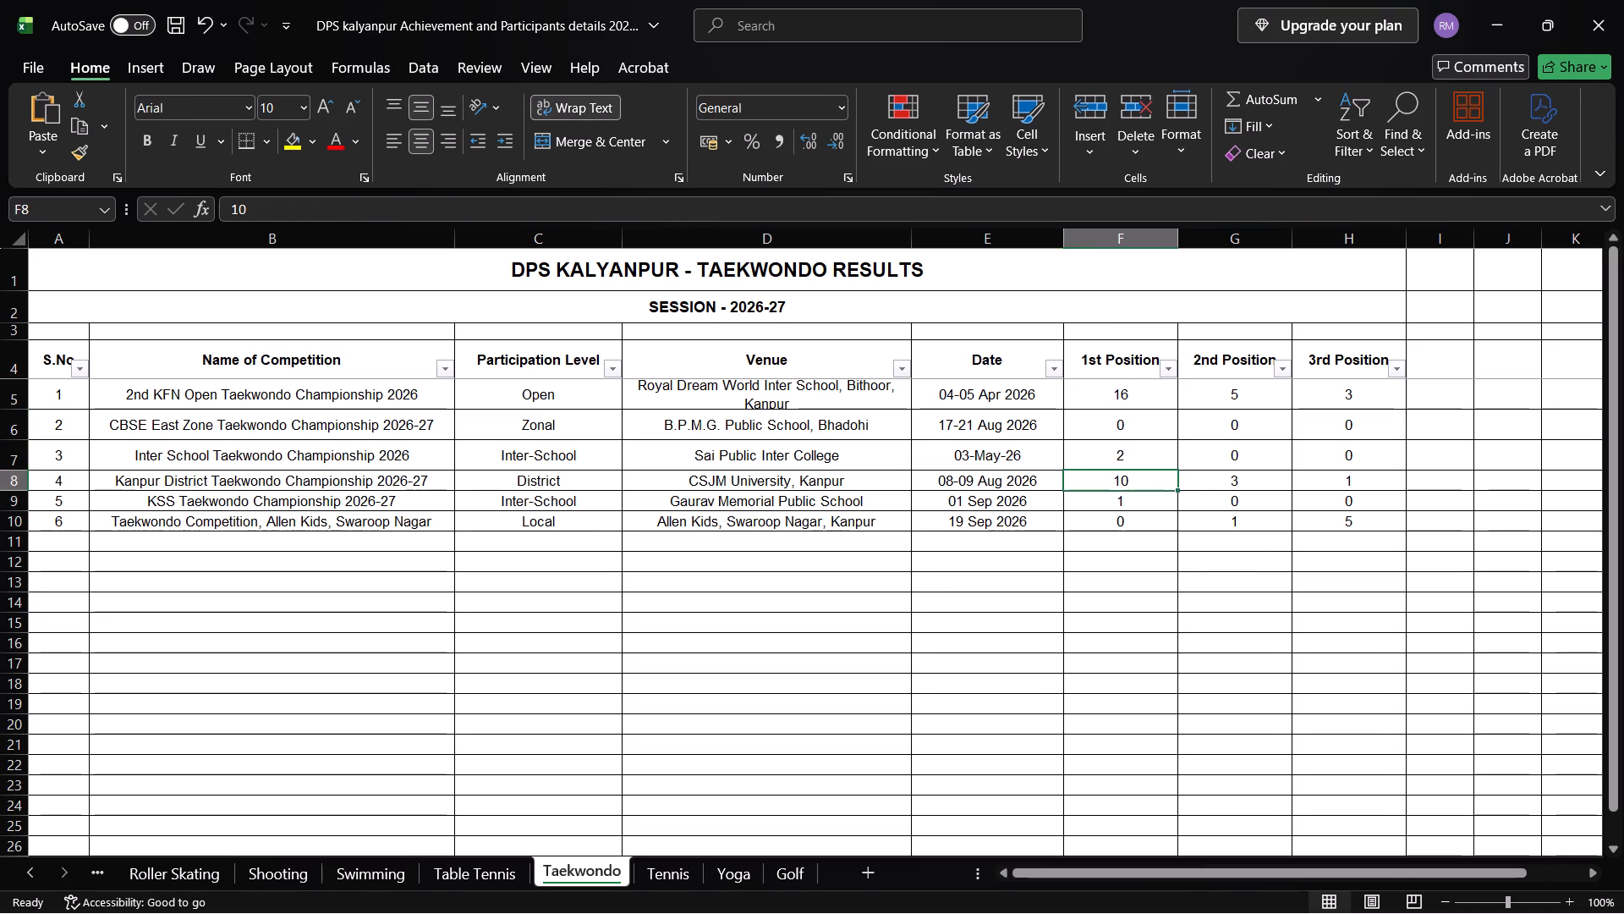
pyautogui.press('Down')
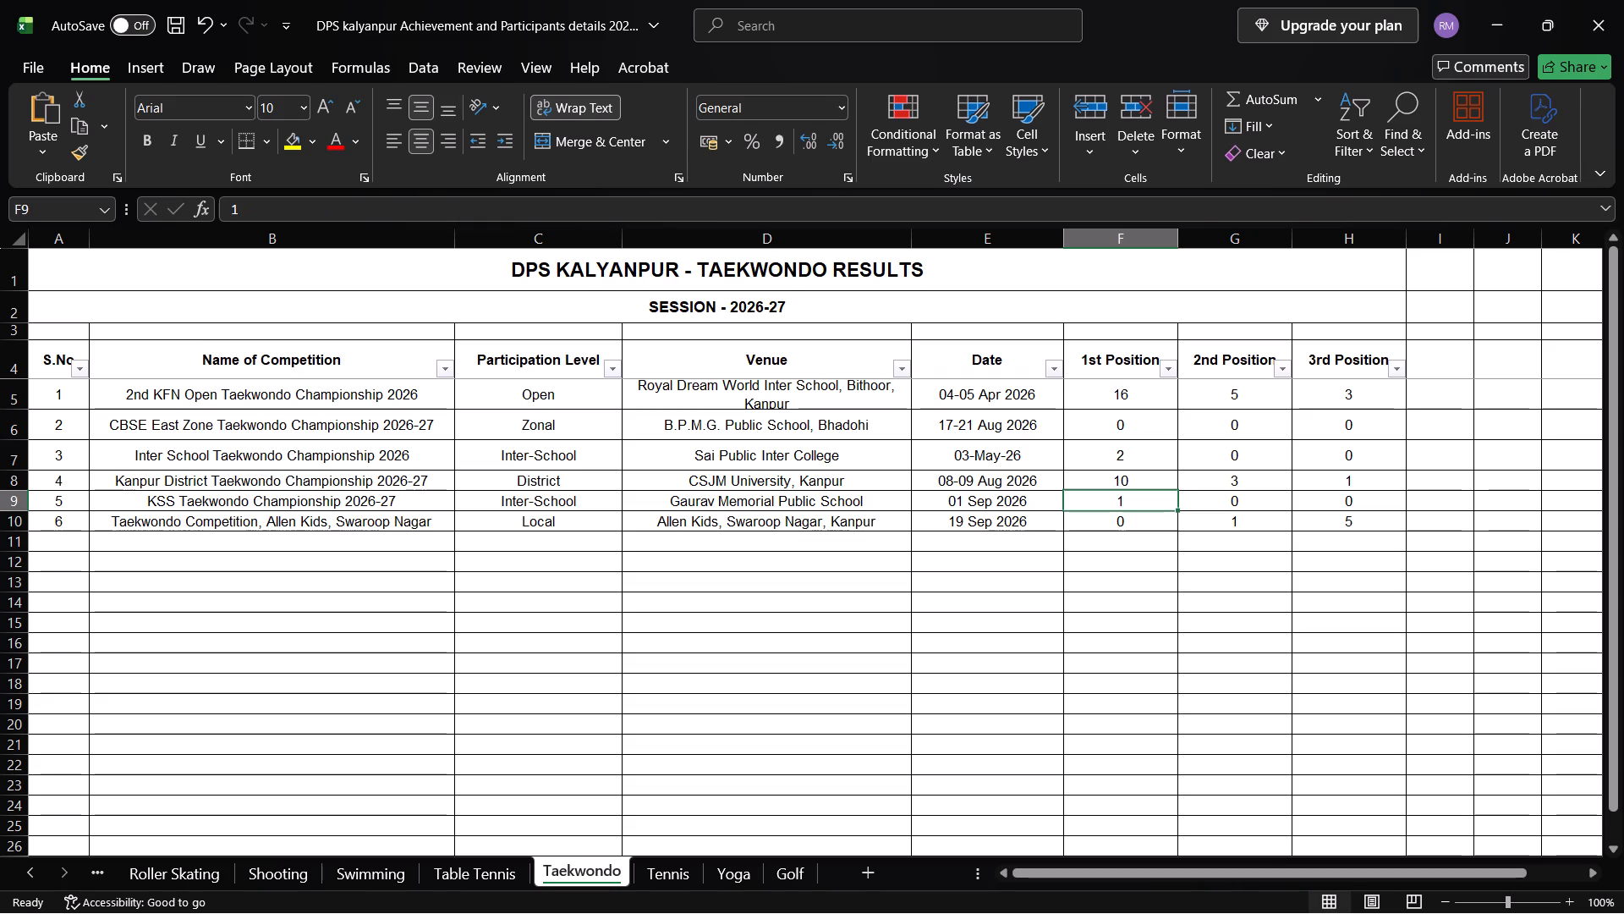
pyautogui.press('Up')
pyautogui.press('Up')
pyautogui.press('Up')
pyautogui.press('Up')
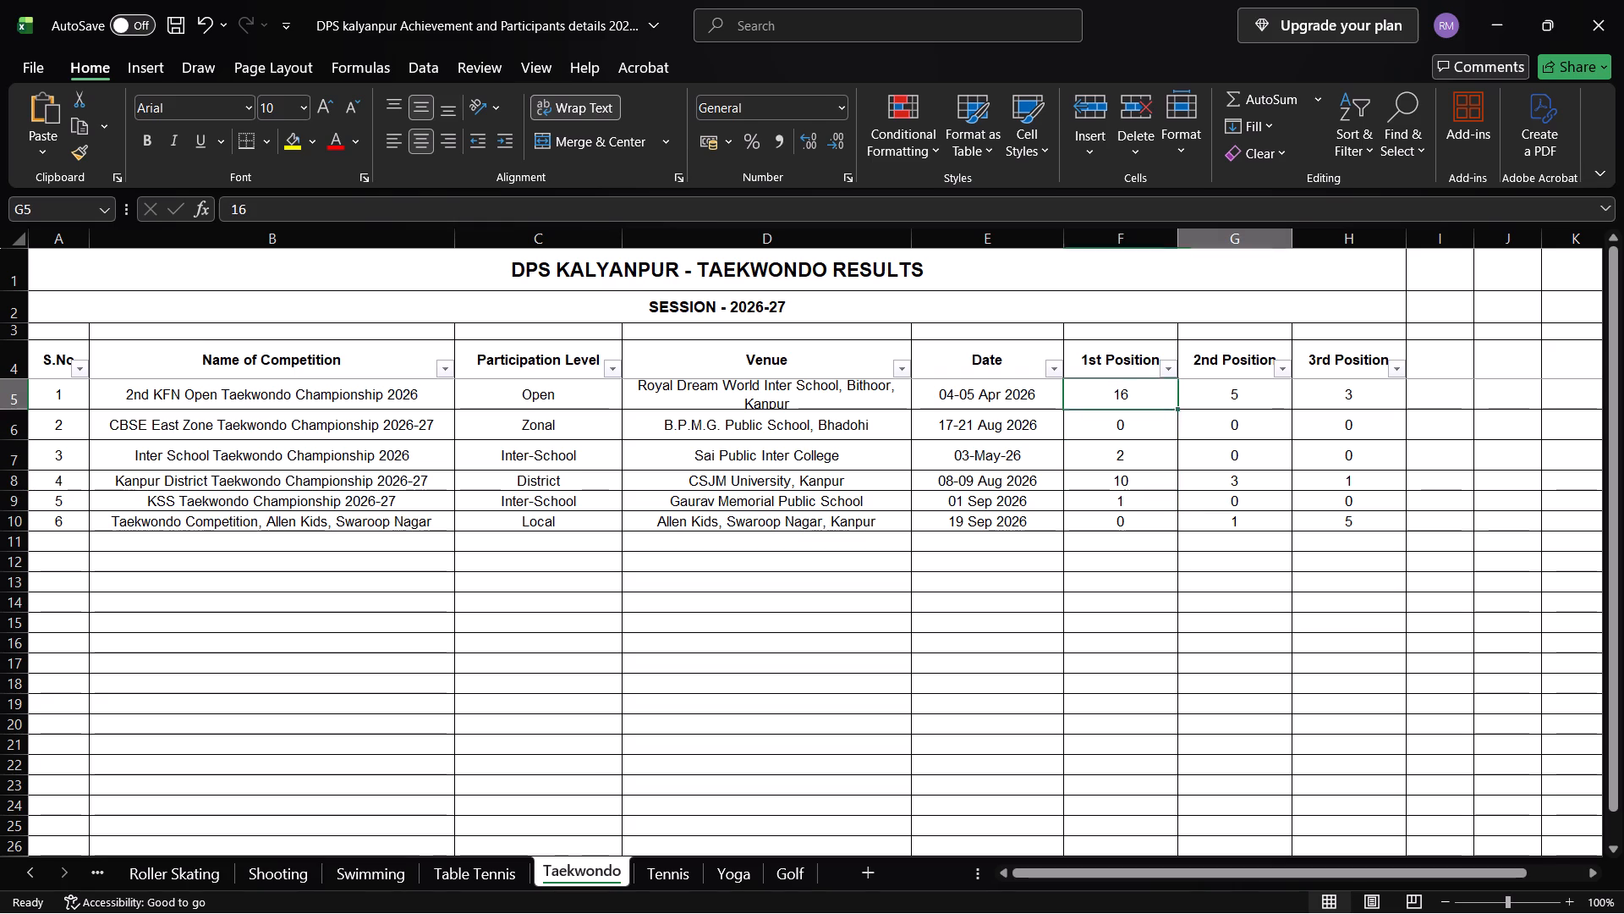
pyautogui.press('Right')
pyautogui.press('Down')
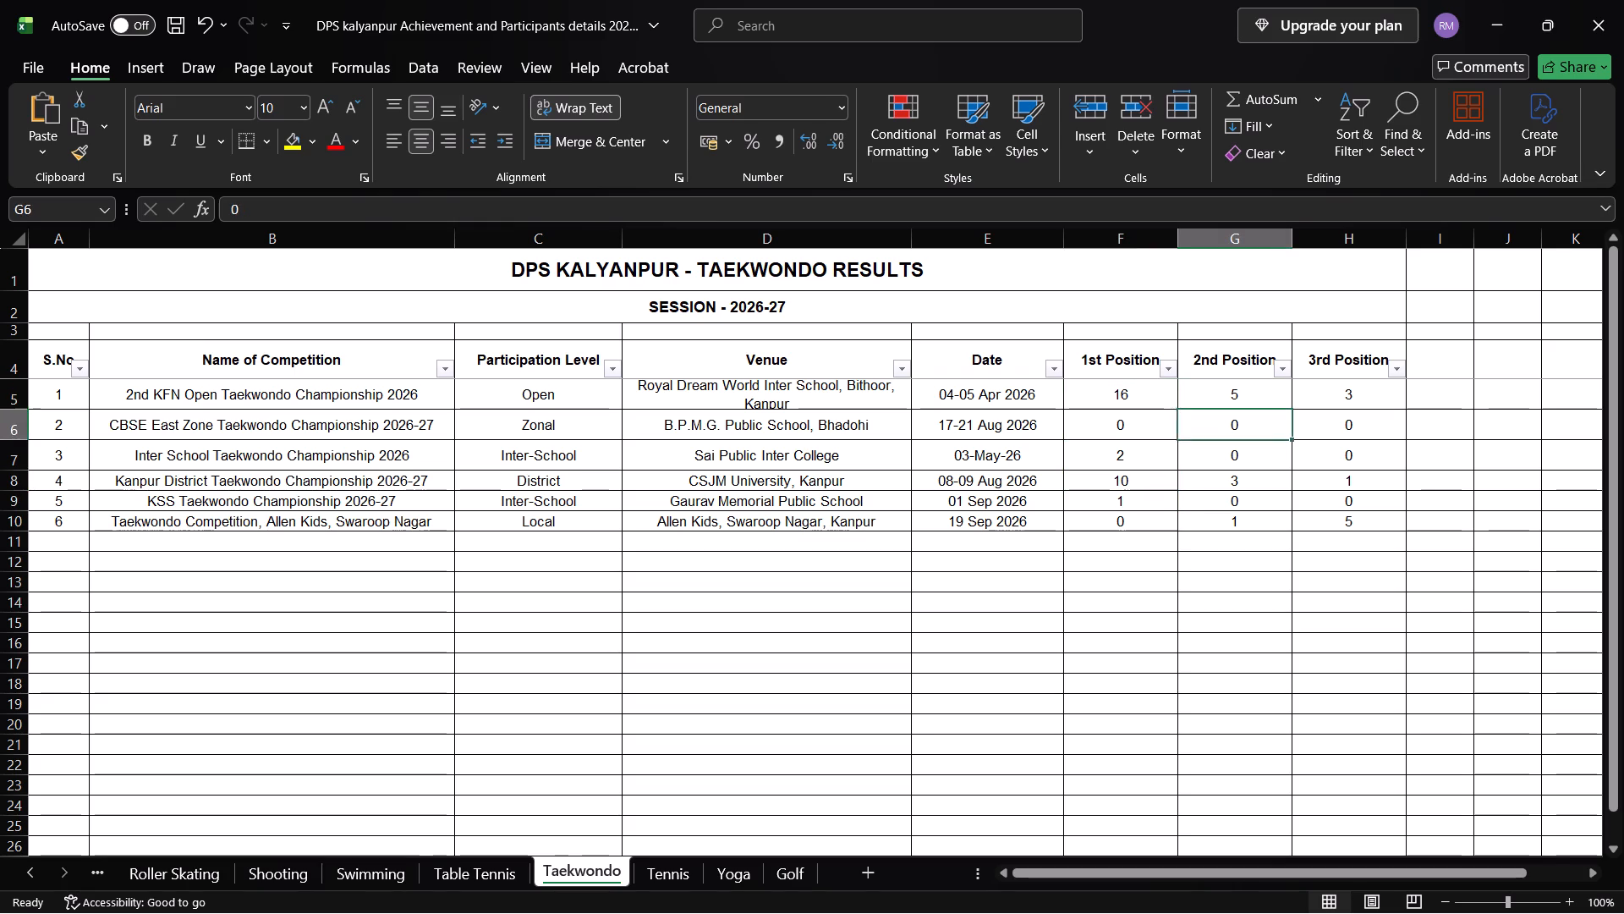
pyautogui.press('Down')
pyautogui.press('Down')
pyautogui.press('Down')
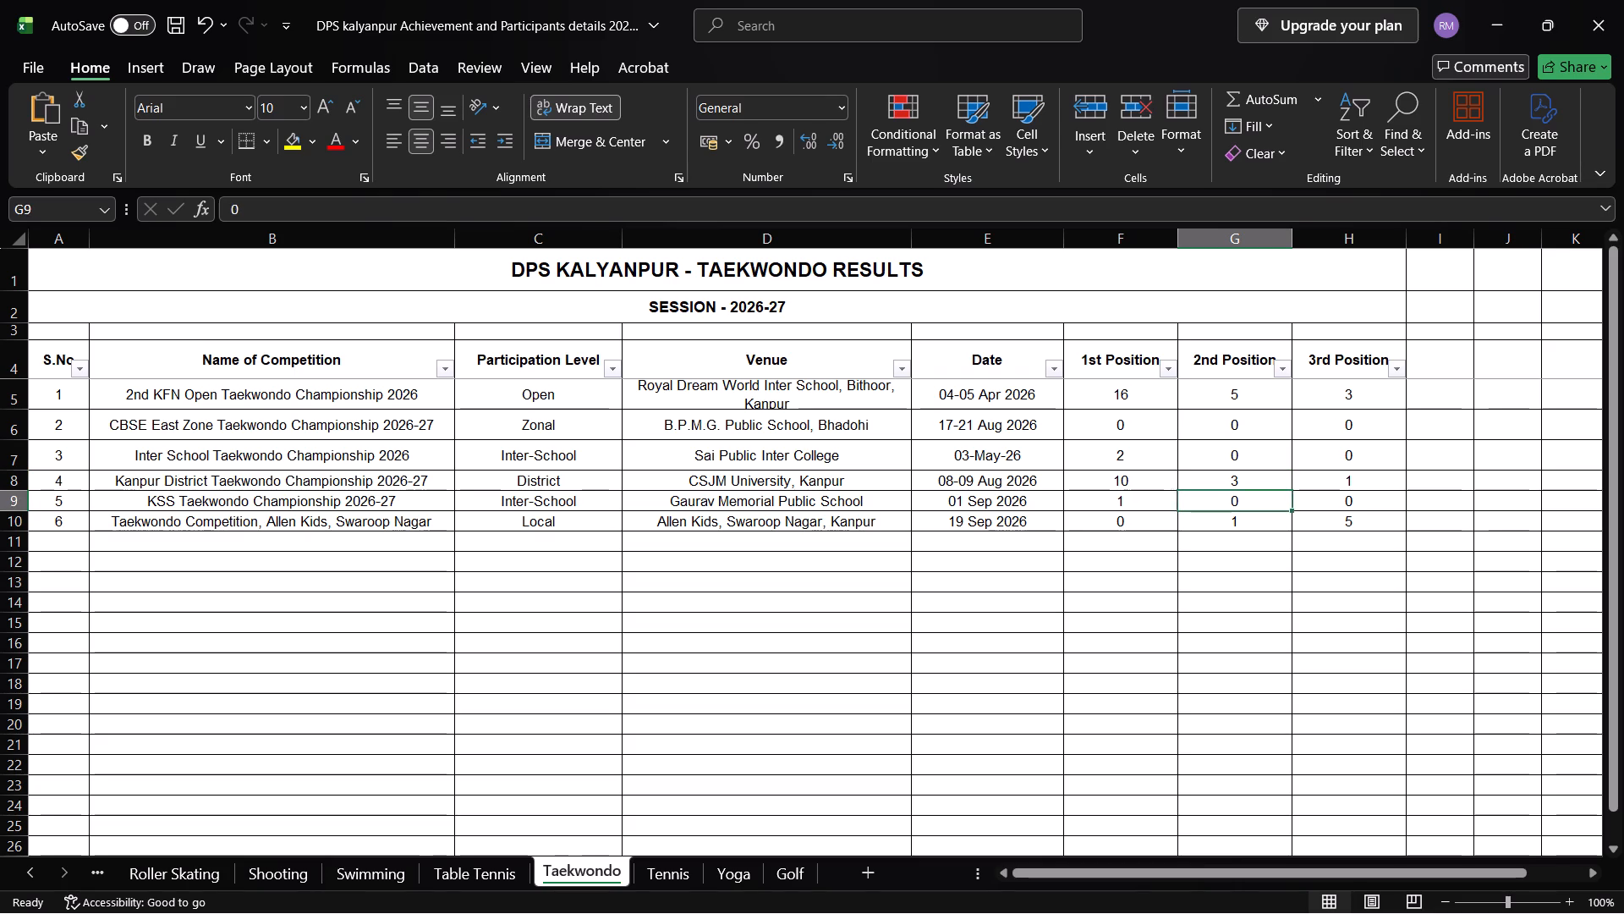
pyautogui.press('Down')
pyautogui.press('Up')
pyautogui.press('Up')
pyautogui.press('Up')
pyautogui.press('Up')
pyautogui.press('Up')
pyautogui.press('Right')
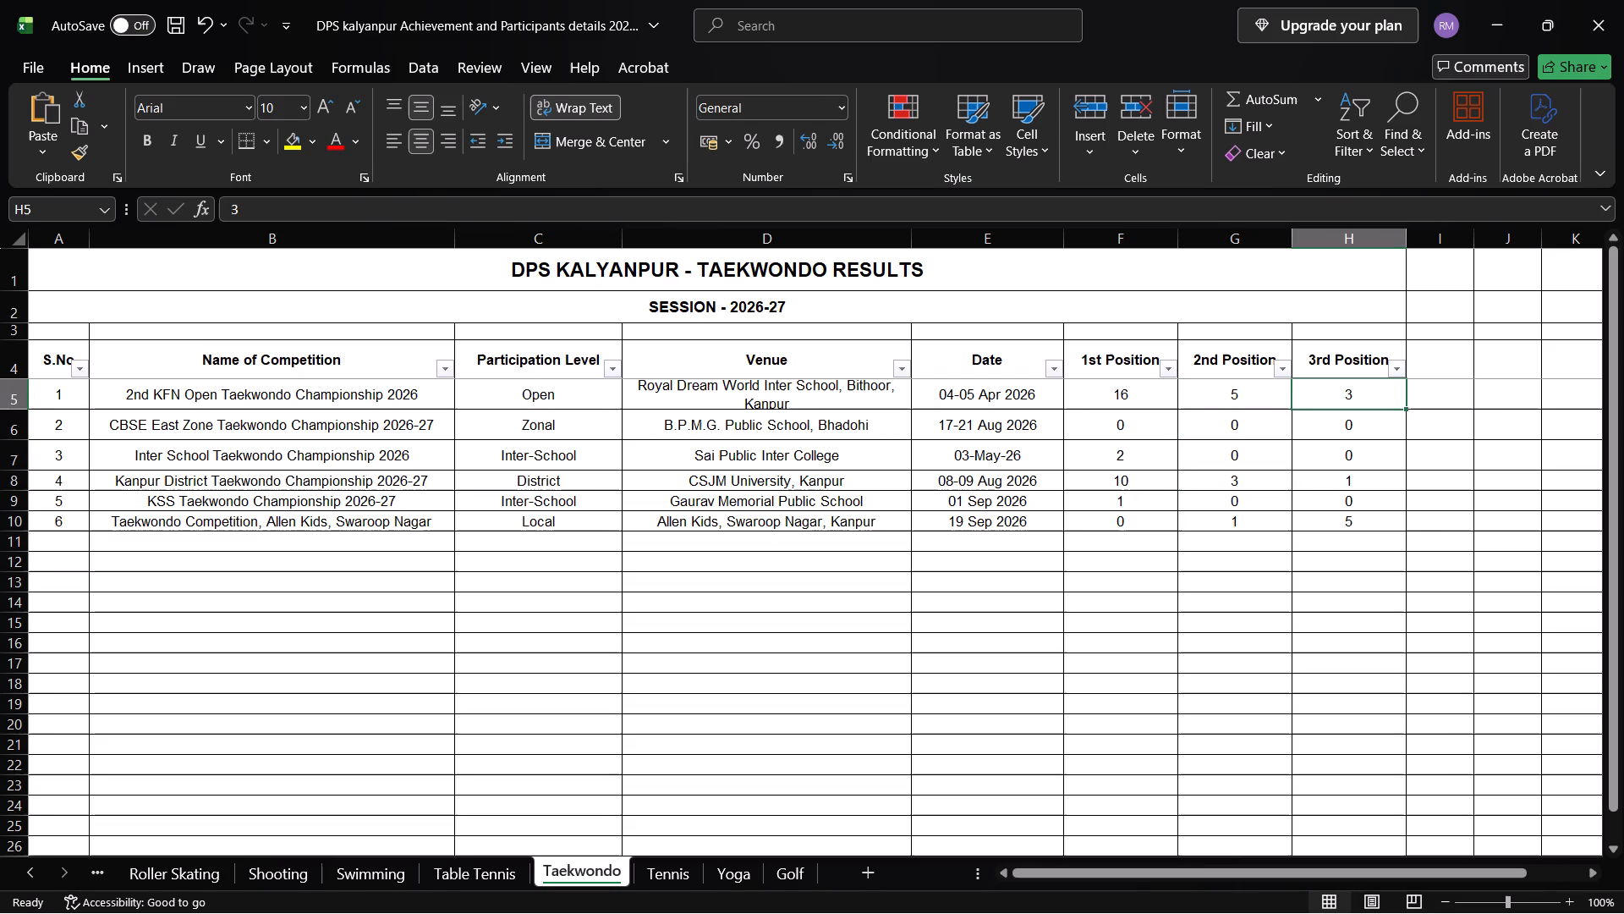
pyautogui.press('Down')
pyautogui.press('Down')
pyautogui.press('Down')
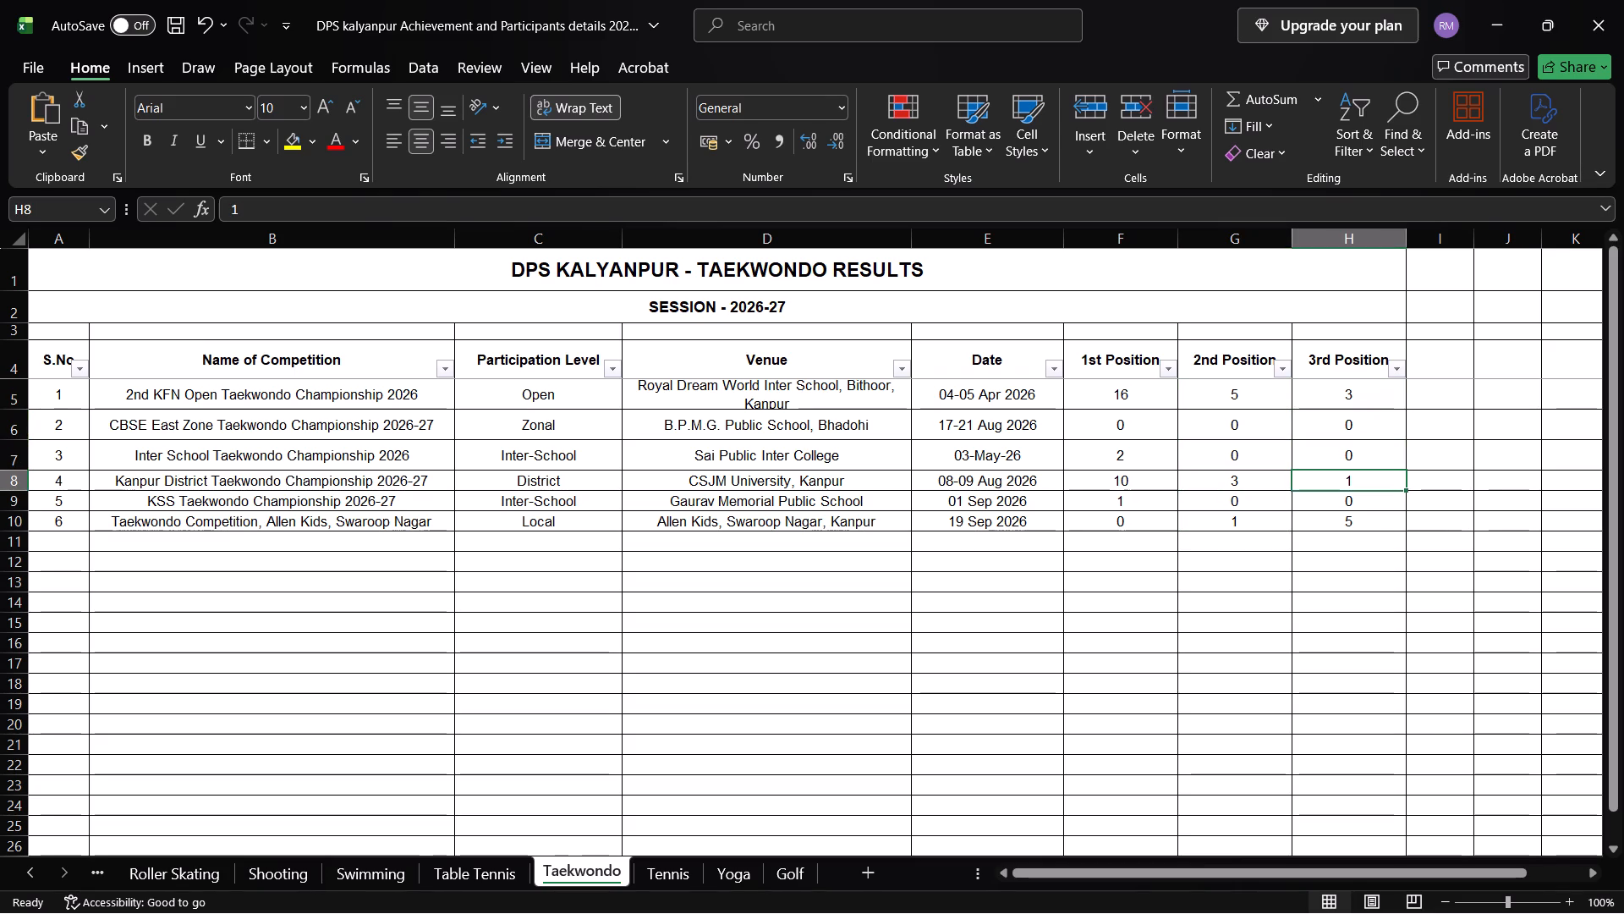
pyautogui.press('Down')
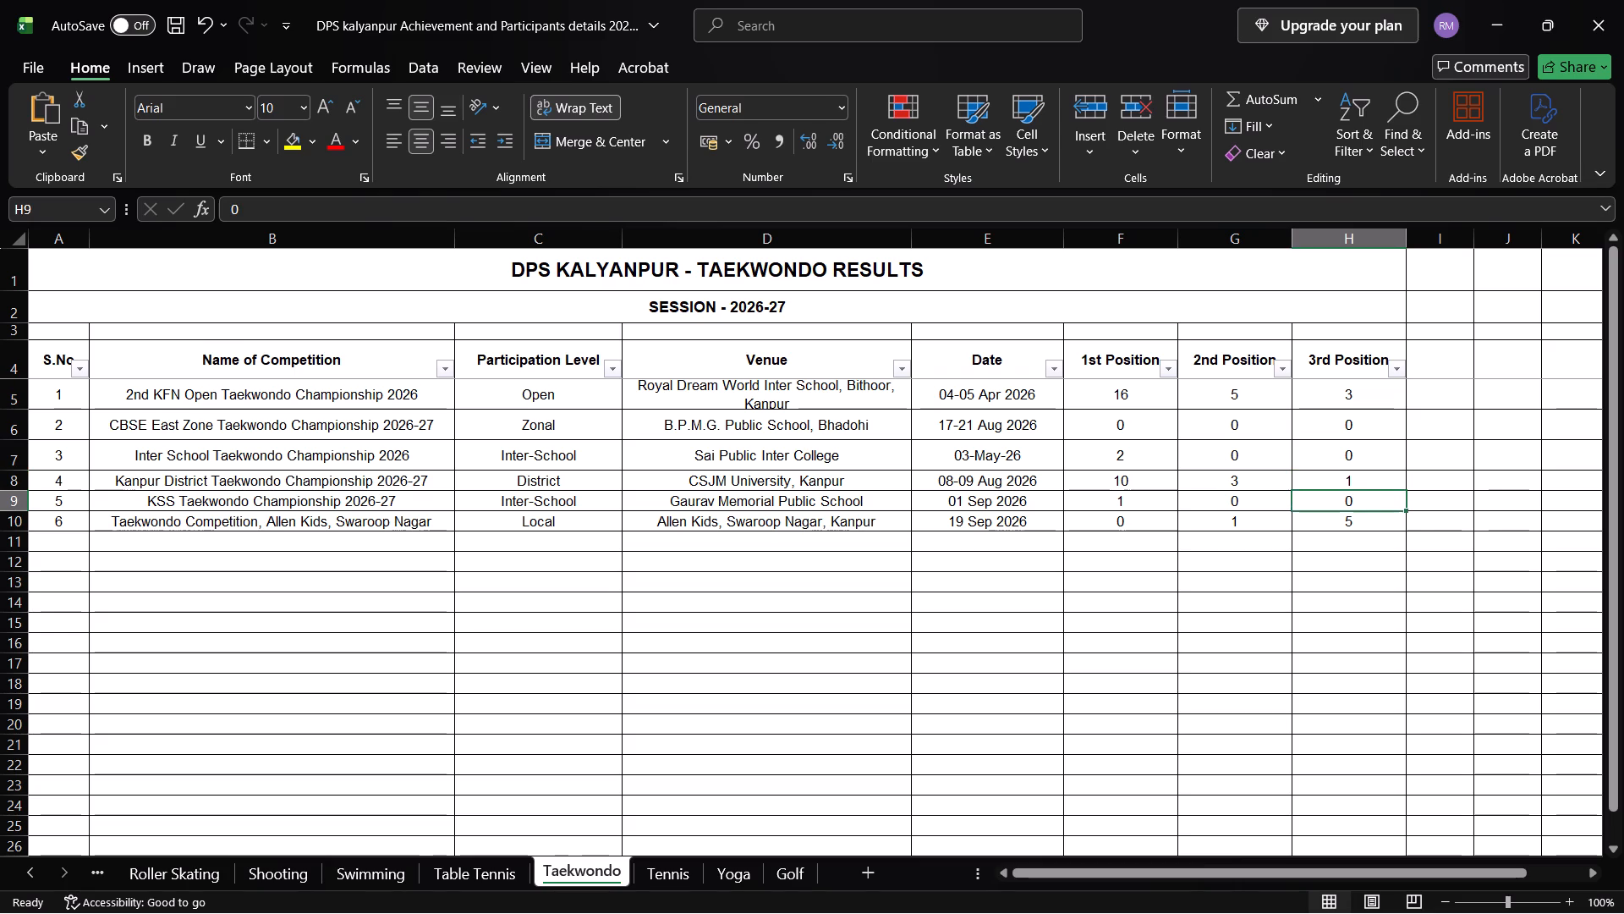
pyautogui.press('Down')
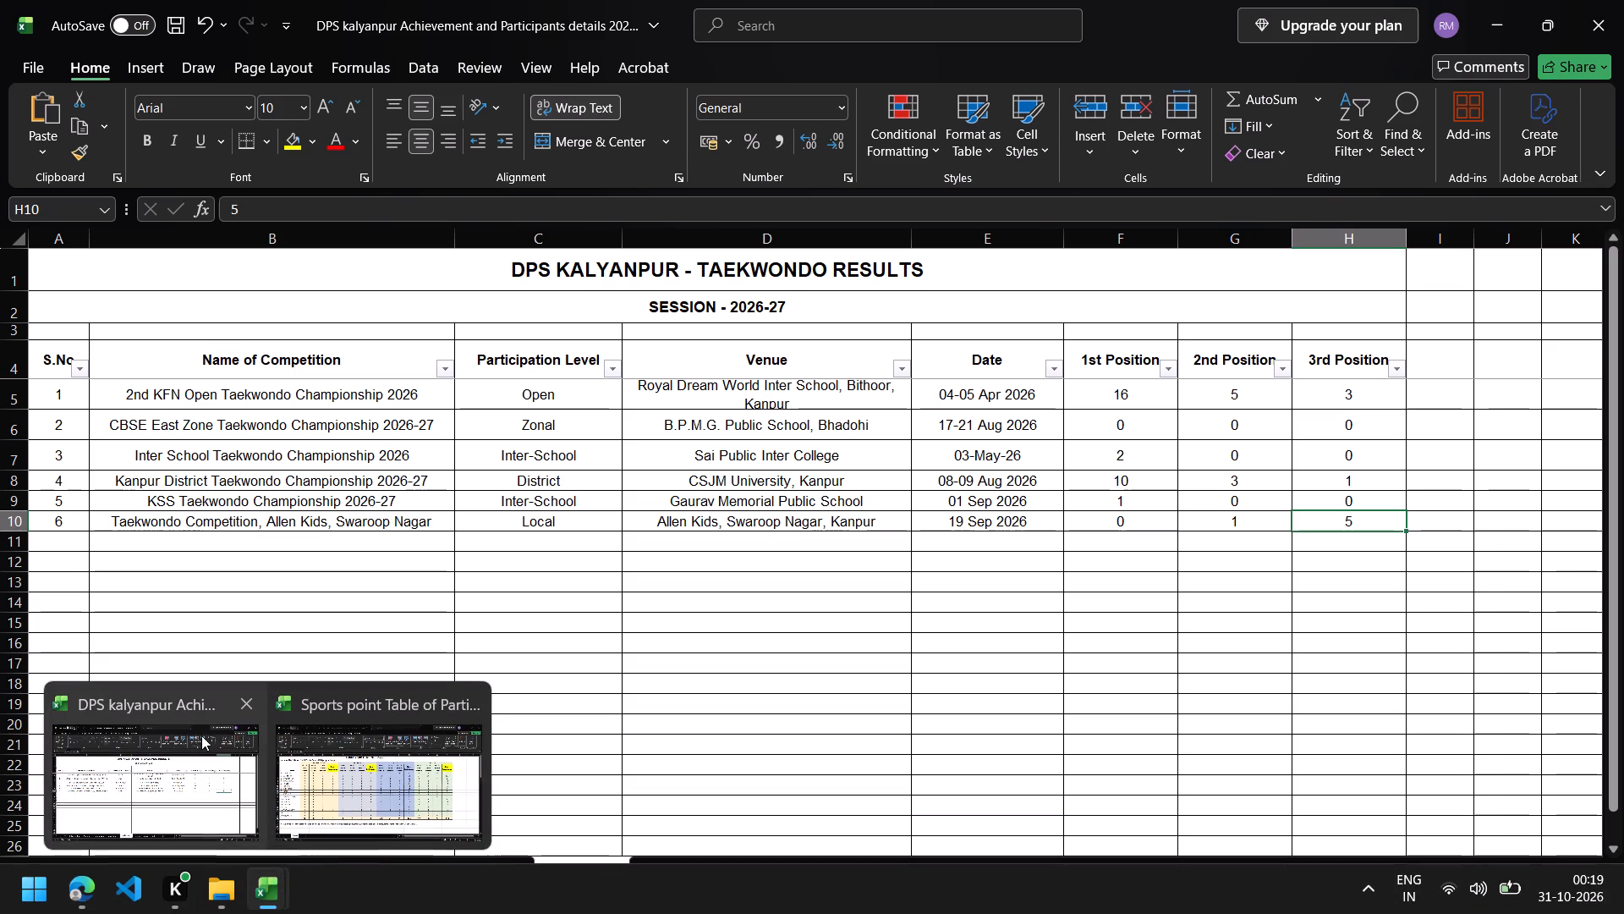
# In the Sports point Table workbook, set Taekwondo's District medals to 29 gold, 9 silver and 9 bronze.
pyautogui.click(332, 737)
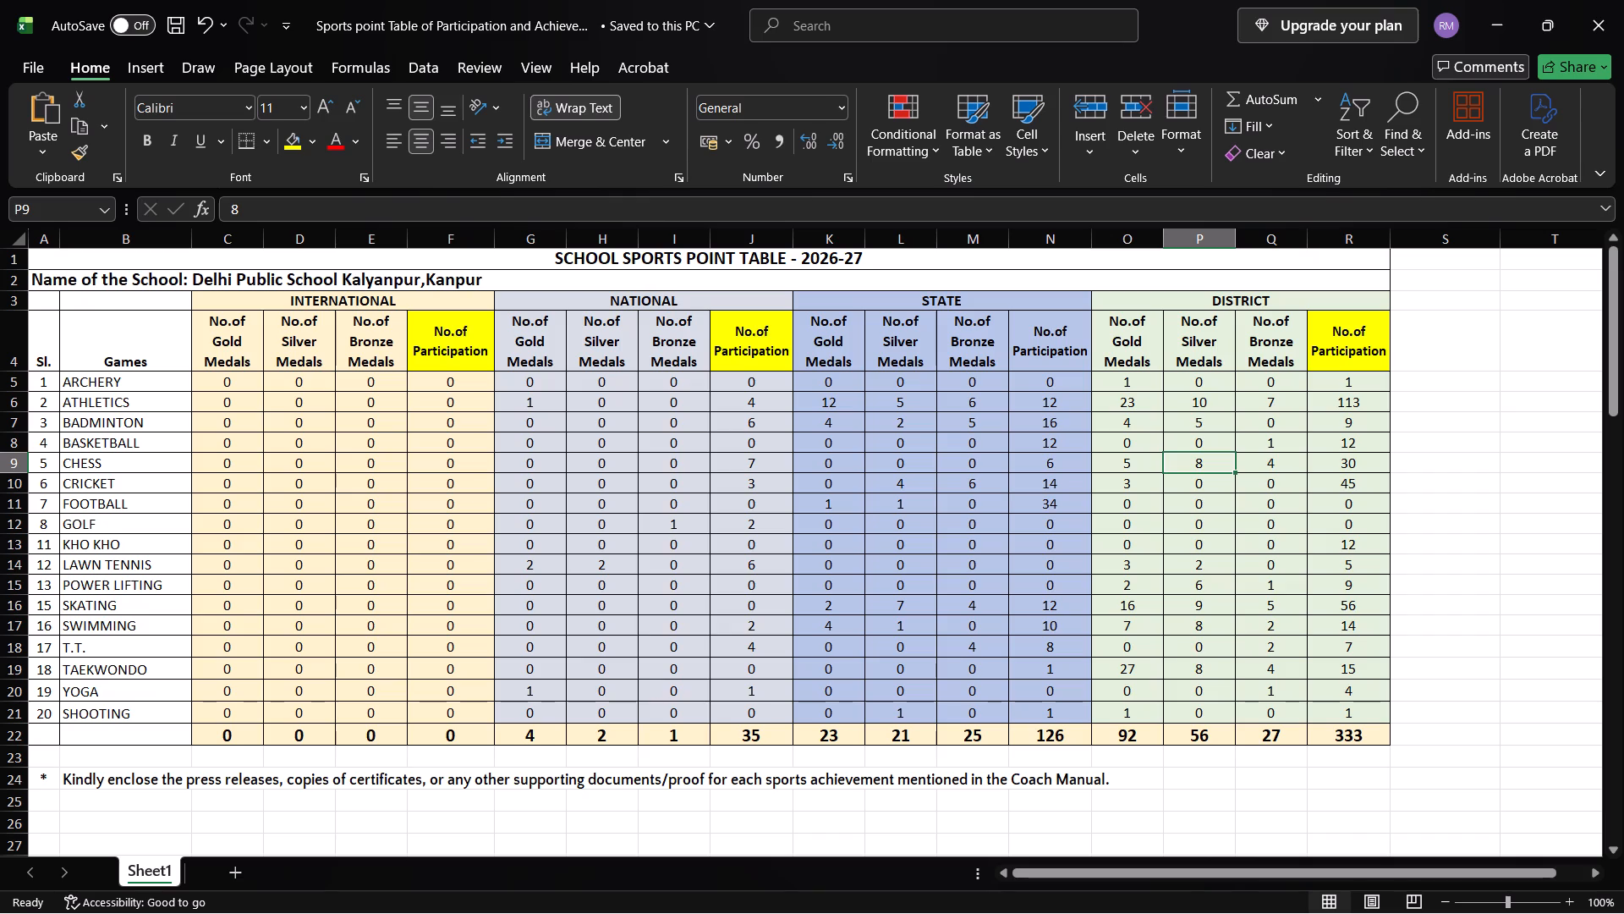
pyautogui.moveTo(1144, 669); pyautogui.dragTo(1249, 664)
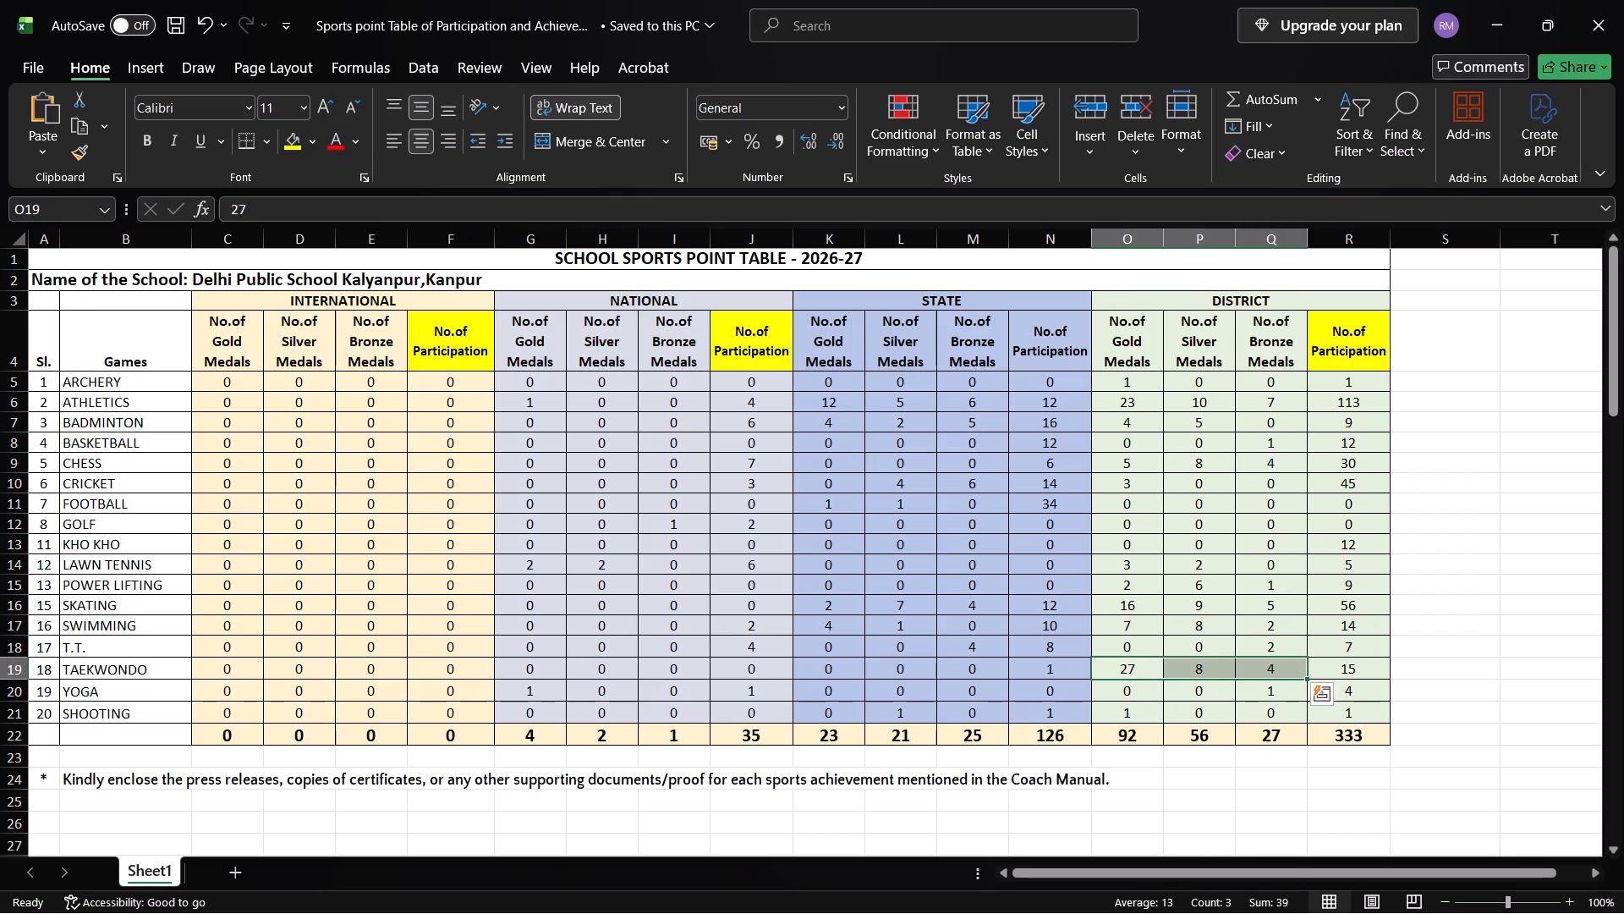
pyautogui.click(1210, 761)
pyautogui.click(1147, 677)
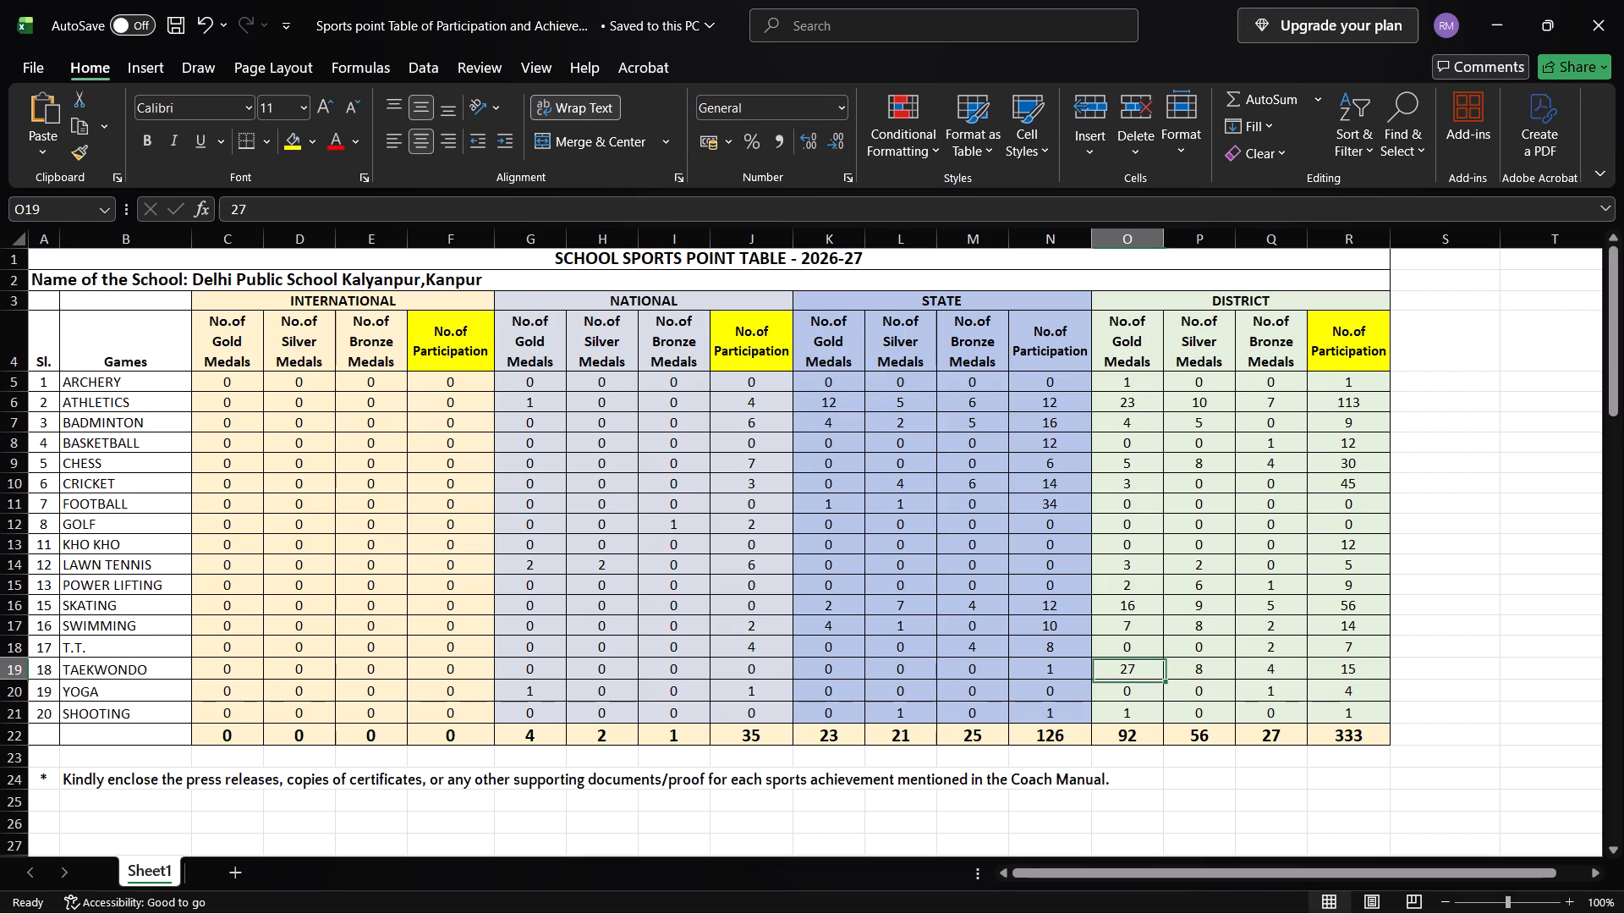
pyautogui.press('BackSpace')
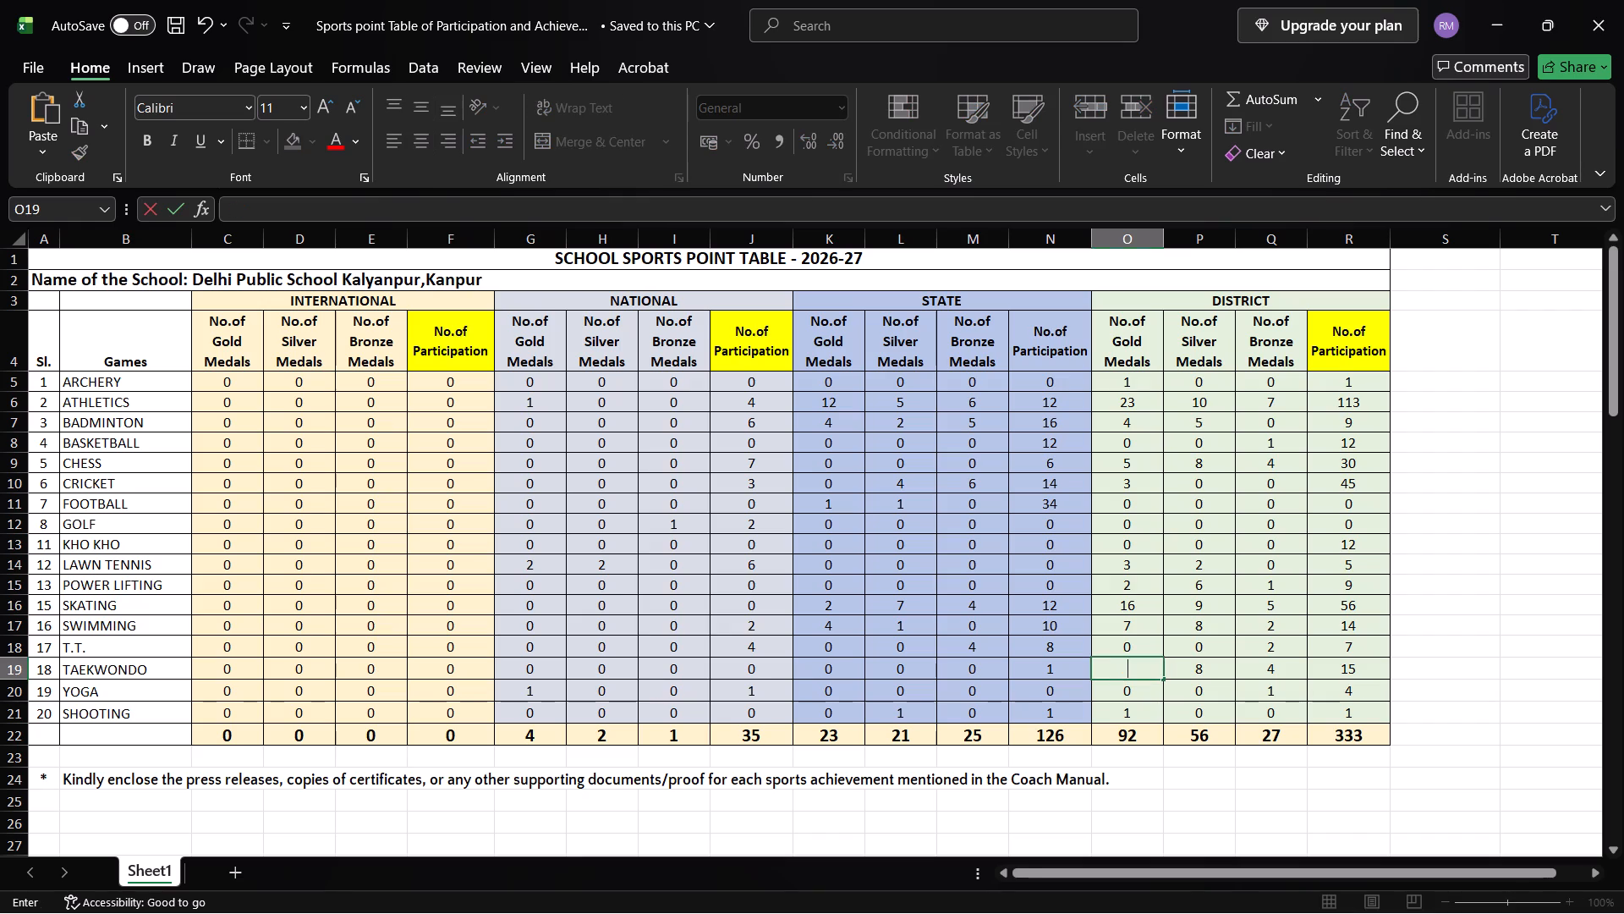
pyautogui.write('29')
pyautogui.press('Right')
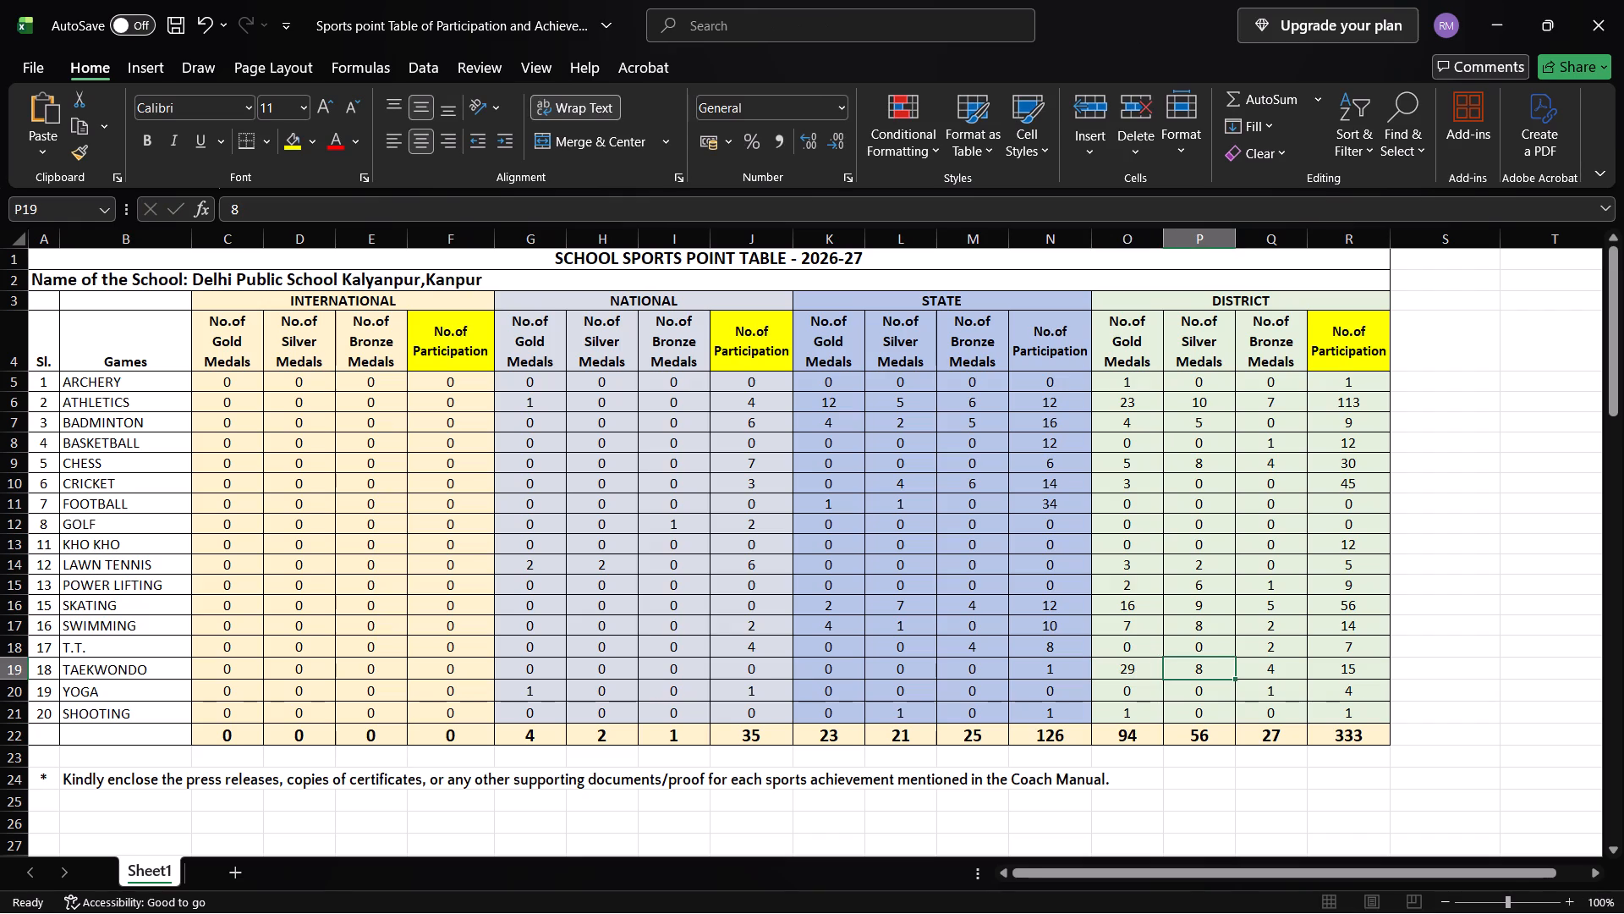
pyautogui.press('BackSpace')
pyautogui.press('9')
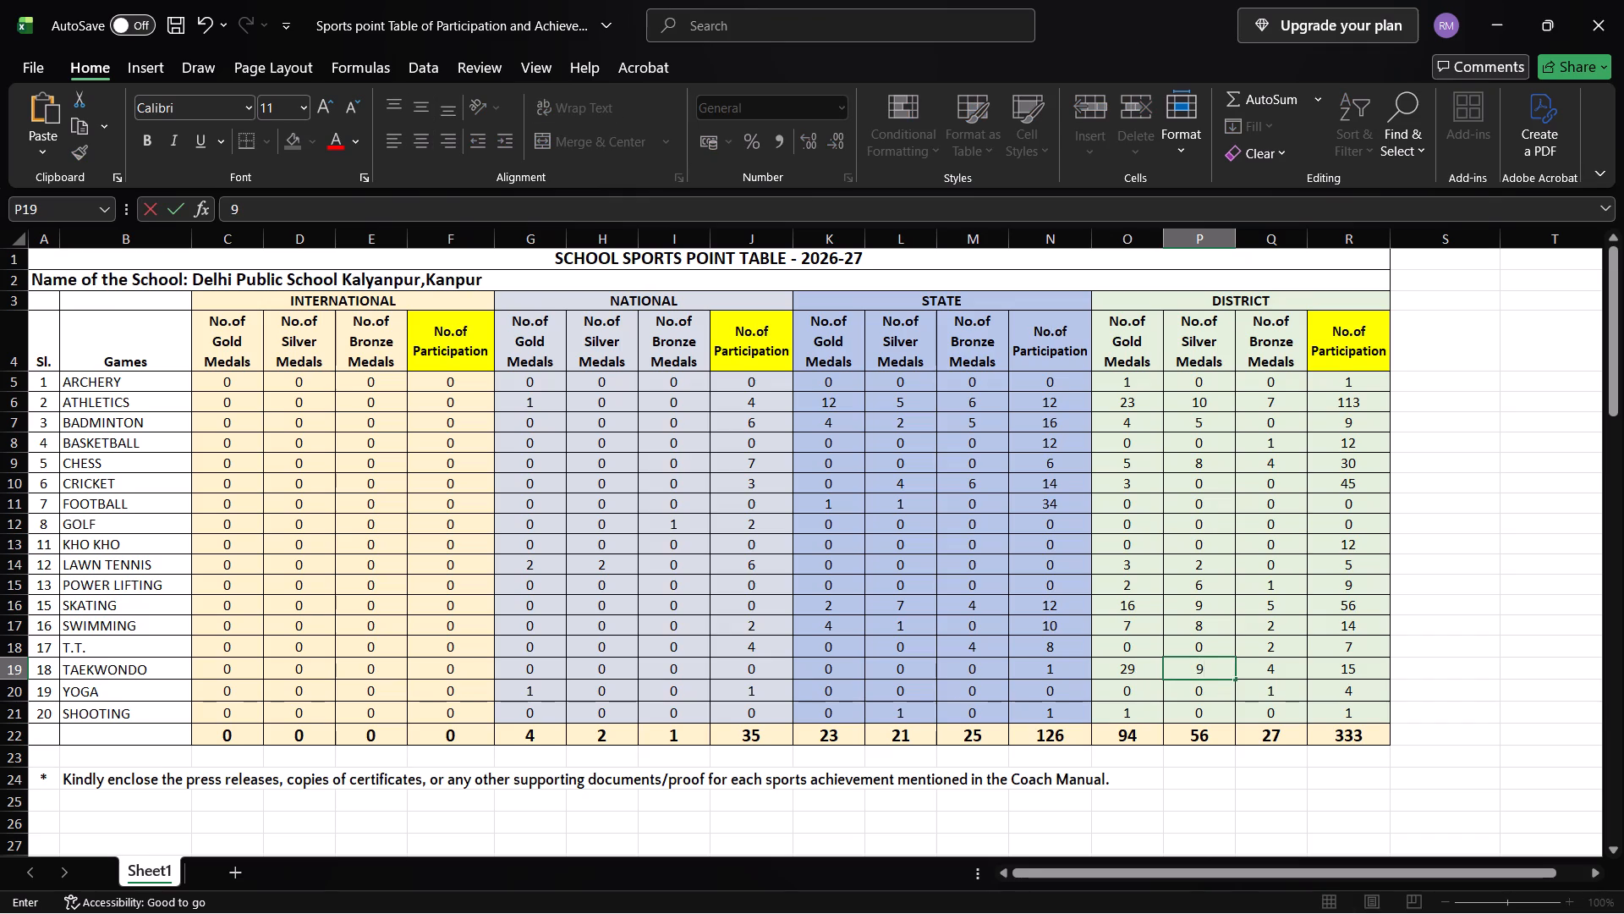
pyautogui.press('Right')
pyautogui.press('BackSpace')
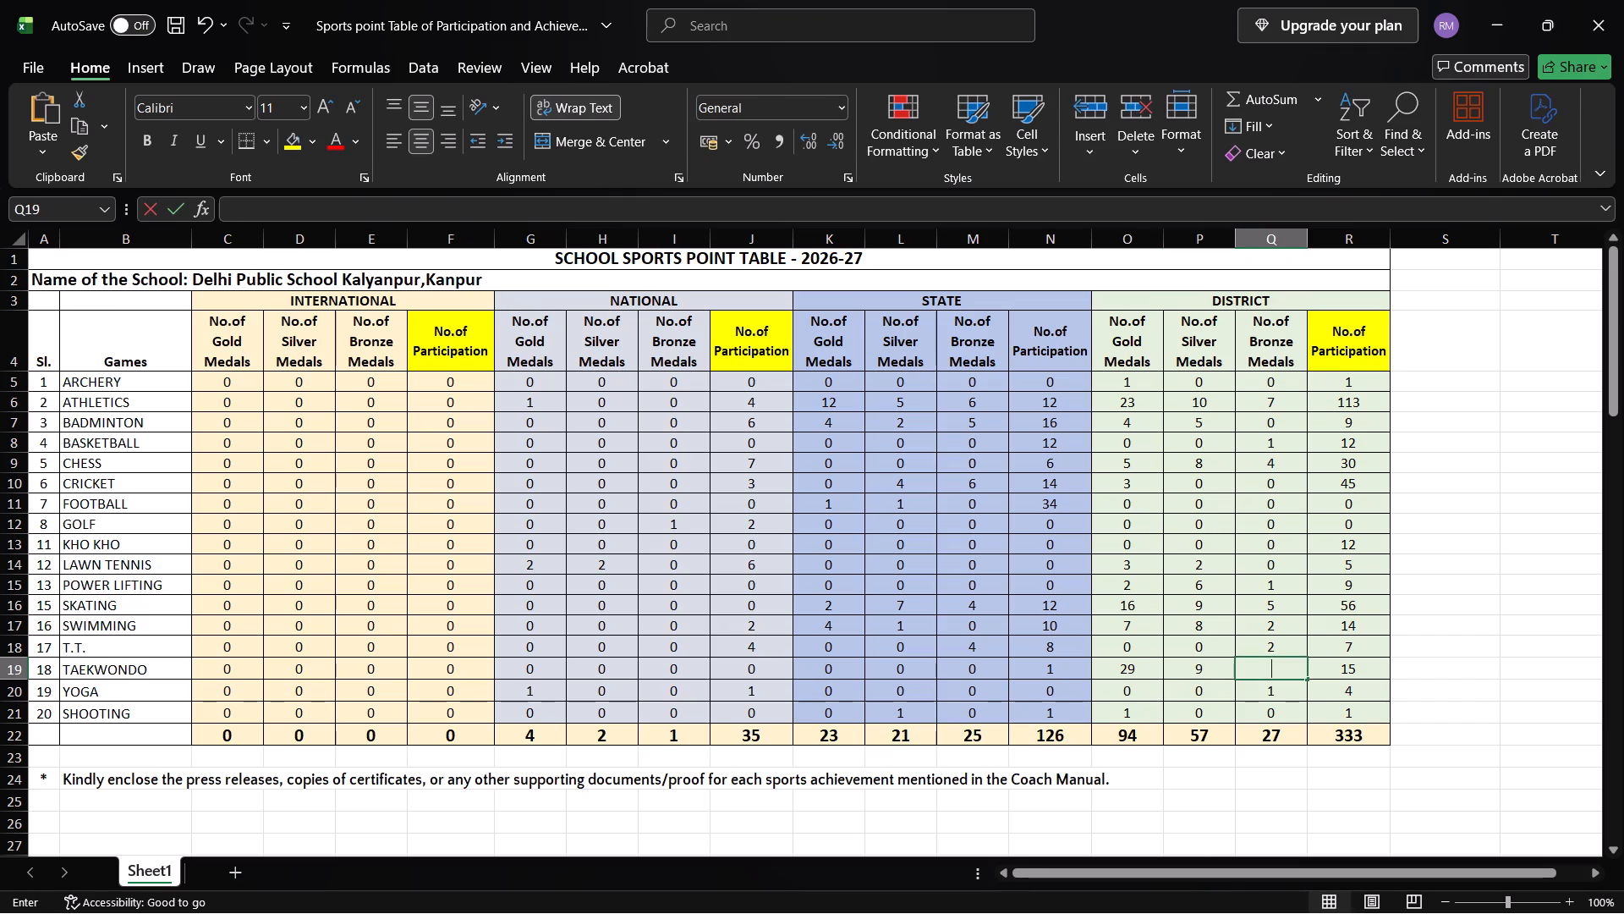
pyautogui.press('9')
pyautogui.press('Right')
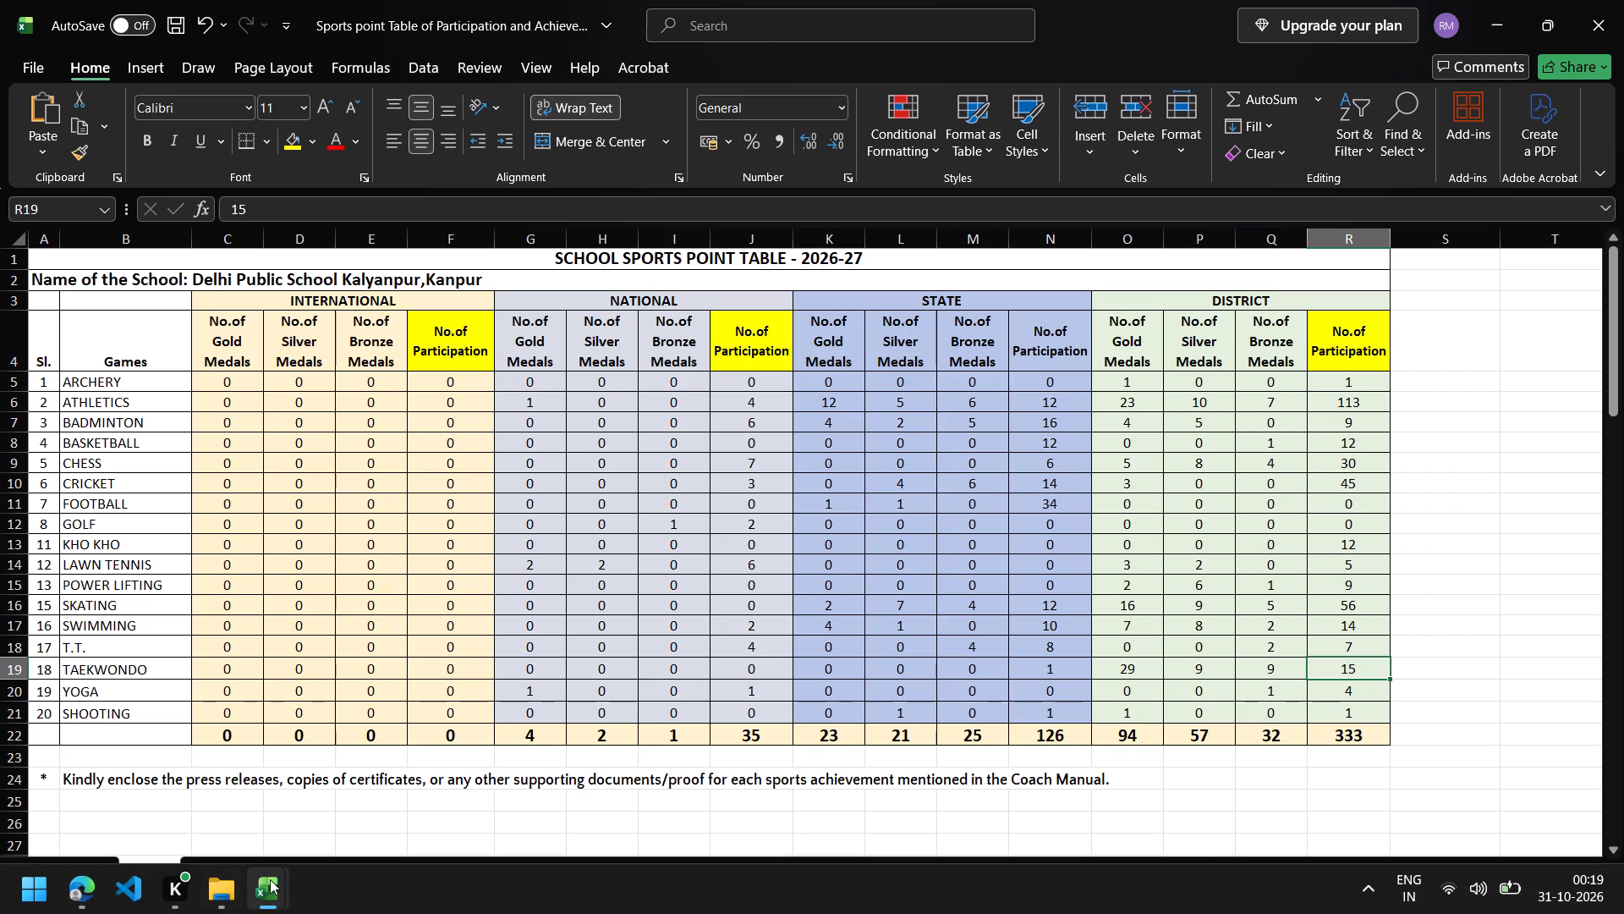
# Return to the DPS Kalyanpur achievement workbook and enter serial number 8 in the first empty row of the Cricket sheet.
pyautogui.click(197, 798)
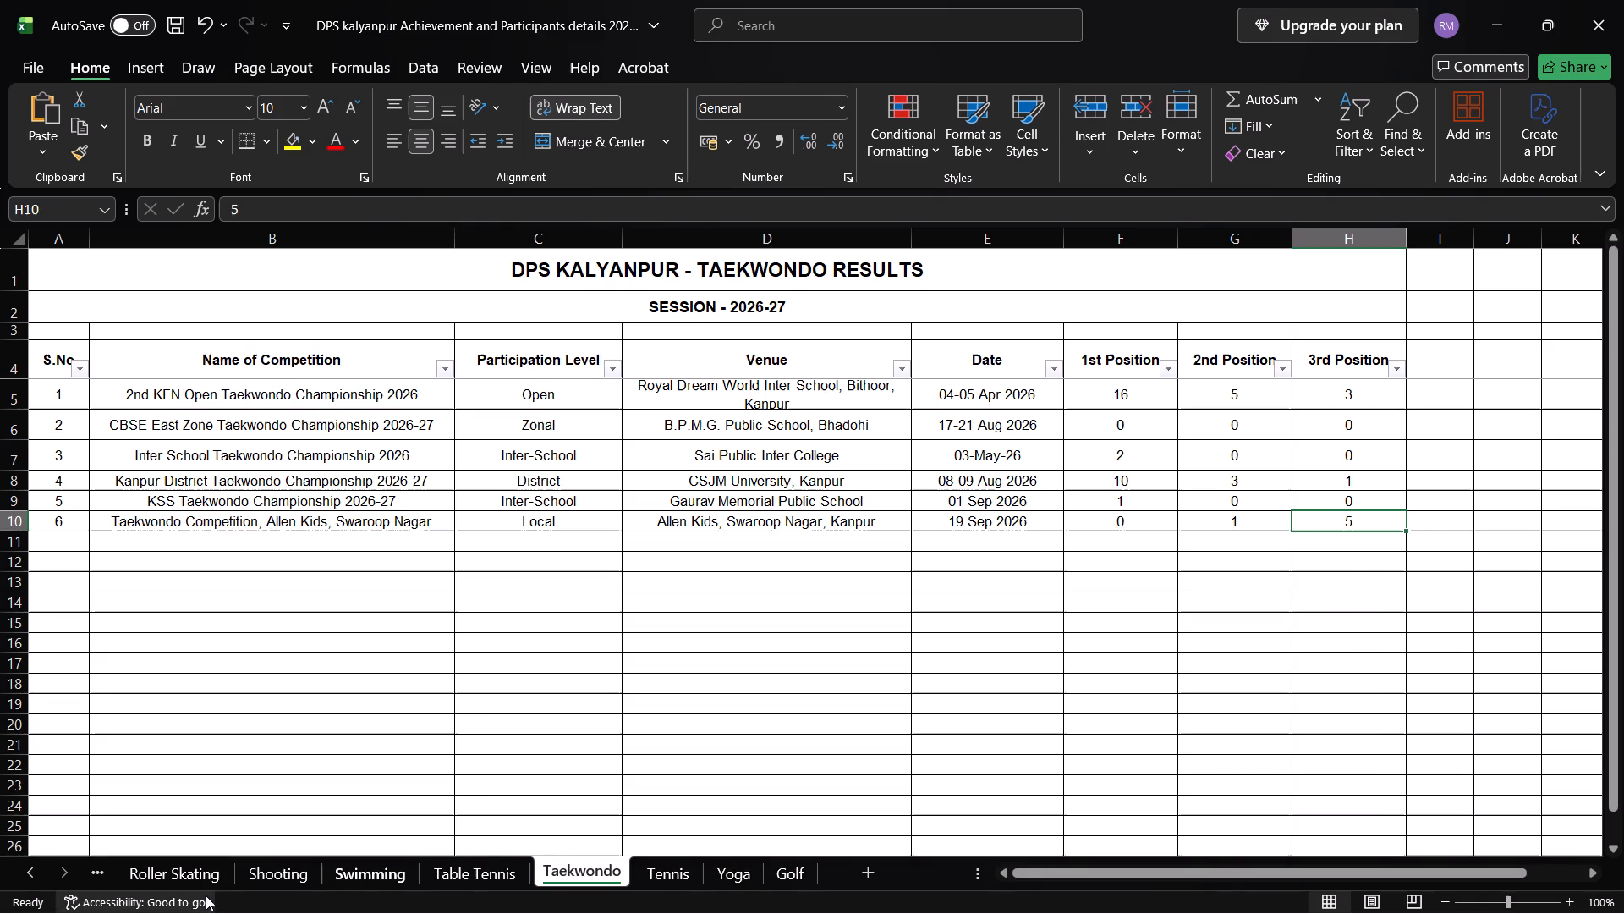
pyautogui.tripleClick(95, 871)
pyautogui.tripleClick(95, 871)
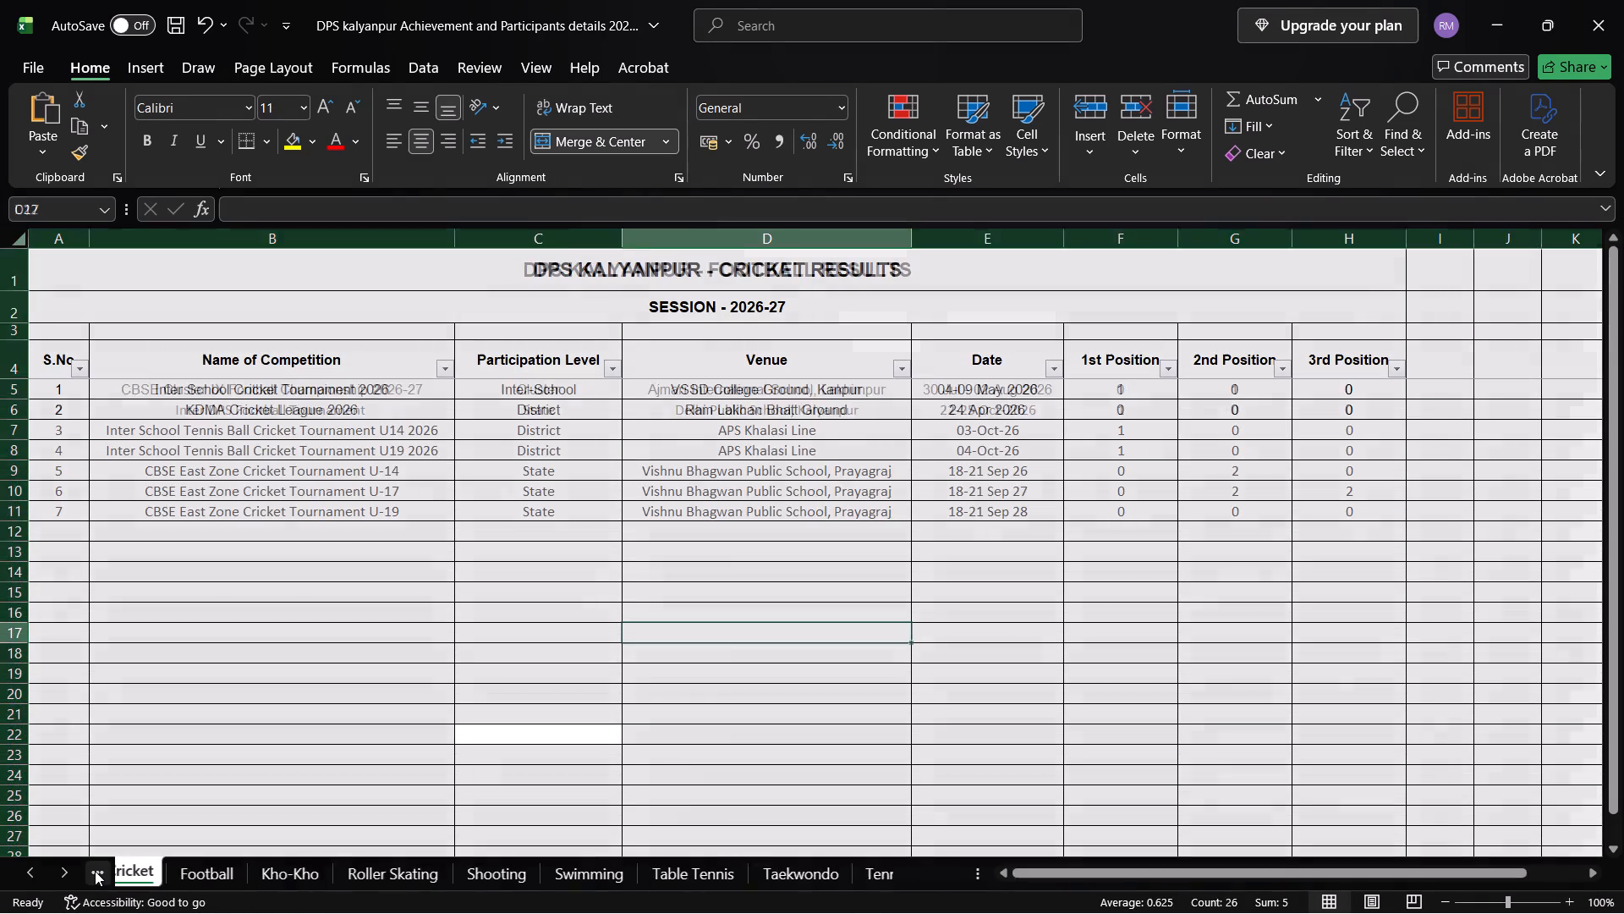
pyautogui.click(95, 871)
pyautogui.click(223, 871)
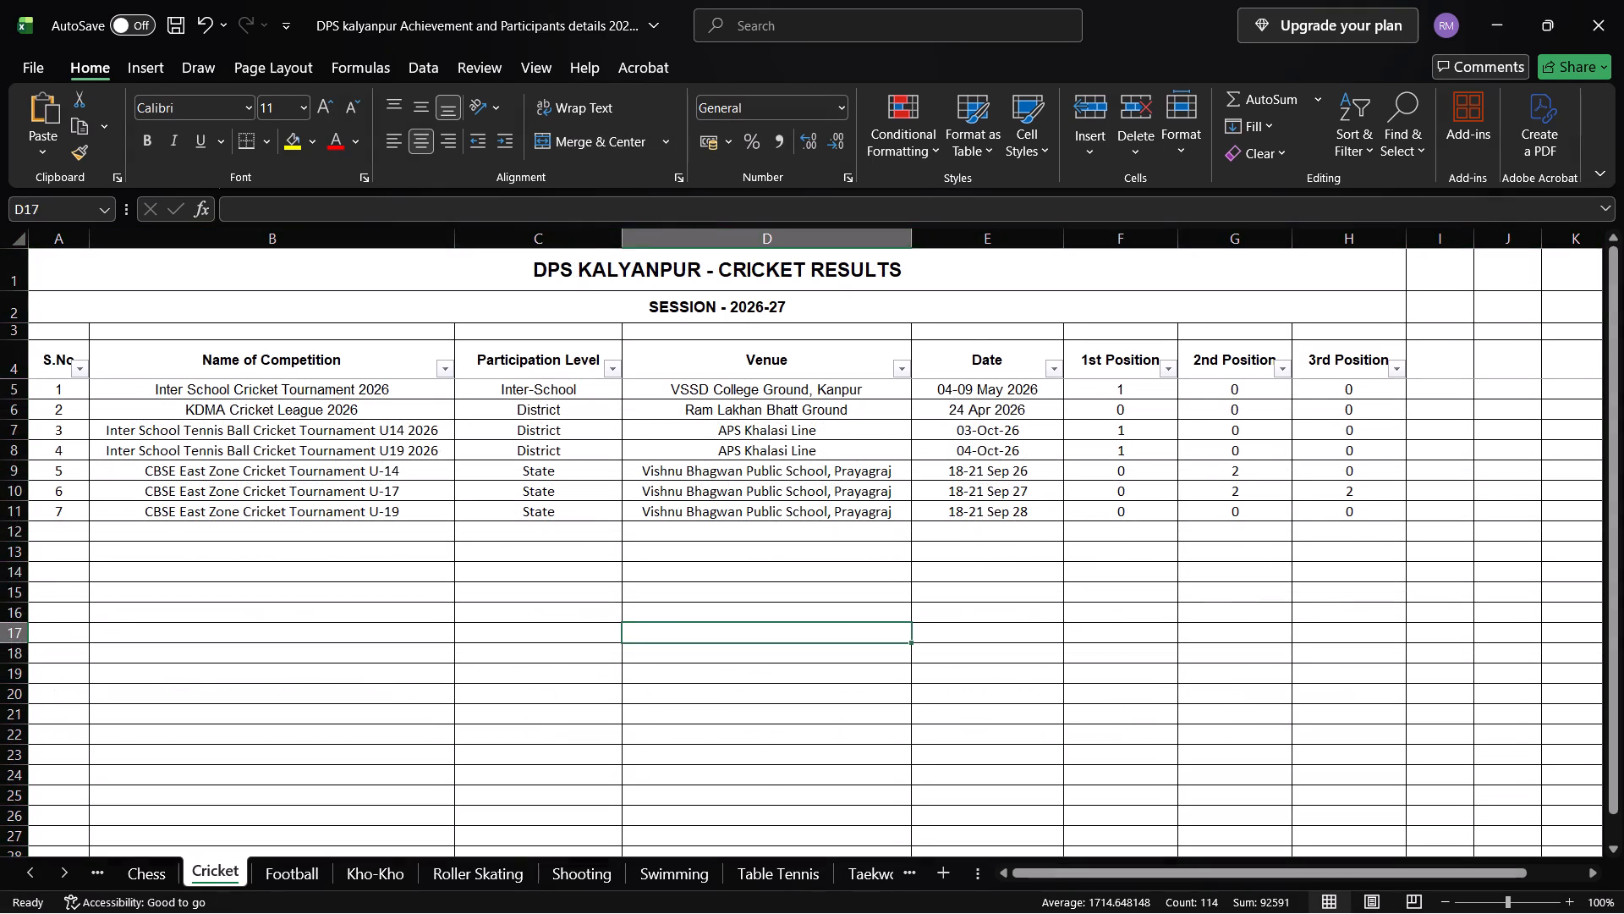
pyautogui.click(429, 638)
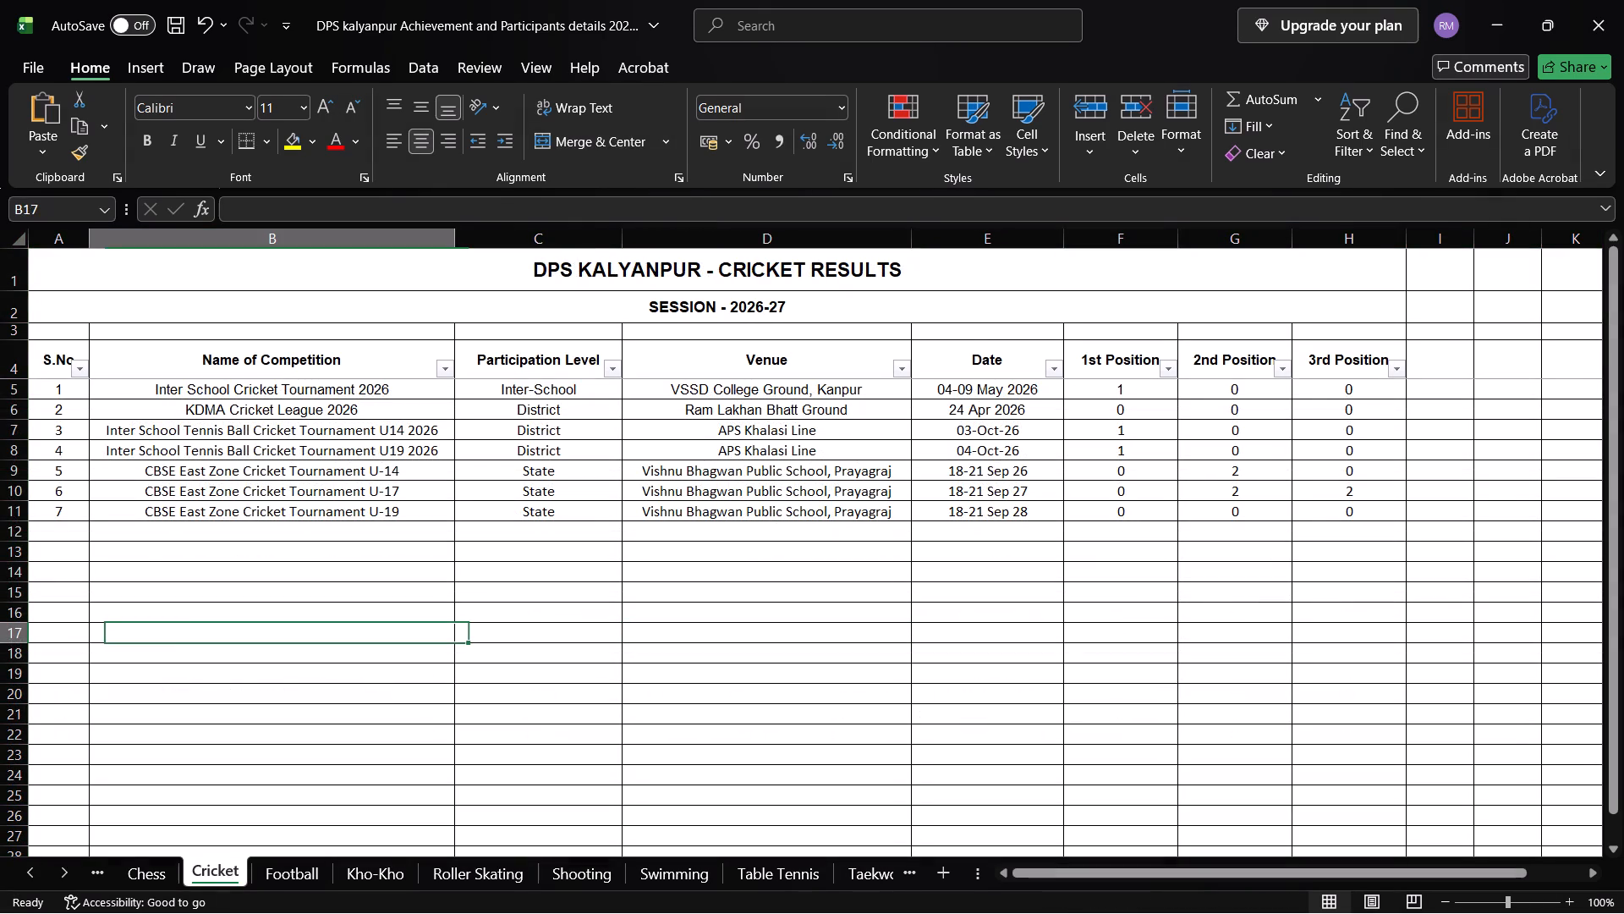
pyautogui.click(72, 538)
pyautogui.press('8')
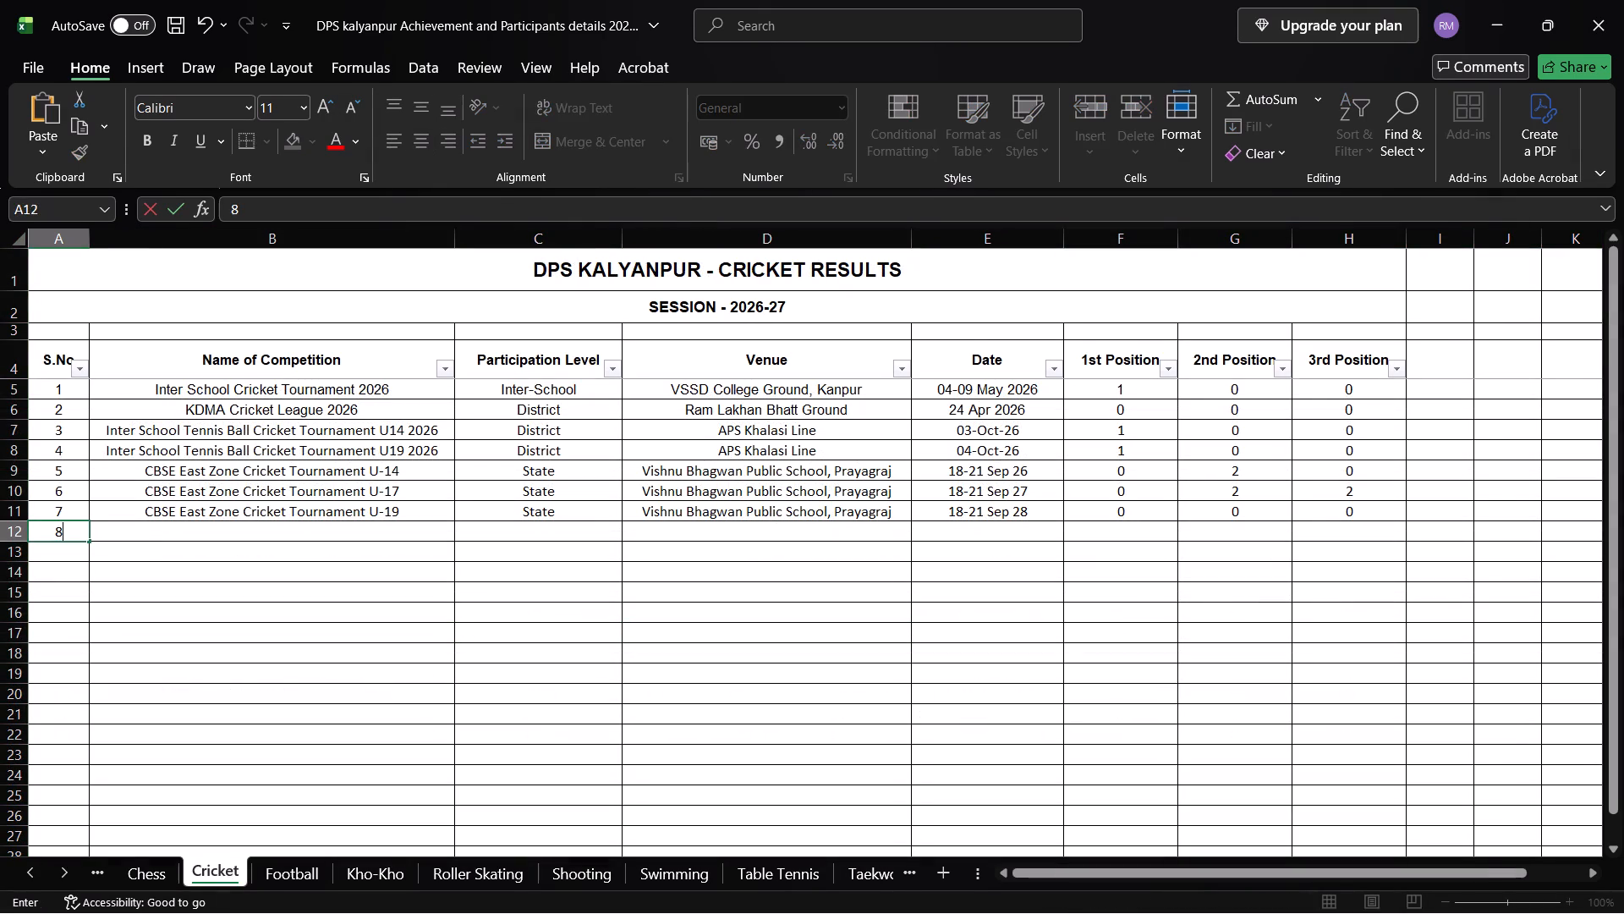
pyautogui.press('Right')
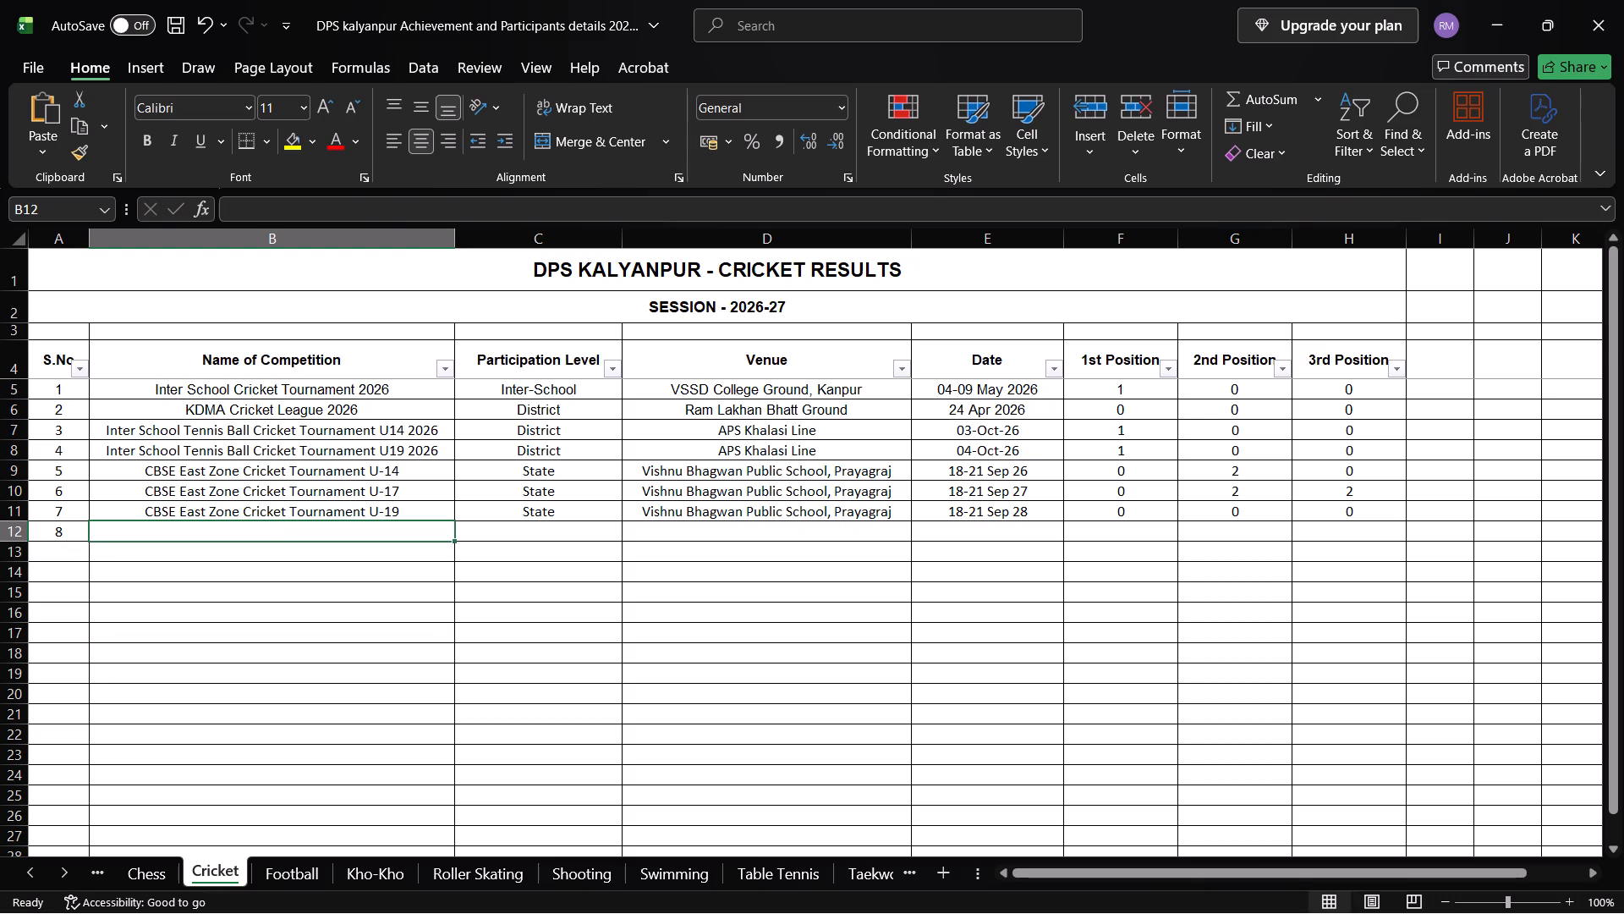
# Enter "CBSE East Zone nationals" as the name of competition number 8 on the Cricket sheet.
pyautogui.hotkey('shift', 'c')
pyautogui.write('BSE eas===')
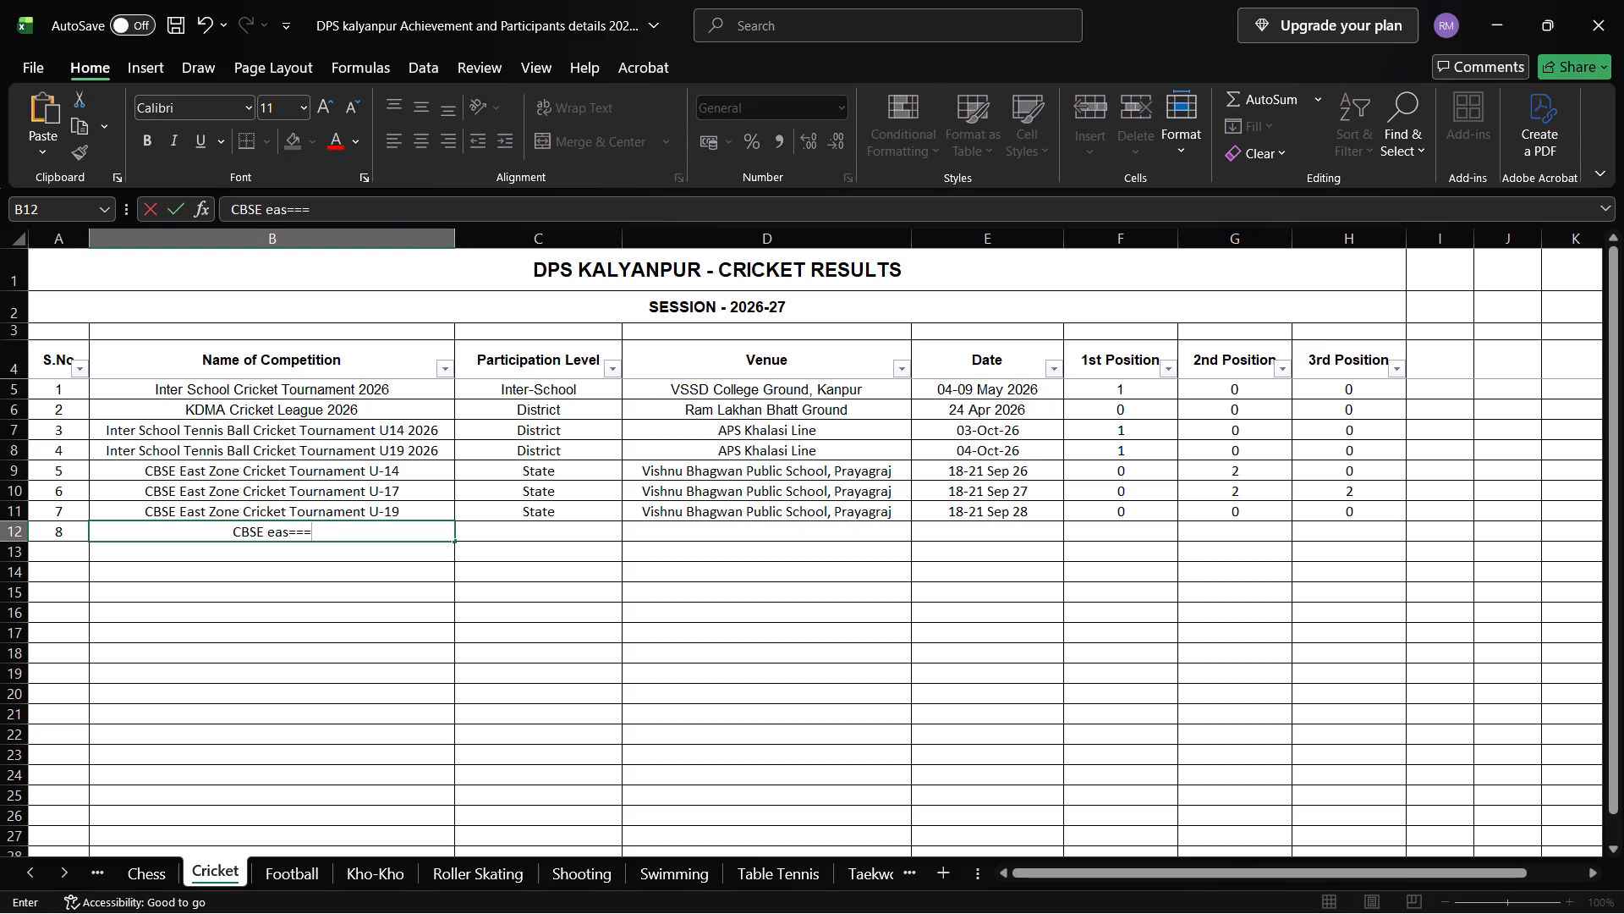
pyautogui.press('=')
pyautogui.press('BackSpace')
pyautogui.press('BackSpace')
pyautogui.press('BackSpace')
pyautogui.press('BackSpace')
pyautogui.press('BackSpace')
pyautogui.press('BackSpace')
pyautogui.press('BackSpace')
pyautogui.write('East ZOne =')
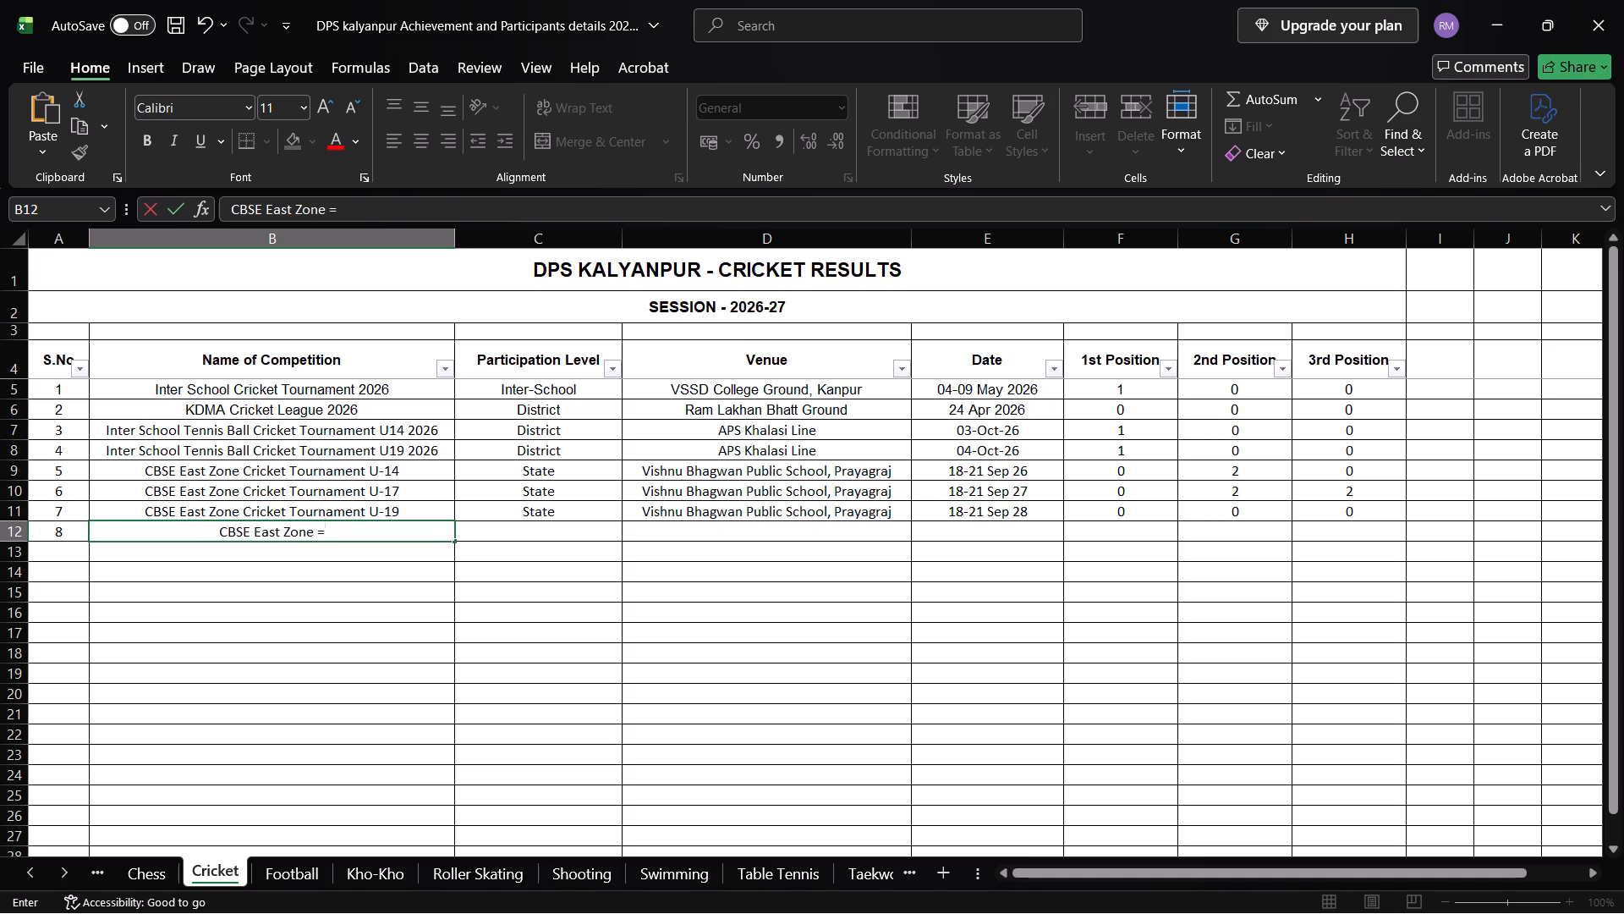
pyautogui.press('BackSpace')
pyautogui.write('ta')
pyautogui.press('BackSpace')
pyautogui.press('BackSpace')
pyautogui.write('nationals')
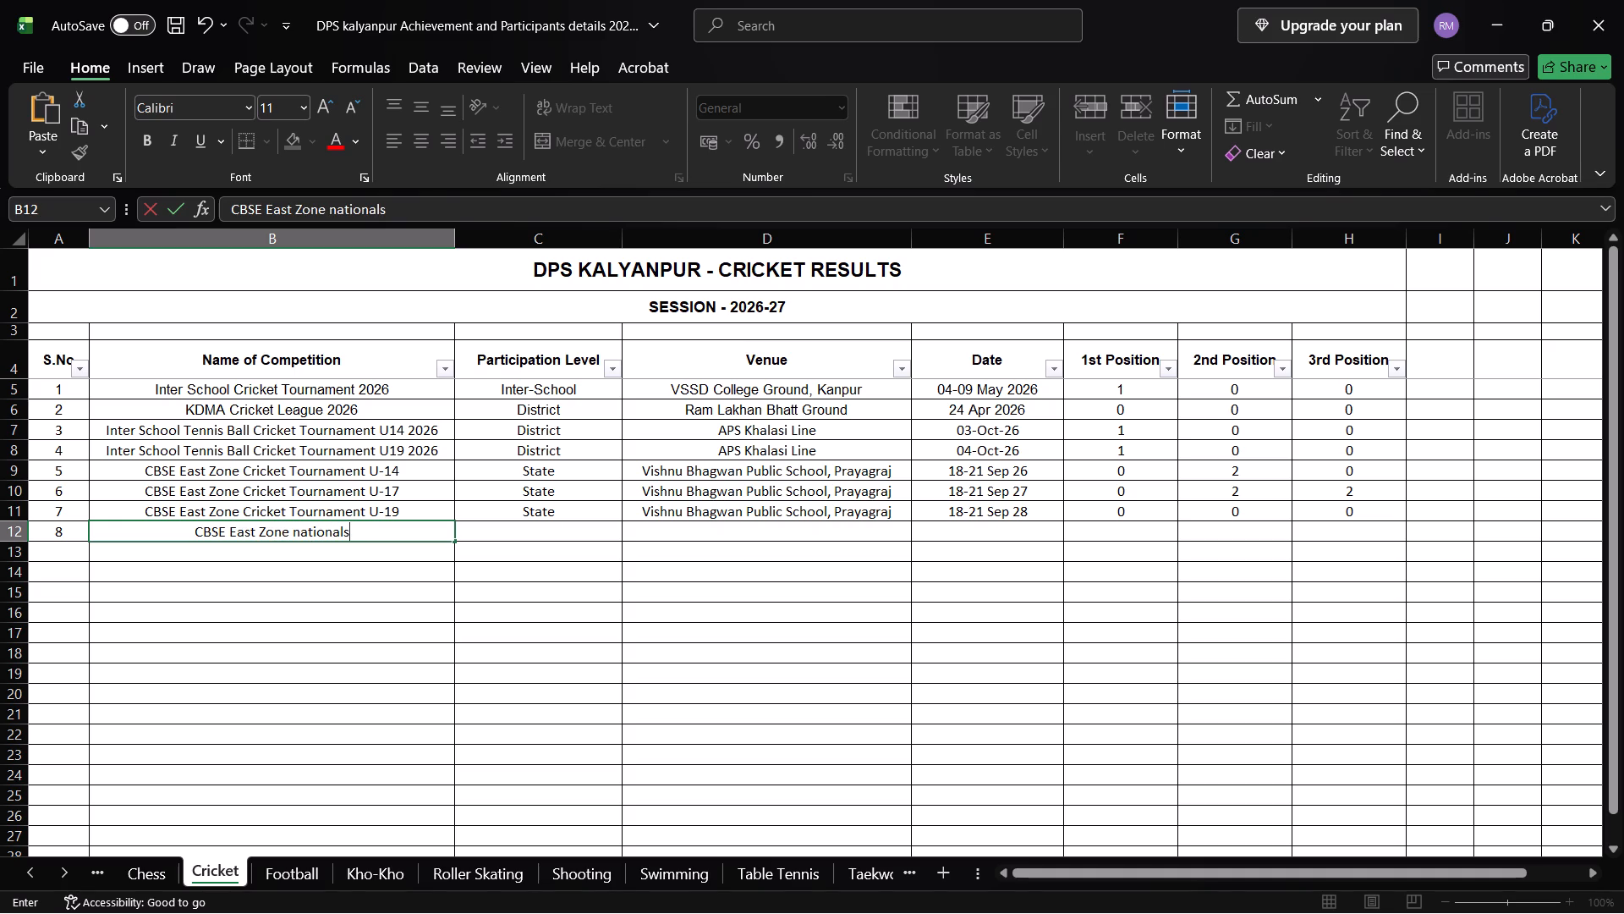
pyautogui.press('Right')
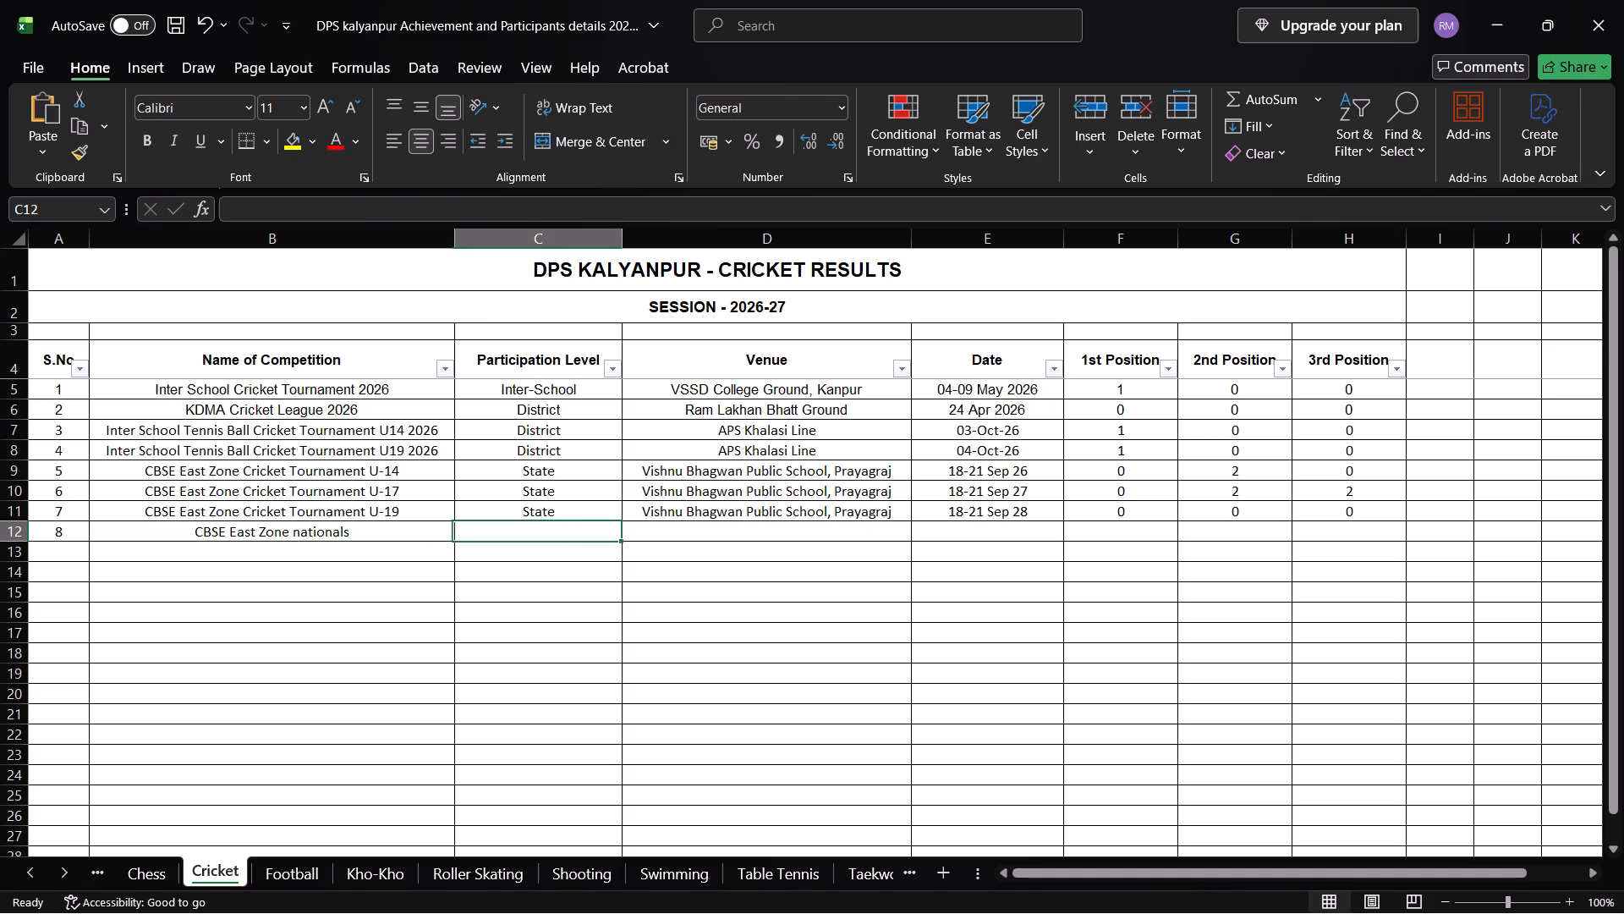
# Set competition number 8's participation level to Nationals and its venue to "Velamal Govel School Madurai Tamil Nadu".
pyautogui.write('Nationals')
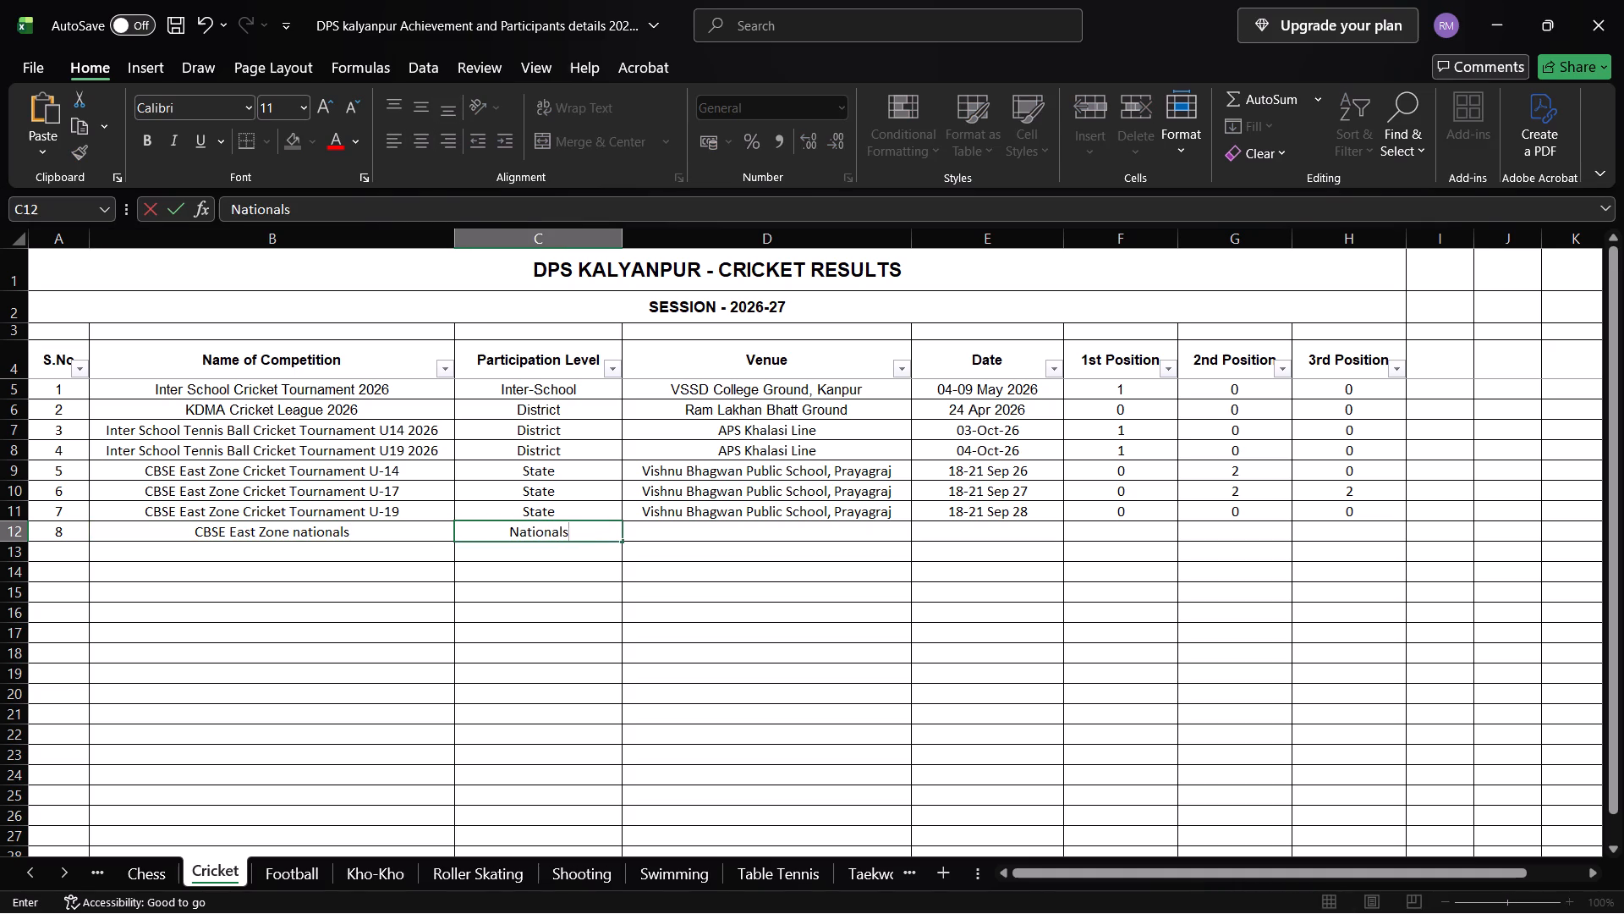
pyautogui.press('Right')
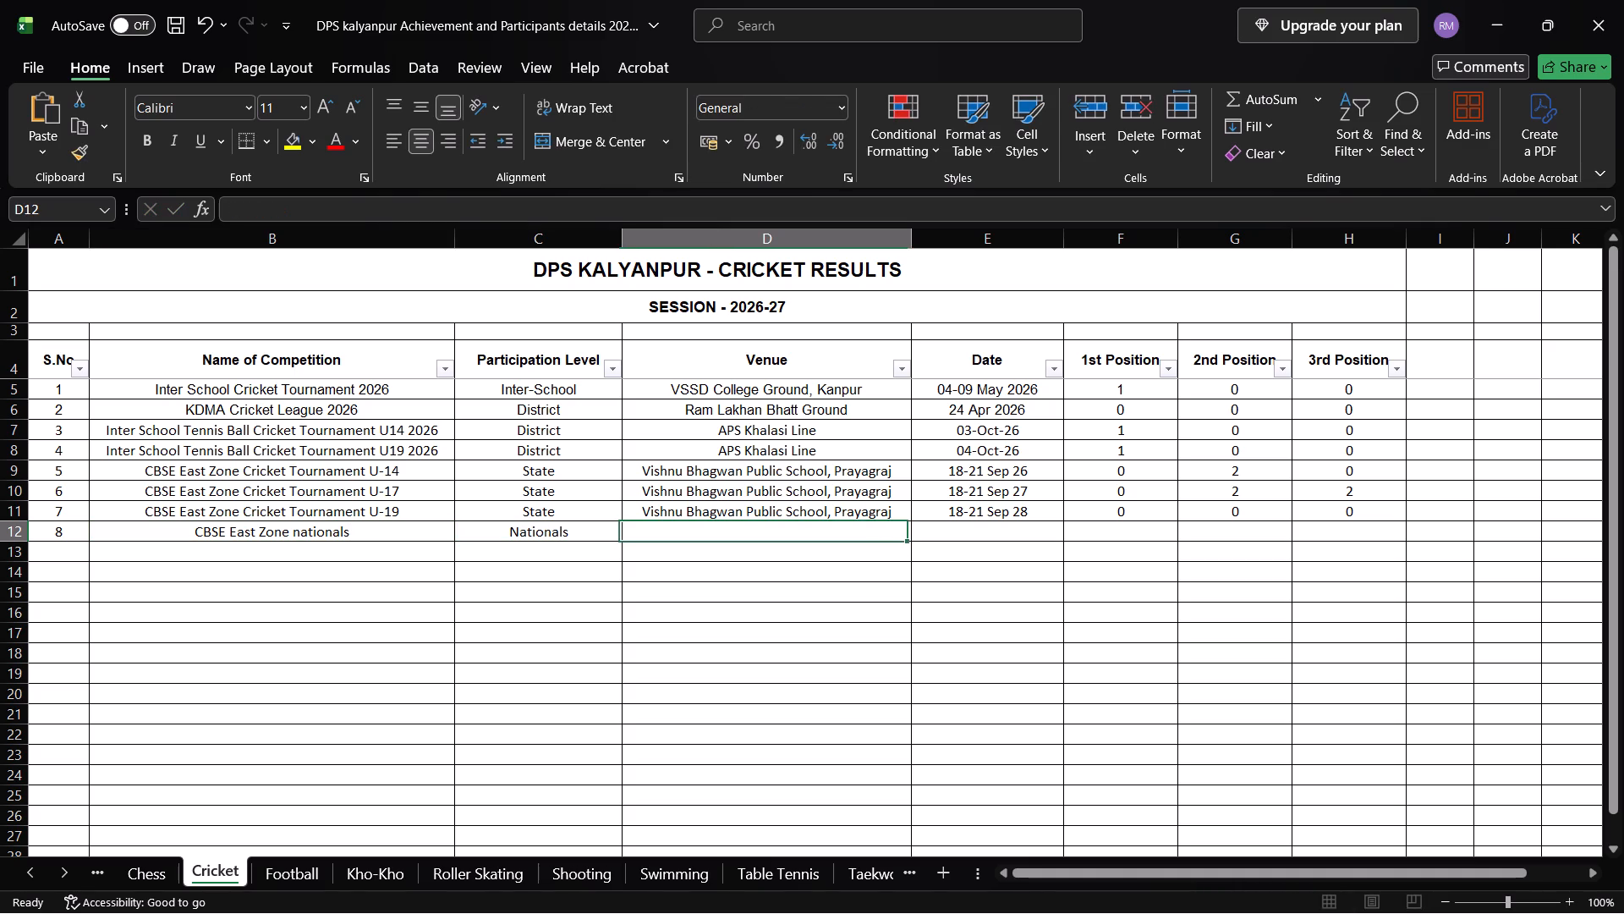
pyautogui.write('Vela')
pyautogui.write('mal Govel School')
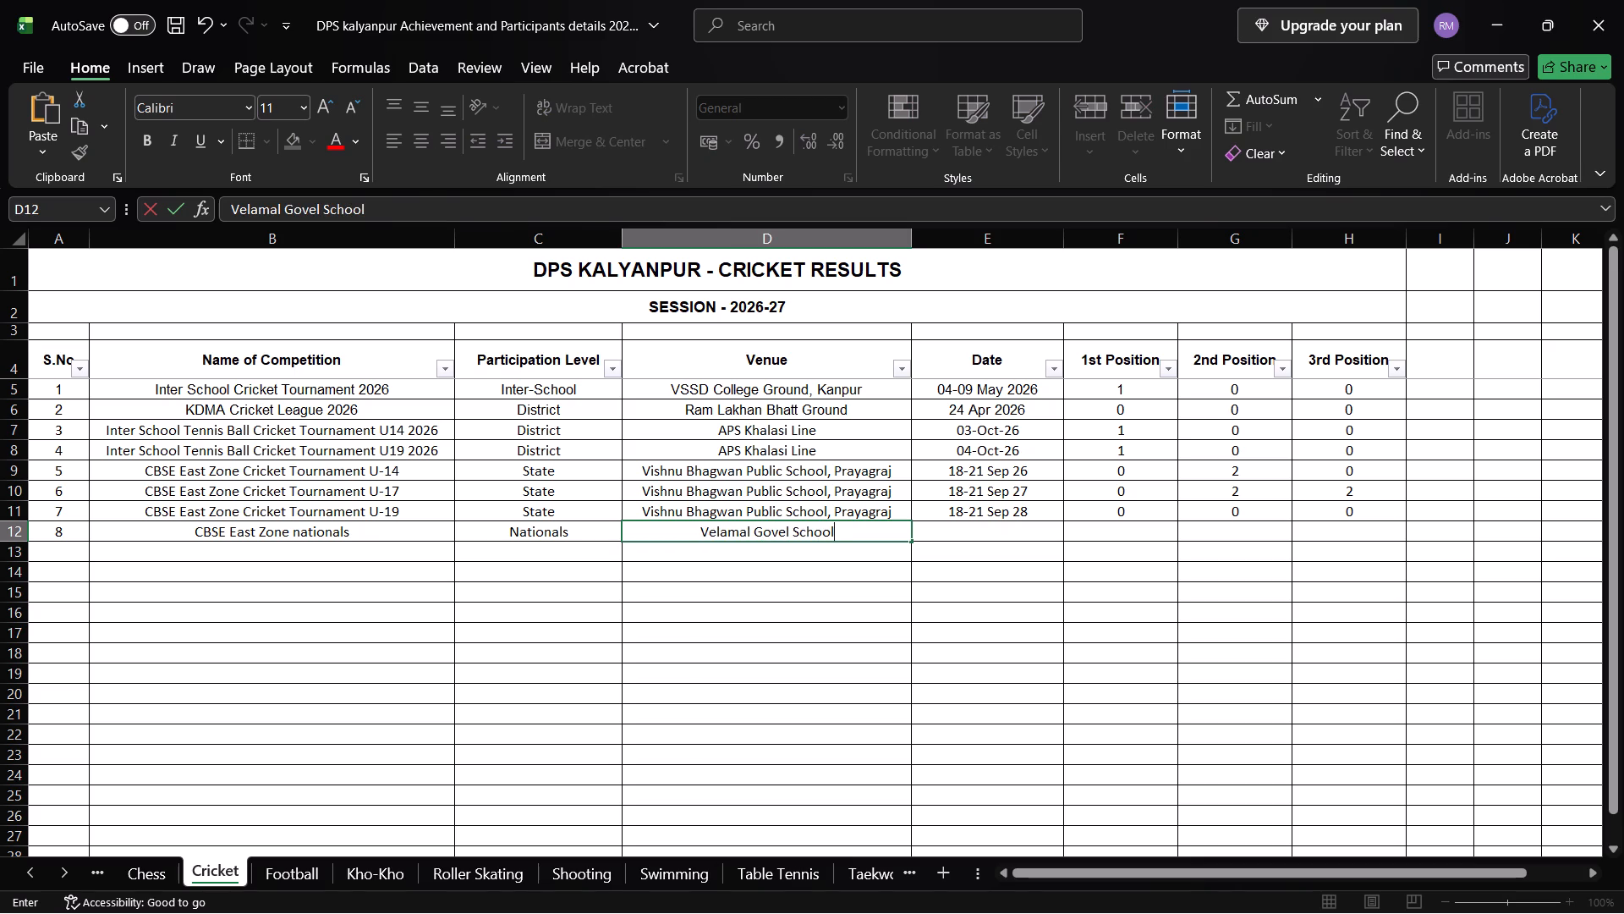
pyautogui.press('space')
pyautogui.write('Madurai Tamil Nadu')
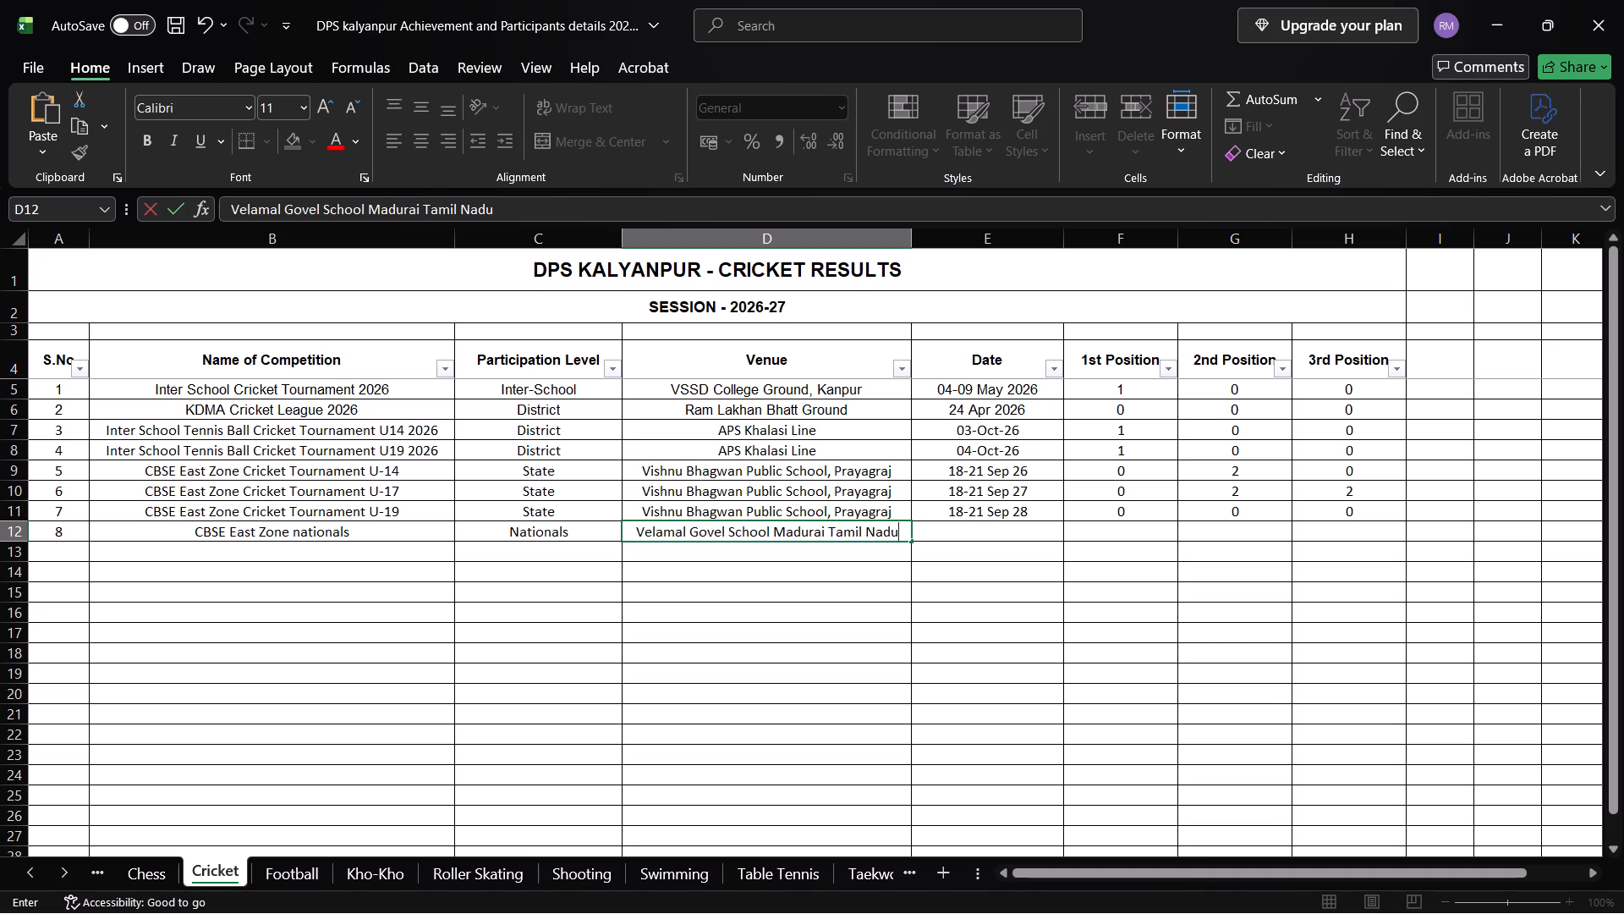
pyautogui.press('Right')
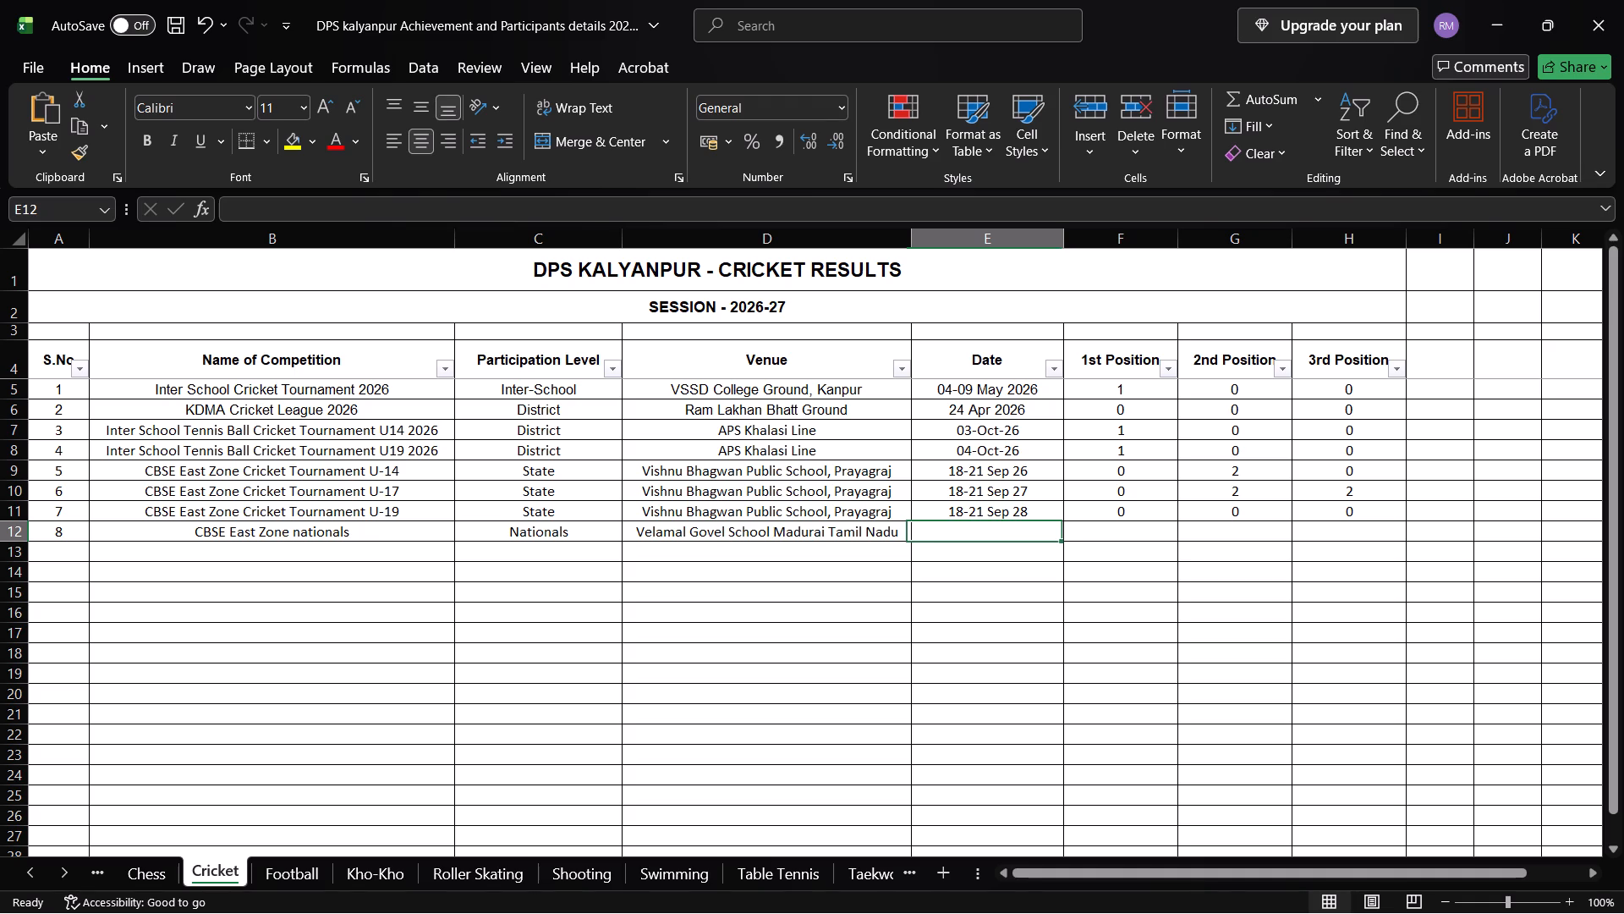
# Enter 24-30 Oct 26 as the date of the CBSE East Zone nationals.
pyautogui.write('24')
pyautogui.press('space')
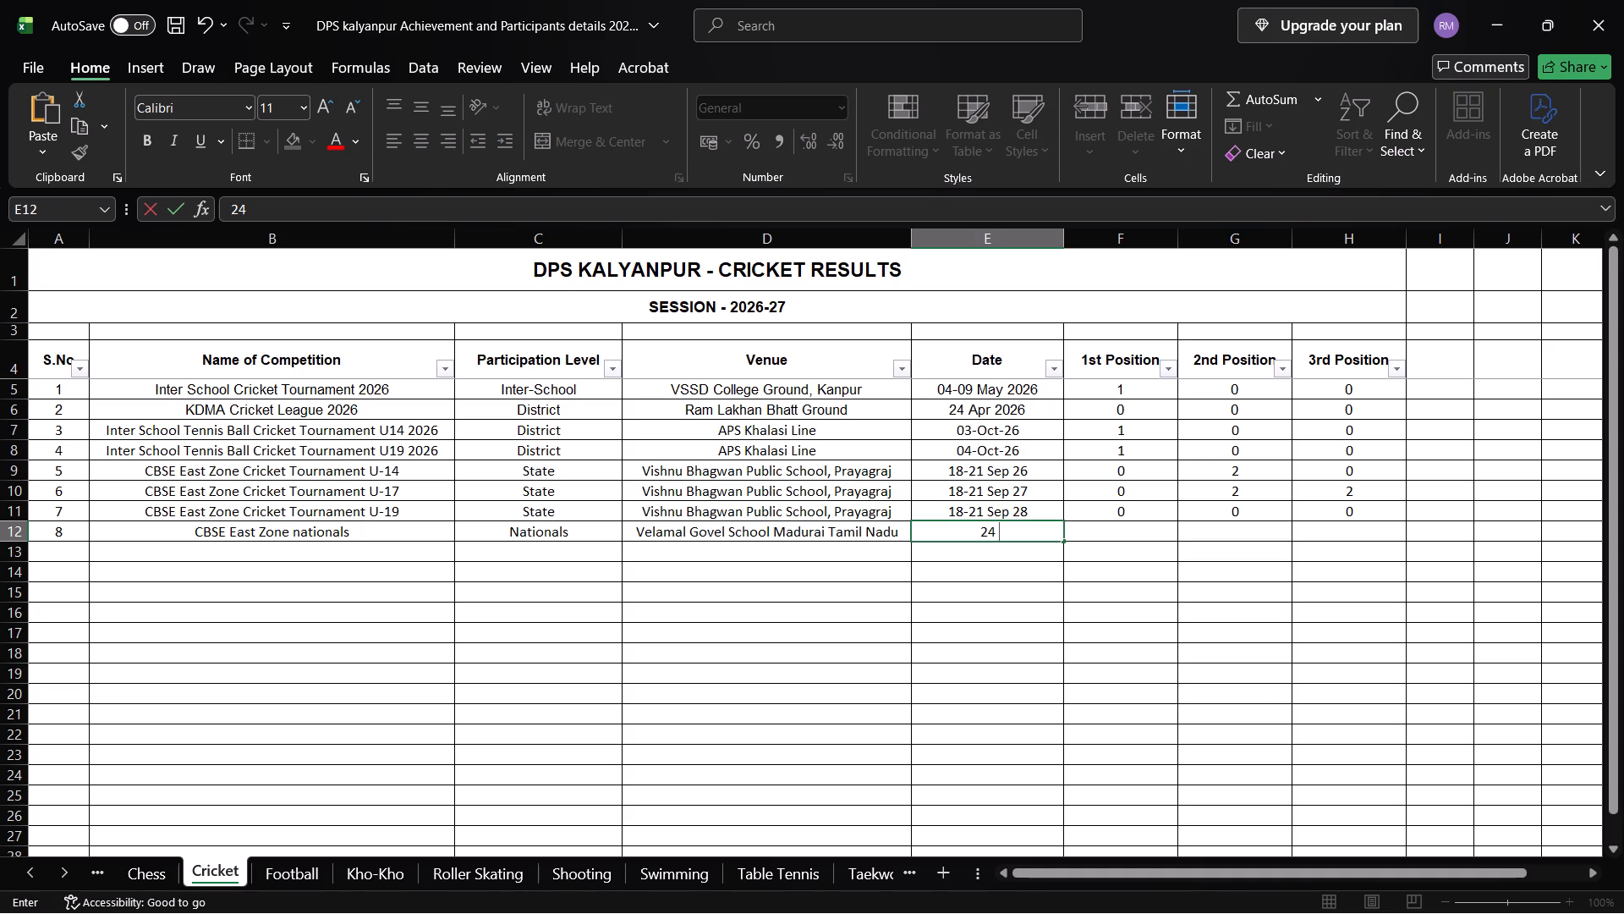
pyautogui.press('BackSpace')
pyautogui.press('-')
pyautogui.write('30')
pyautogui.press('space')
pyautogui.write('Oct')
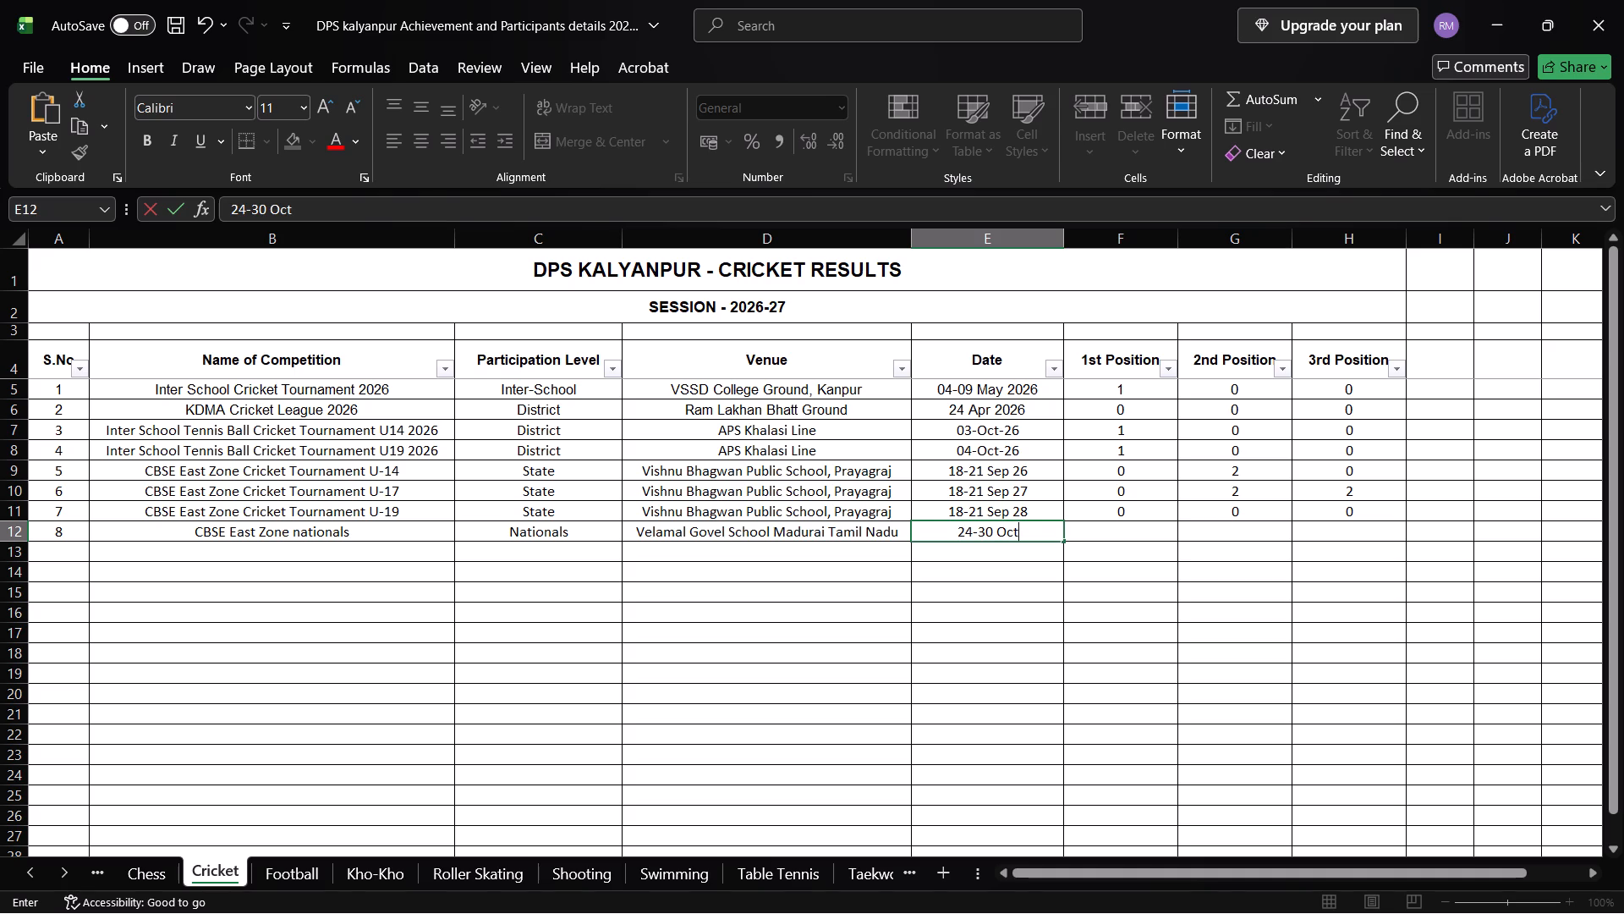
pyautogui.press('Right')
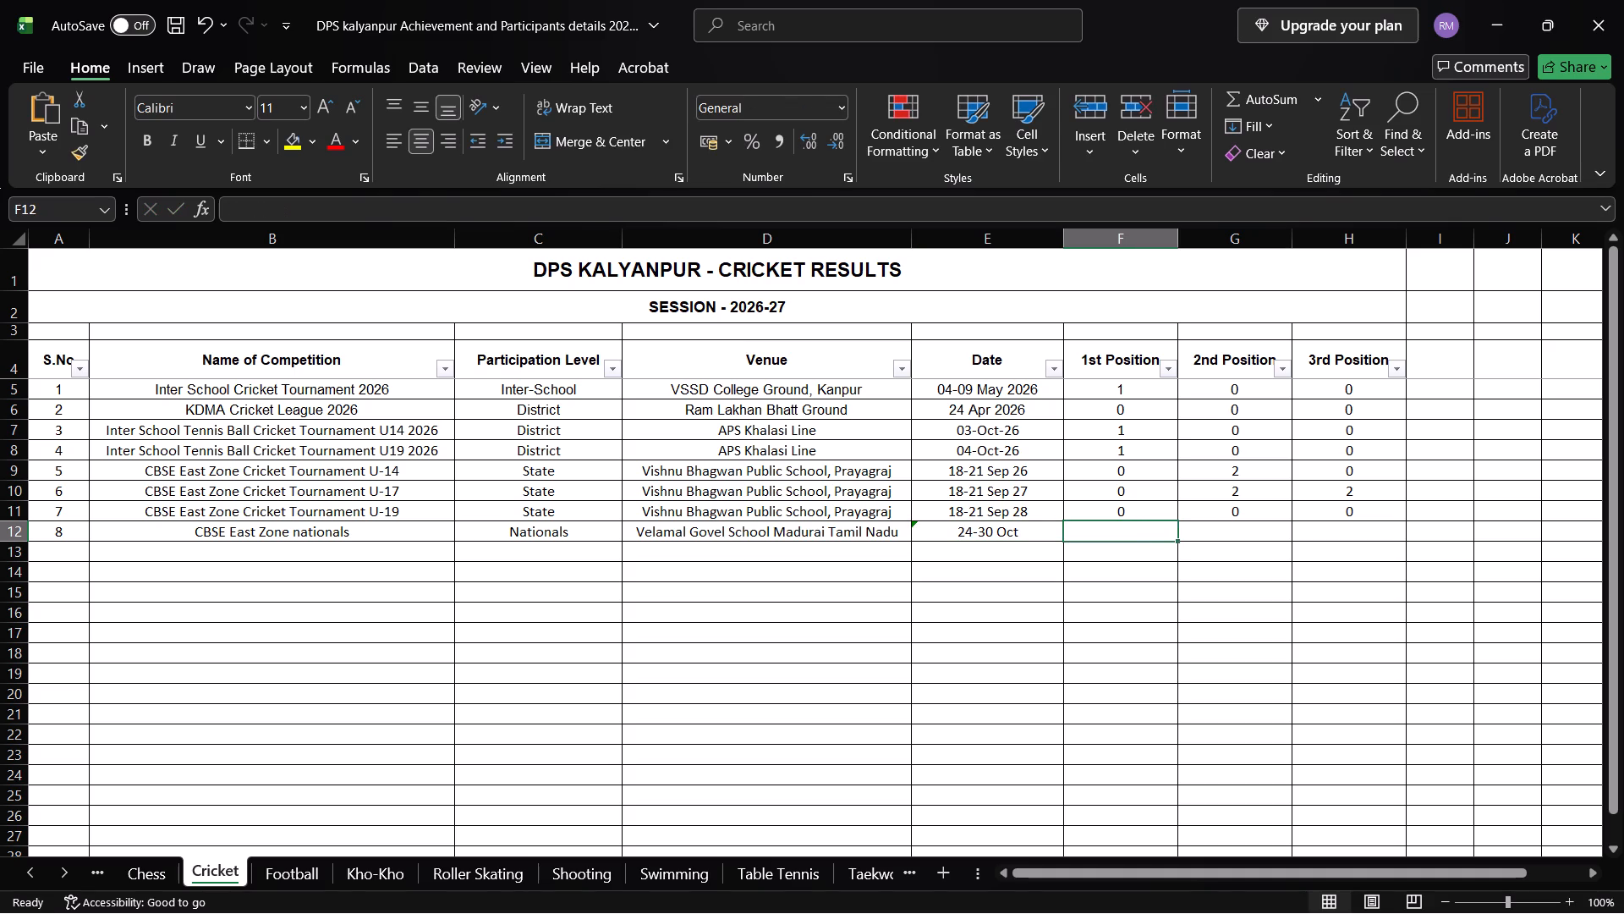
pyautogui.doubleClick(1034, 533)
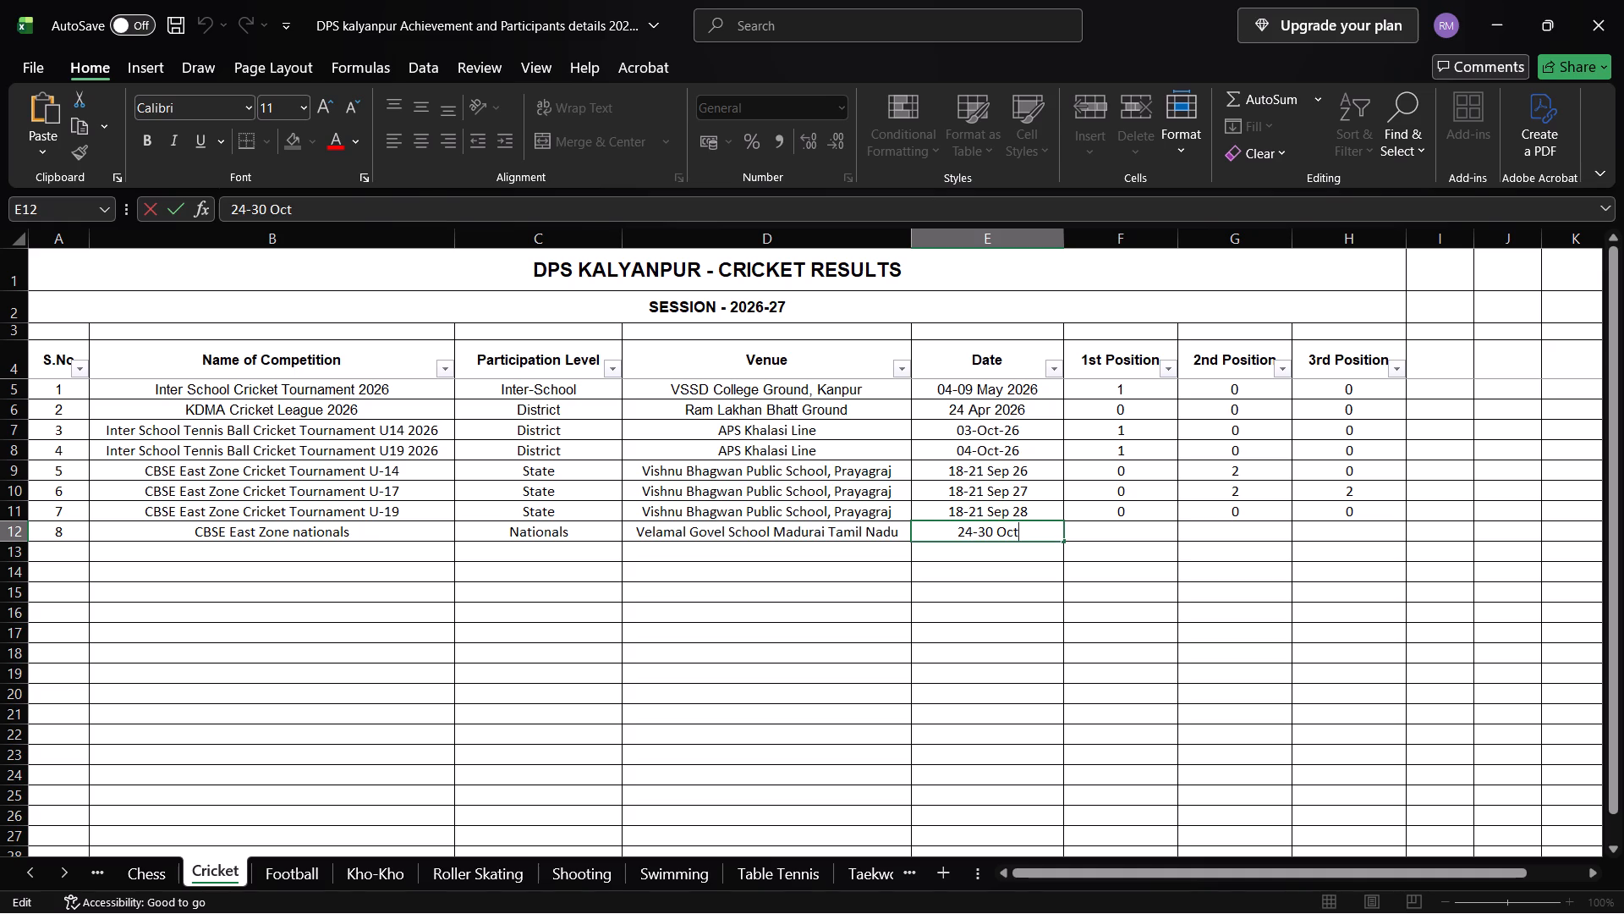
pyautogui.press('space')
pyautogui.press('2')
pyautogui.press('6')
# Correct the dates of the CBSE East Zone Cricket Tournament U-17 and U-19 entries to 18-21 Sep 26.
pyautogui.click(1043, 490)
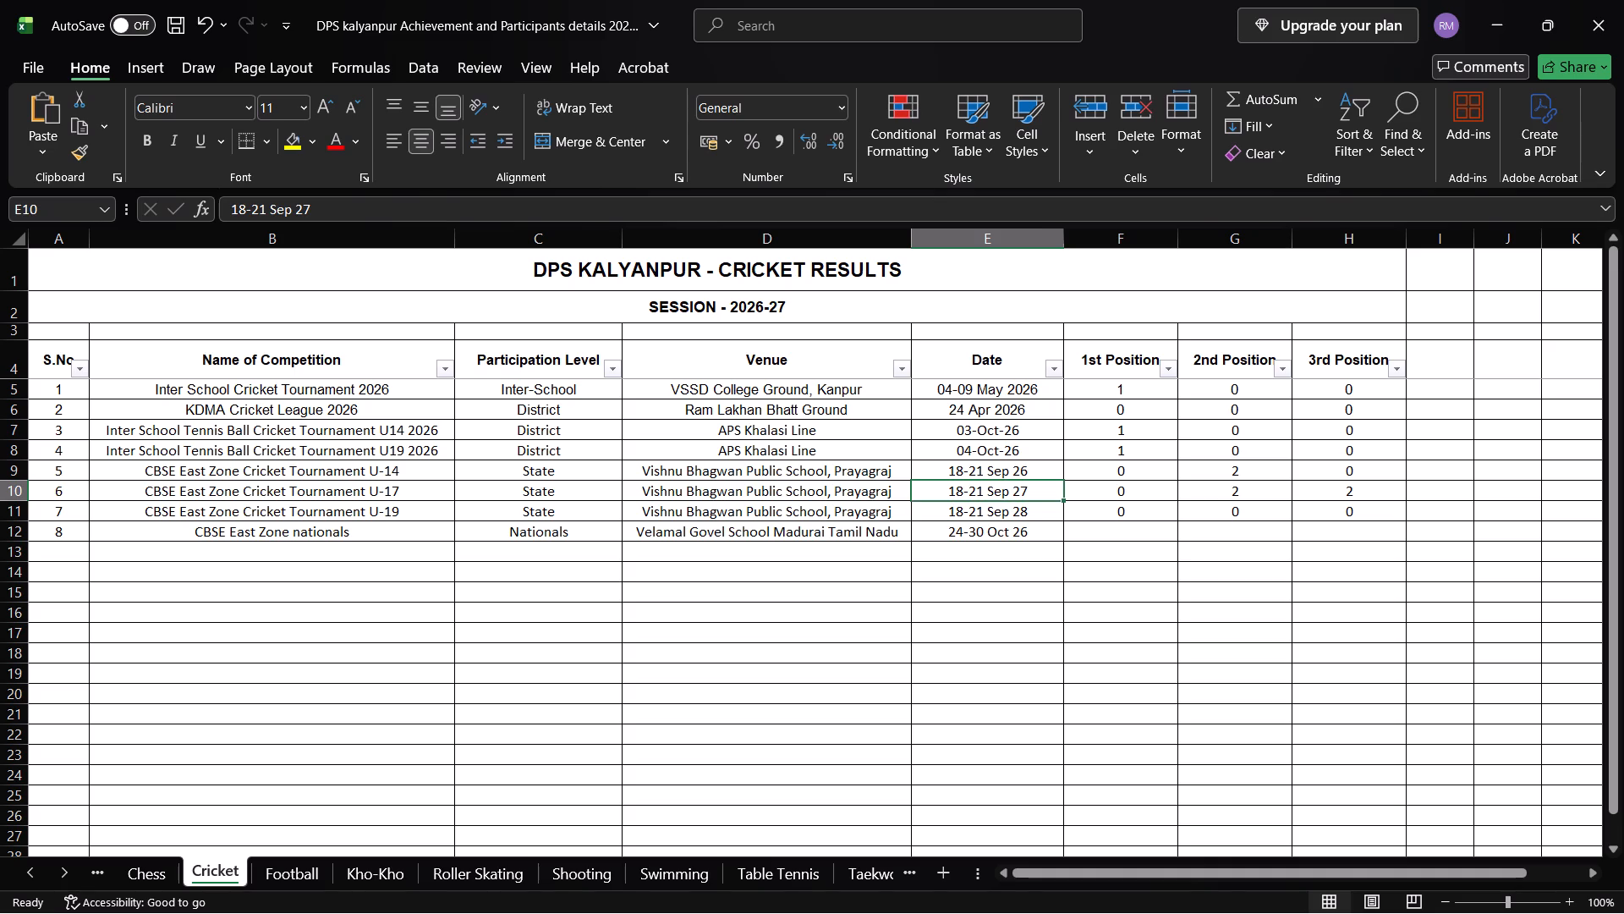
pyautogui.doubleClick(1043, 490)
pyautogui.press('BackSpace')
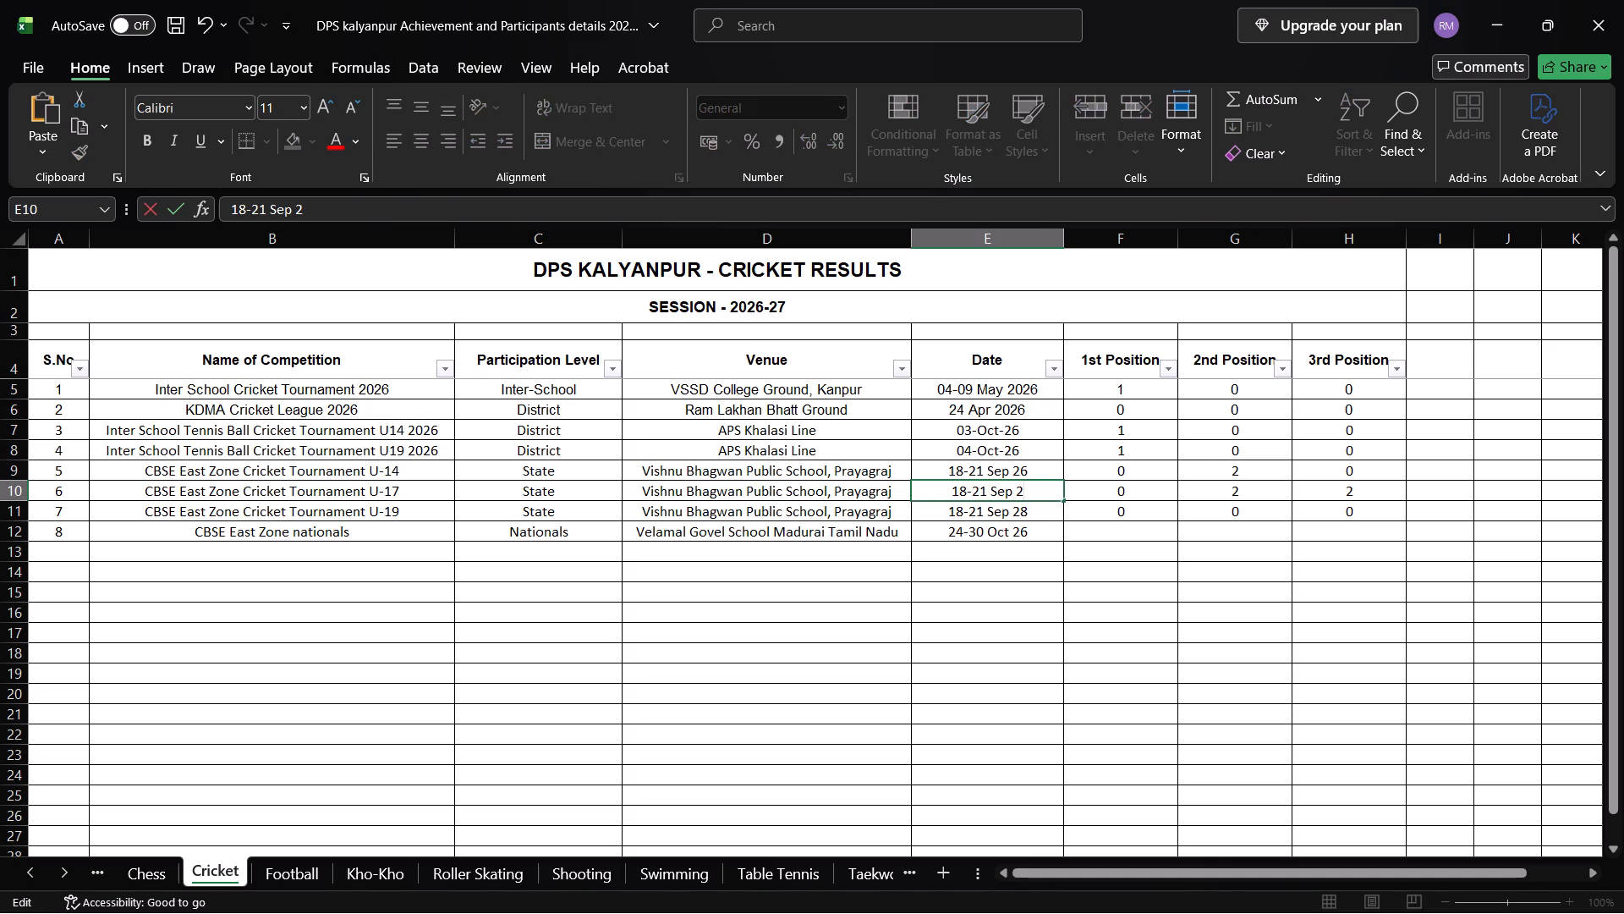
pyautogui.press('6')
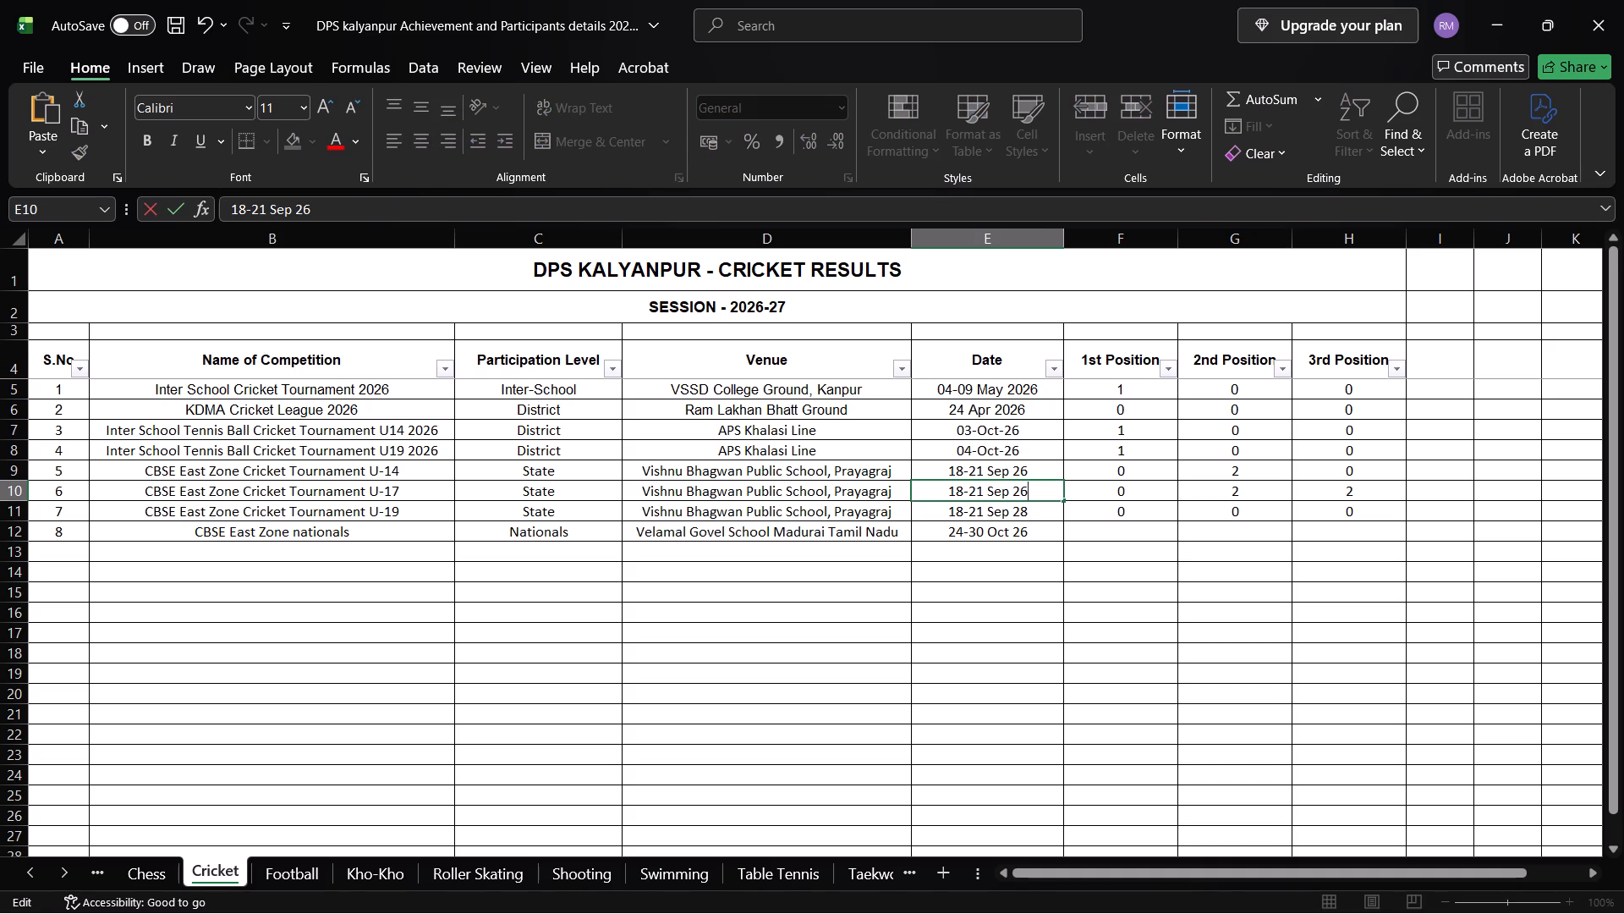
pyautogui.doubleClick(1040, 510)
pyautogui.press('BackSpace')
pyautogui.press('6')
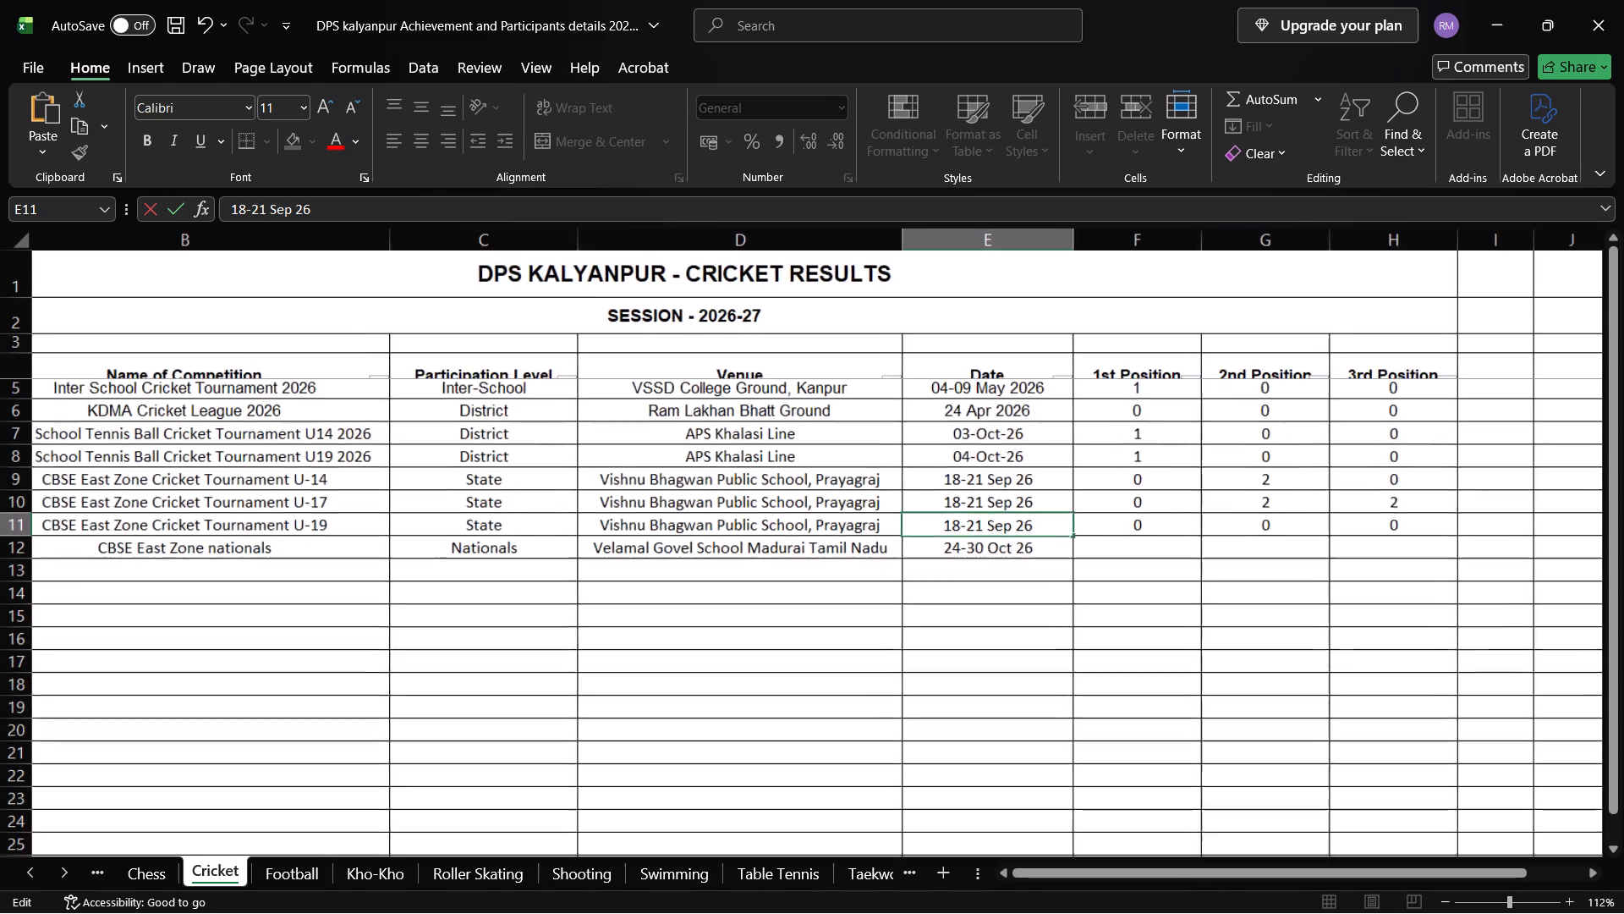
pyautogui.click(992, 450)
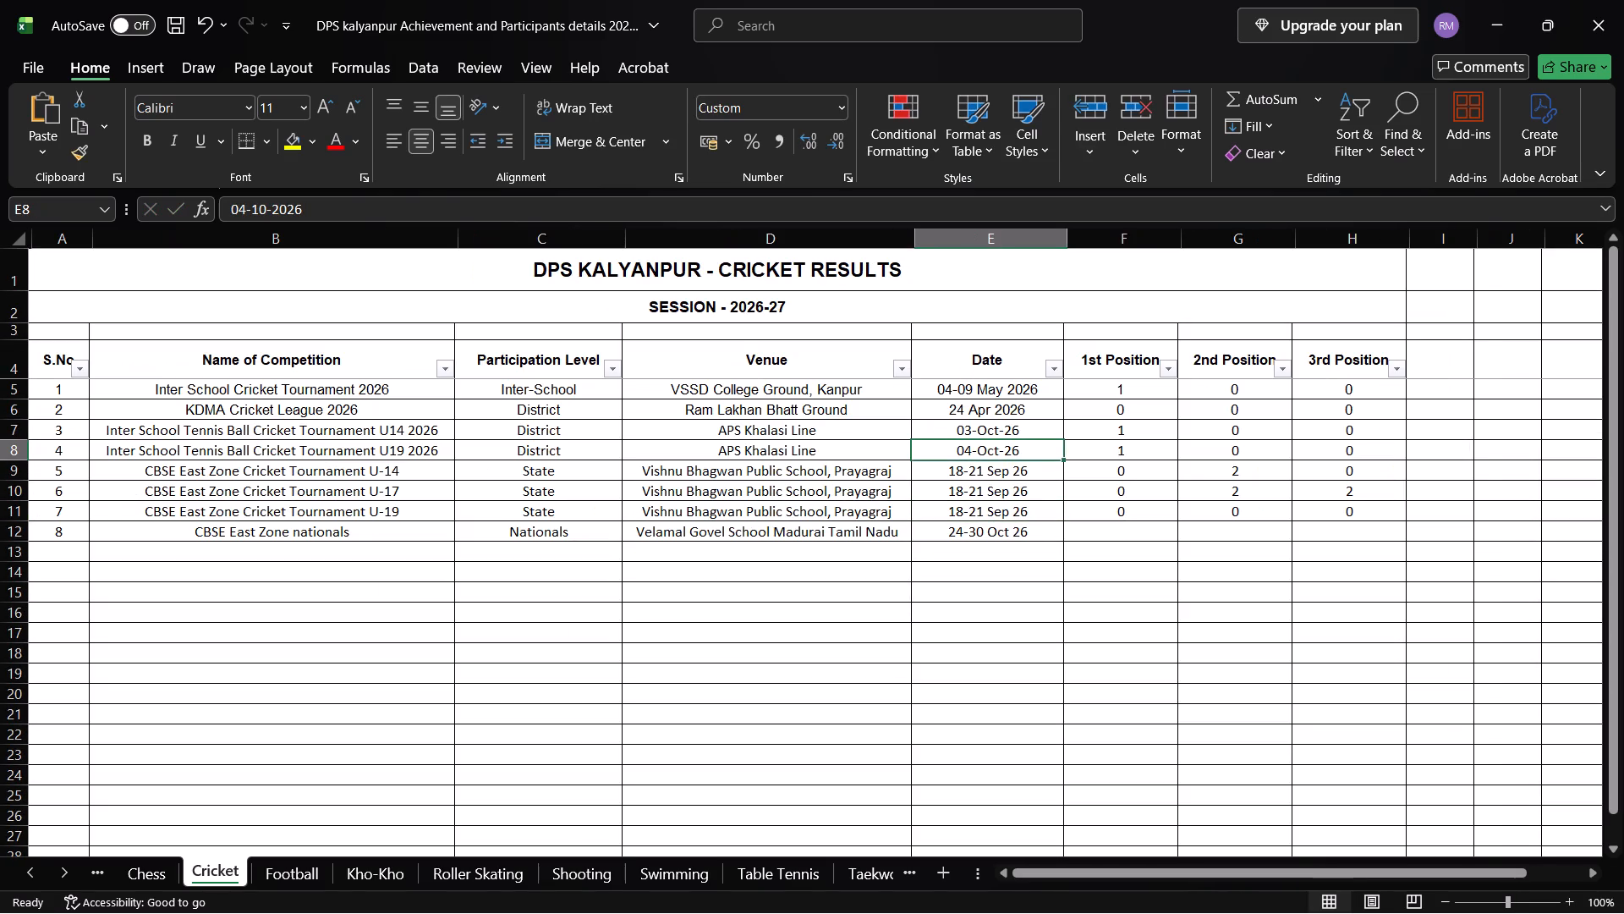
pyautogui.click(1006, 628)
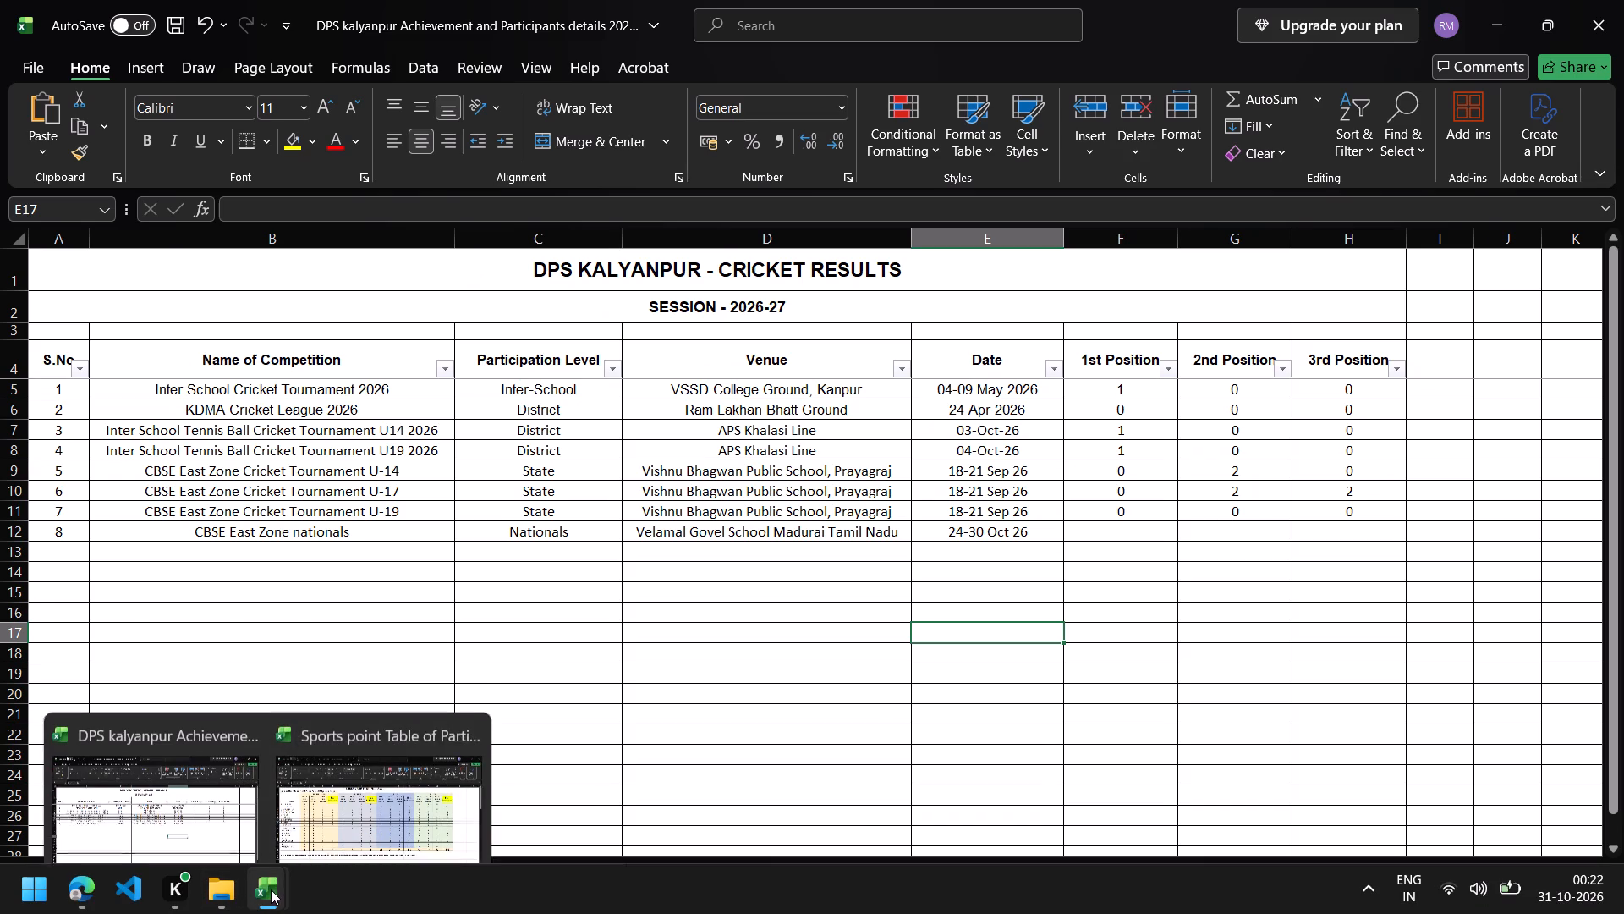
# Switch to the Sports point Table workbook and check Cricket's National gold medal count.
pyautogui.click(329, 826)
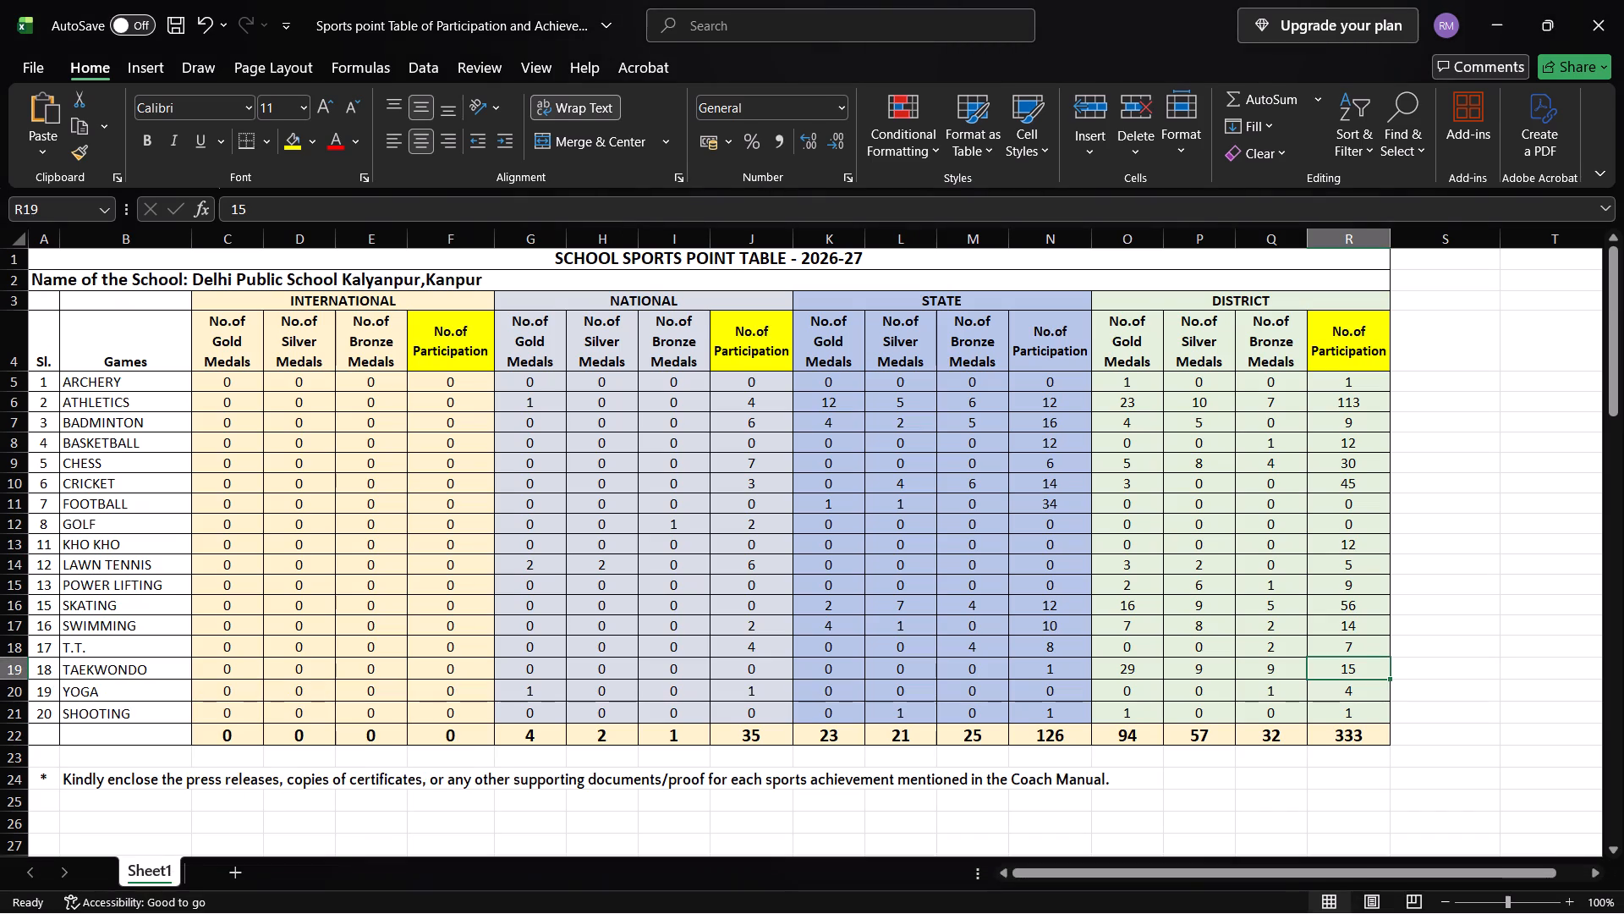
pyautogui.click(551, 481)
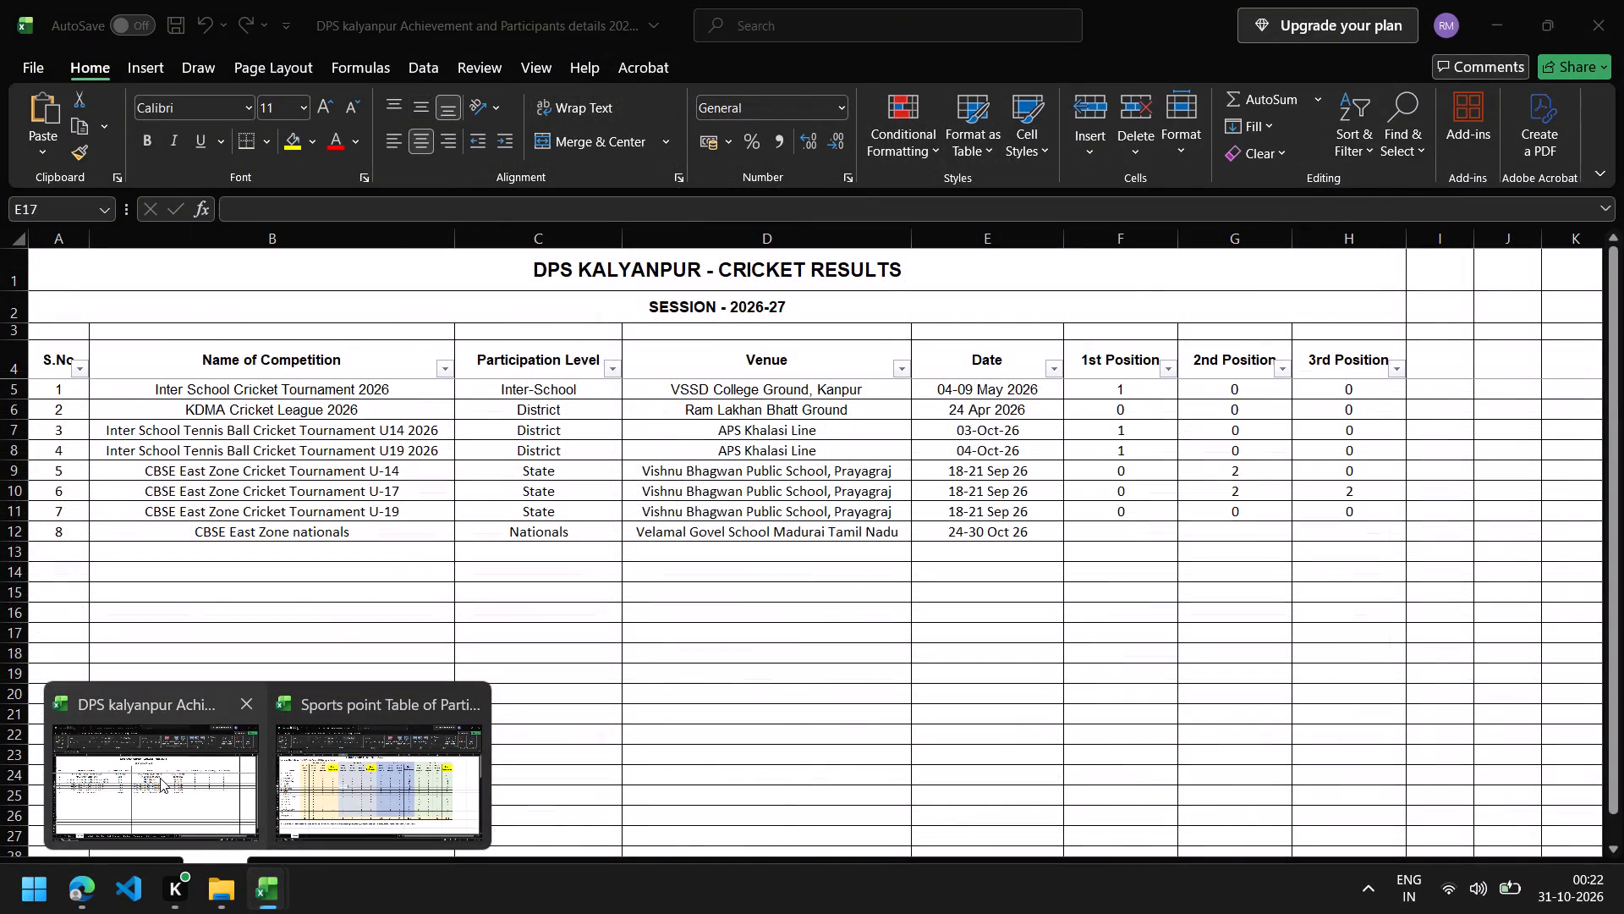
# Back in the DPS Kalyanpur achievement workbook, set the CBSE East Zone nationals' 1st, 2nd and 3rd Position counts to 2, 0 and 0.
pyautogui.click(160, 778)
pyautogui.click(1123, 536)
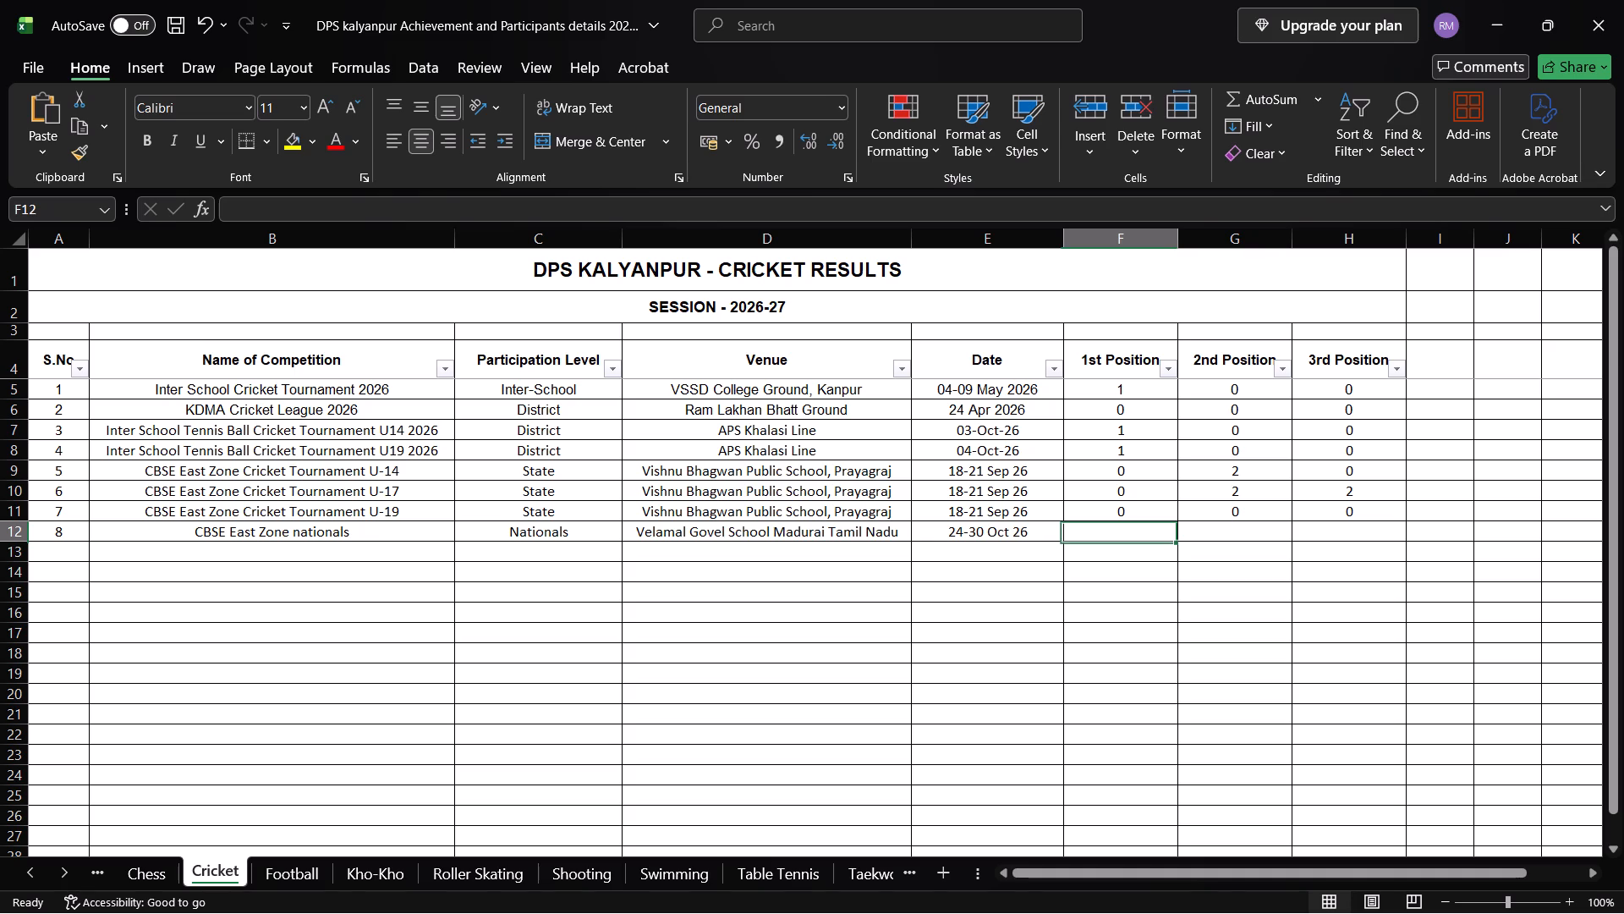
pyautogui.press('2')
pyautogui.press('Right')
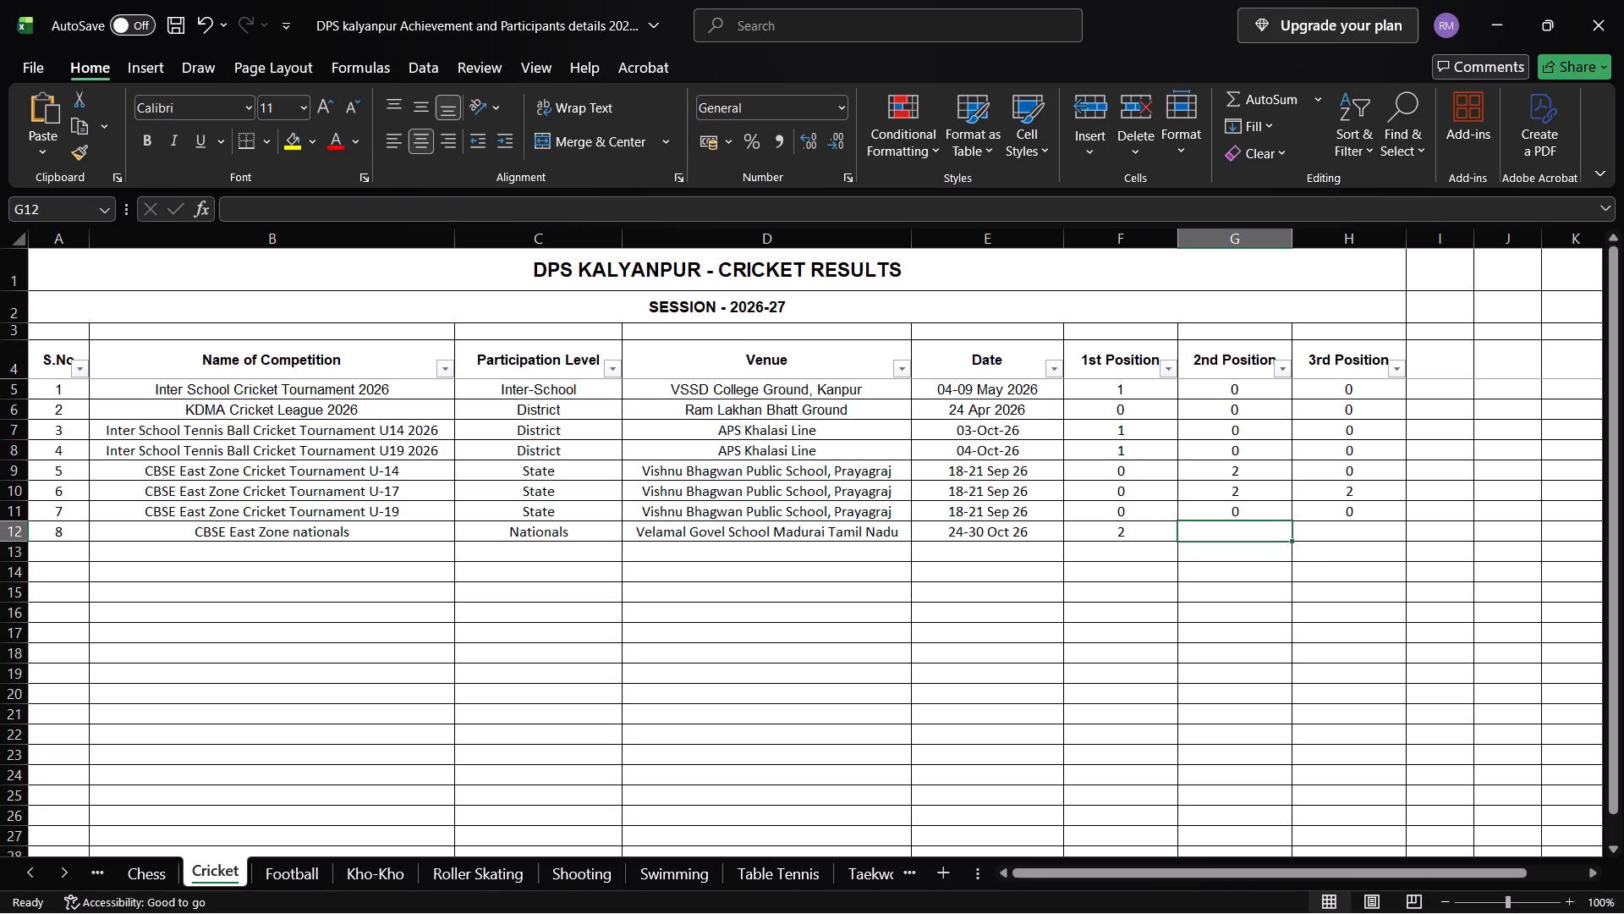
pyautogui.press('0')
pyautogui.press('Right')
pyautogui.press('0')
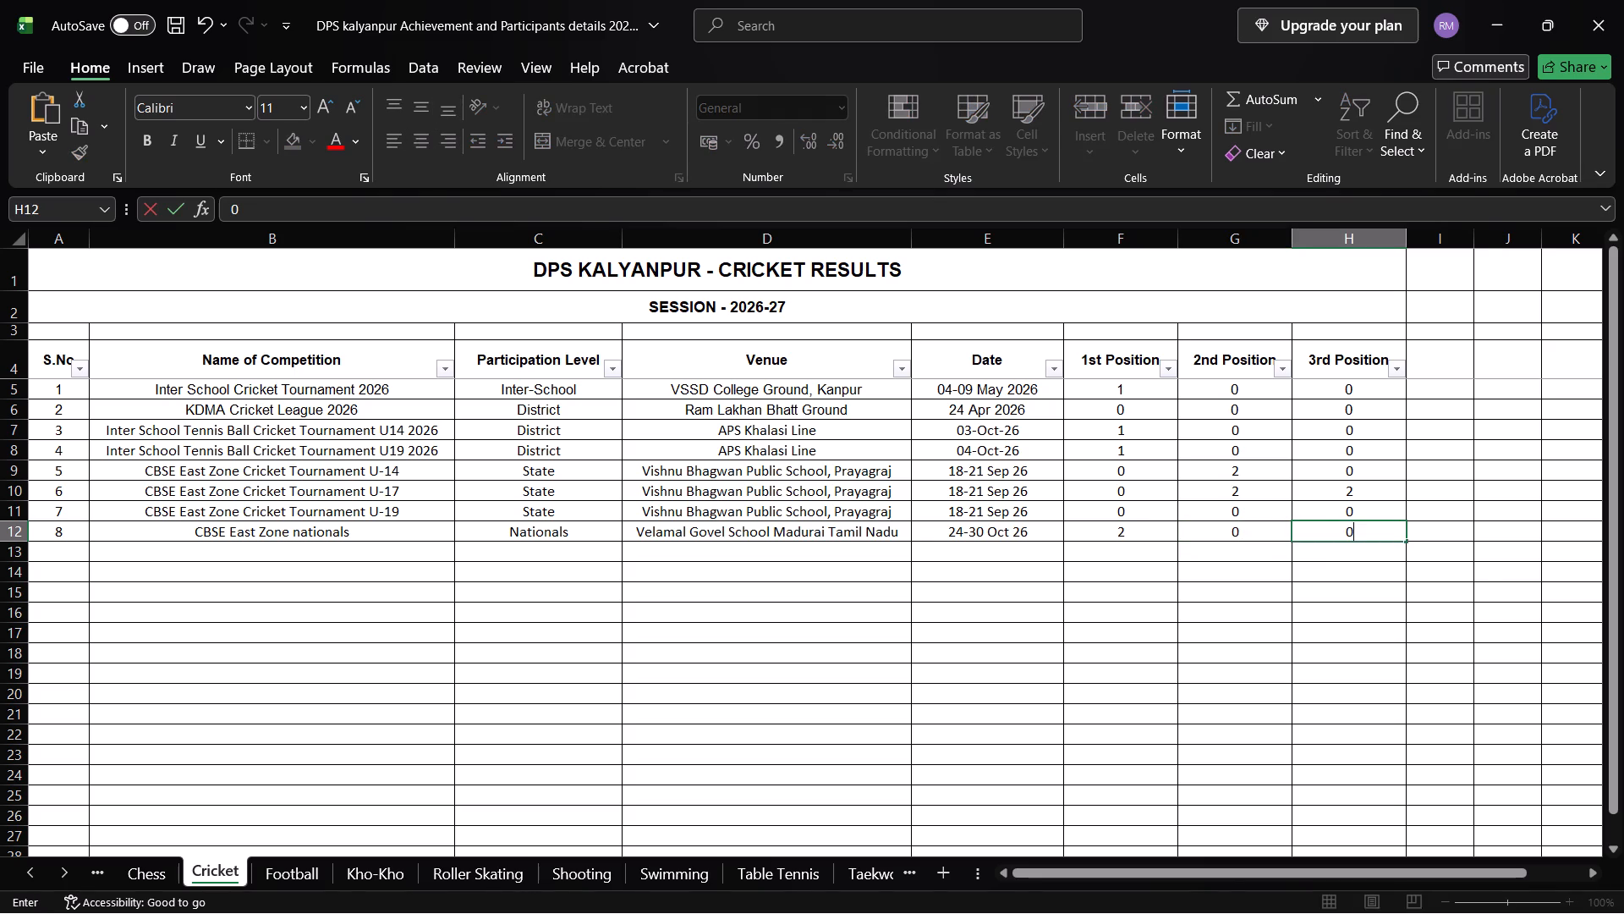
pyautogui.press('Down')
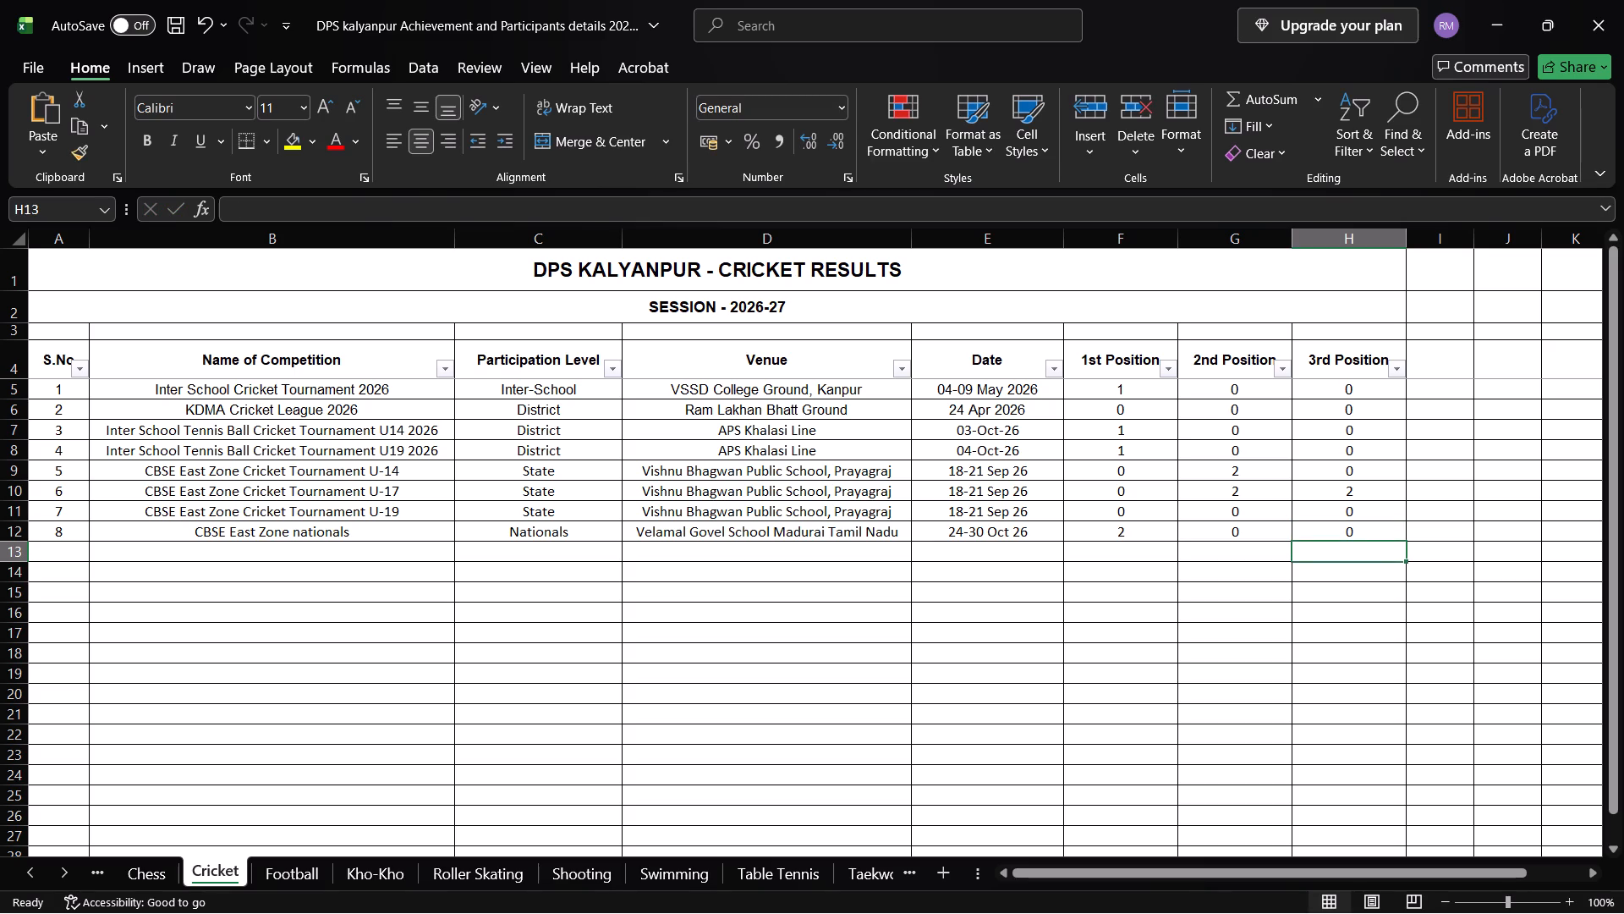
pyautogui.press('Up')
pyautogui.press('Left')
pyautogui.press('Left')
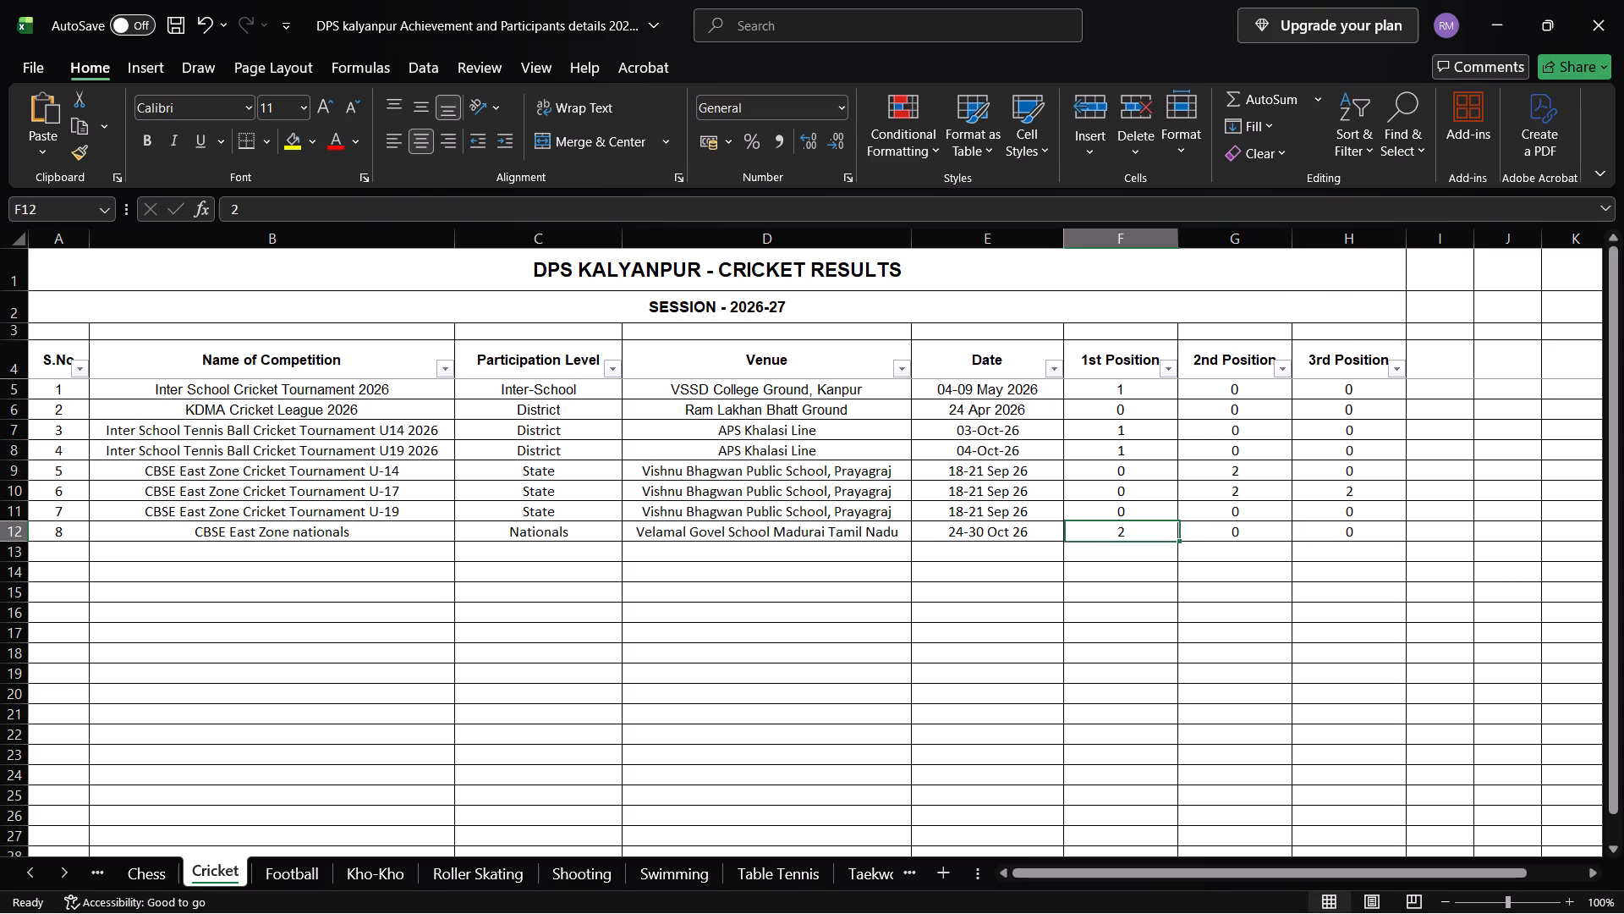
pyautogui.press('Down')
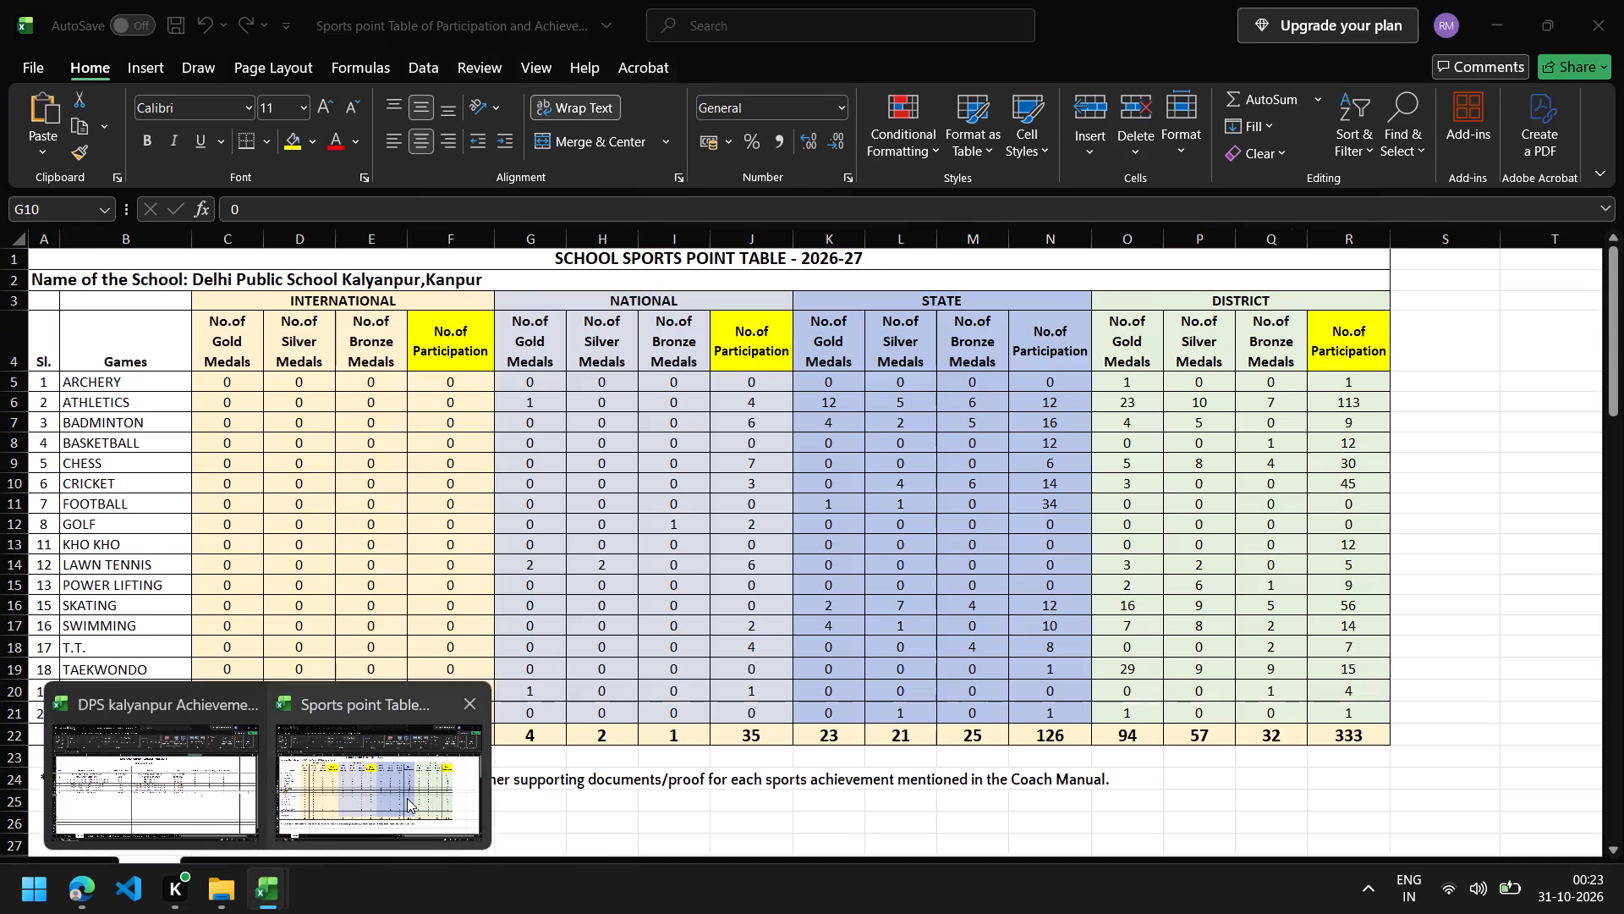
# Switch to the Sports point Table workbook and set Cricket's National gold medal count to 2.
pyautogui.click(407, 798)
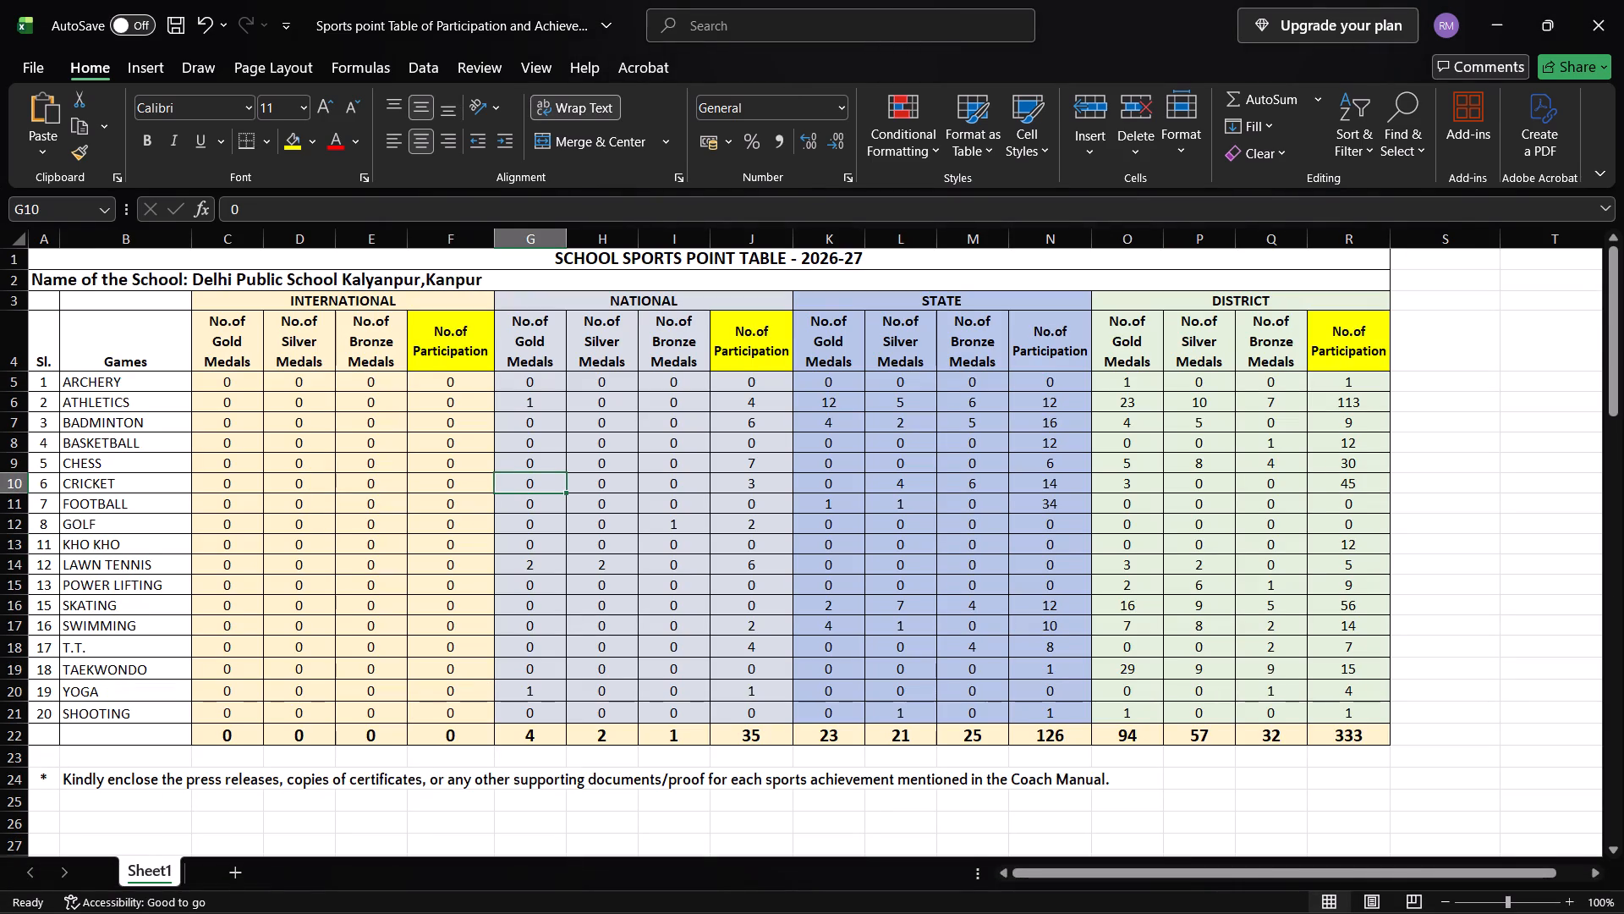
pyautogui.press('2')
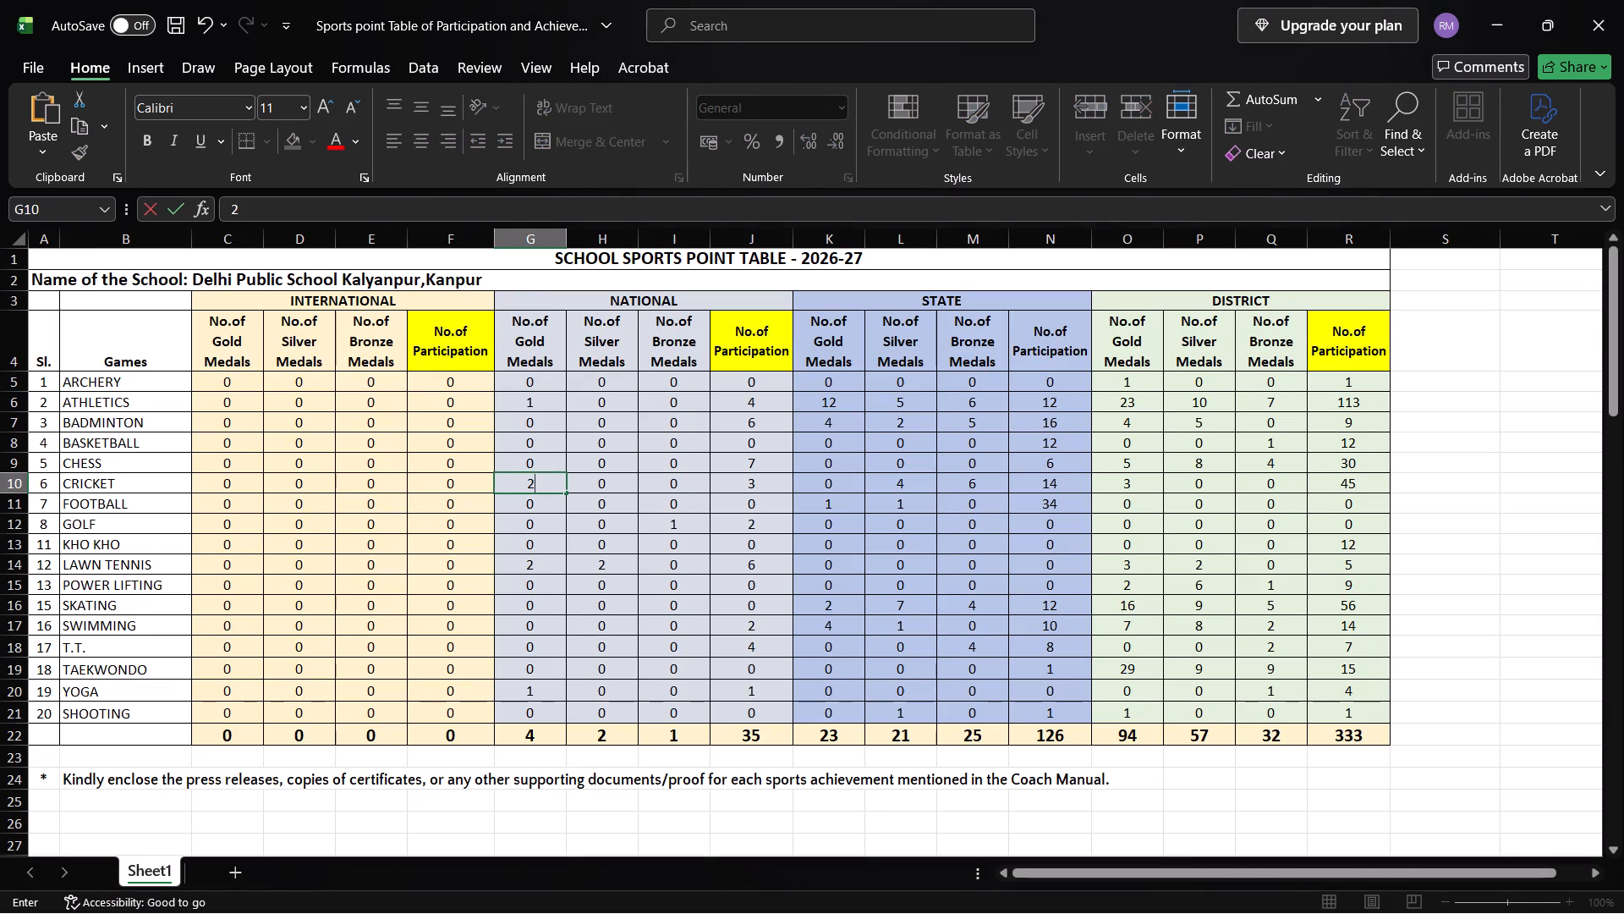
pyautogui.press('Left')
# Review the Cricket row from its serial number across to the National medal and participation counts.
pyautogui.press('Left')
pyautogui.press('Left')
pyautogui.press('Left')
pyautogui.press('Left')
pyautogui.press('Left')
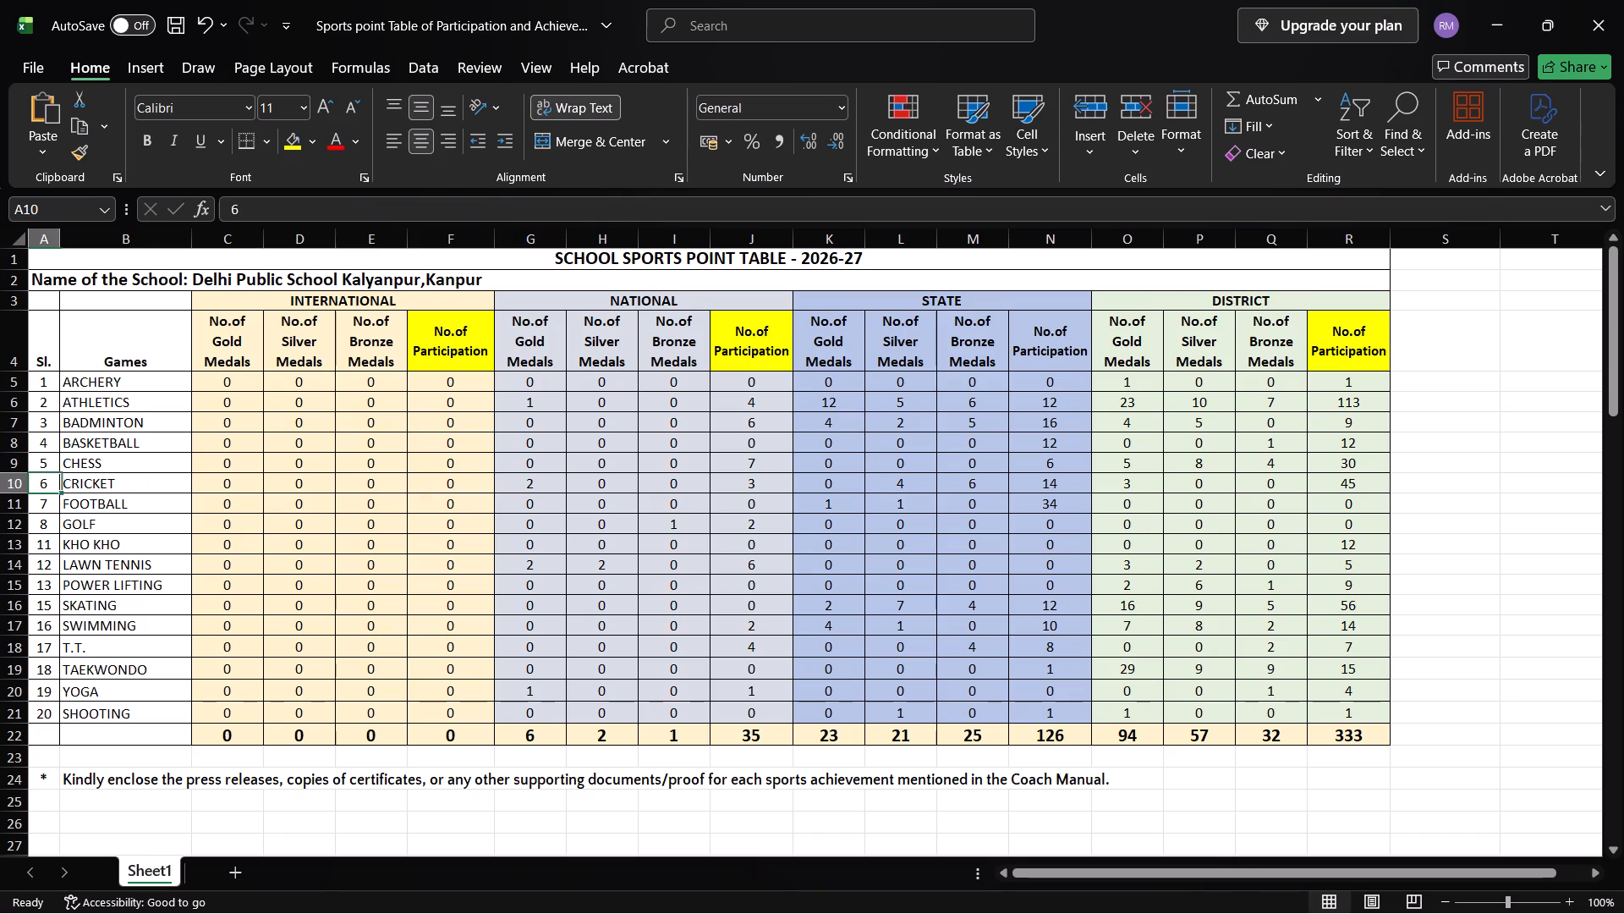
pyautogui.press('Right')
pyautogui.press('Right')
pyautogui.press('Right')
pyautogui.press('Right')
pyautogui.press('Right')
pyautogui.press('Right')
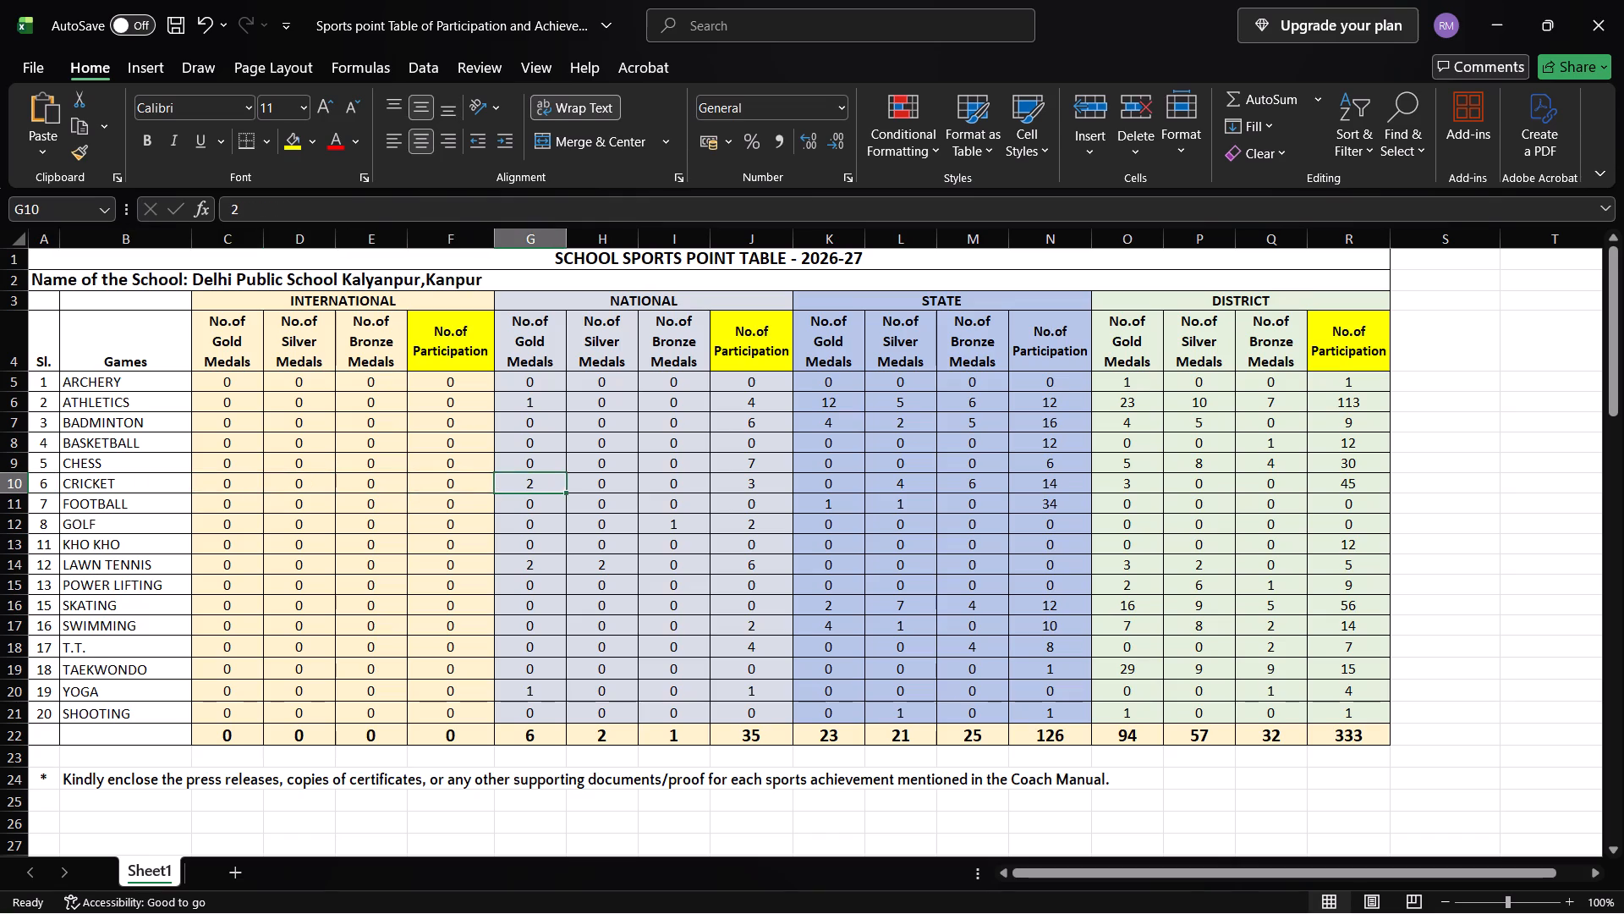
pyautogui.press('Right')
pyautogui.press('Right')
pyautogui.press('Right')
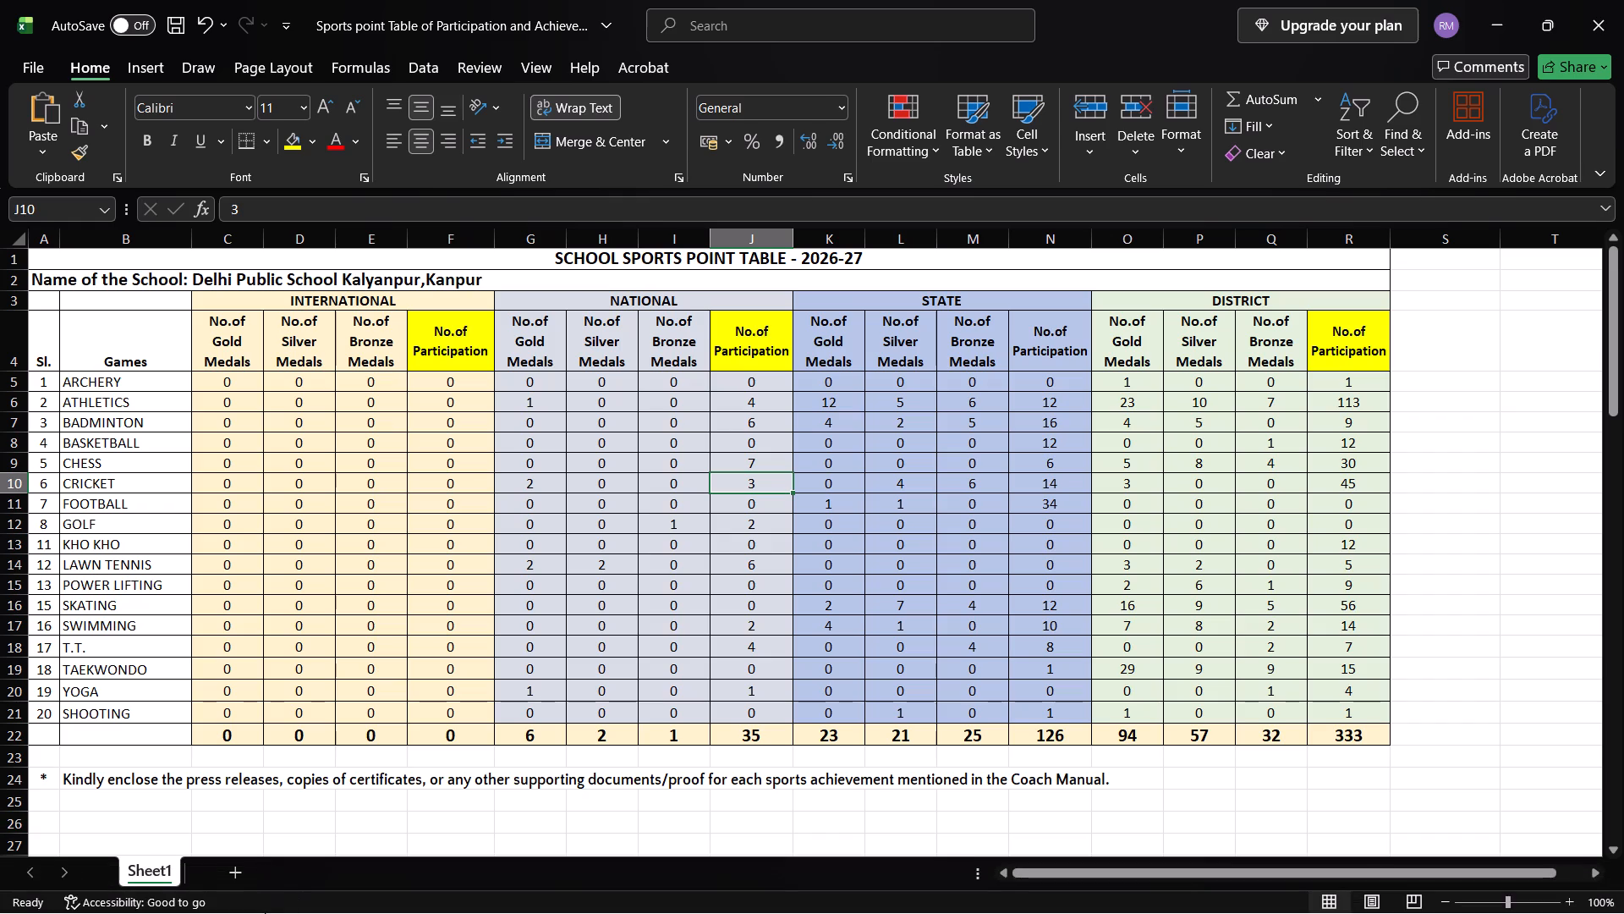
# Switch back to the DPS Kalyanpur achievement workbook and check the 1st Position counts of the CBSE East Zone Cricket entries.
pyautogui.click(207, 769)
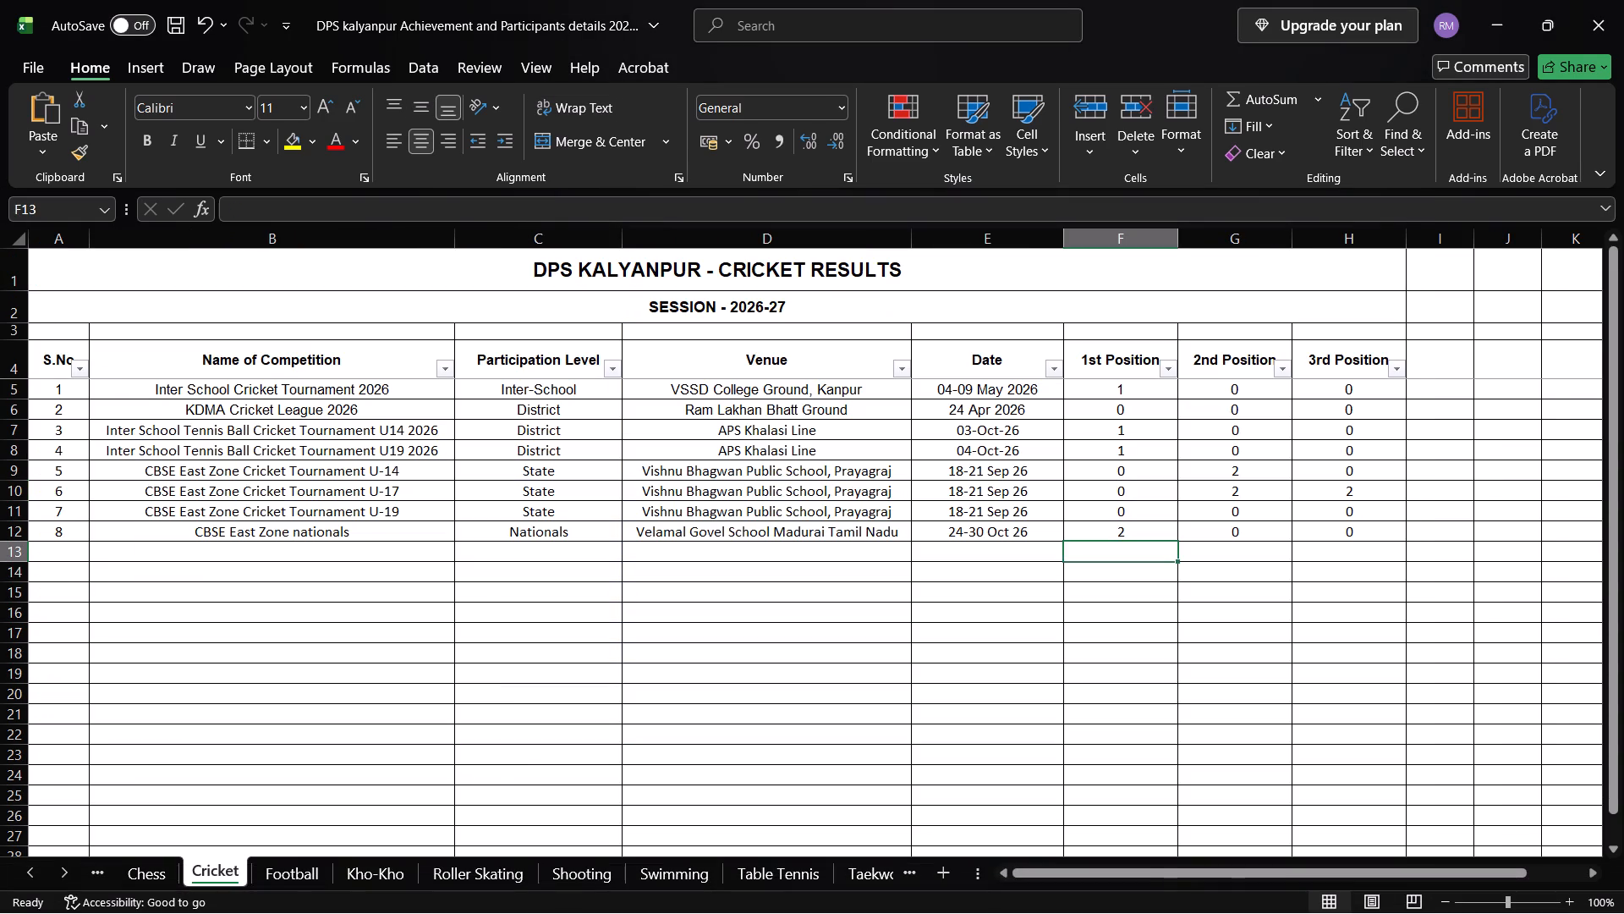
pyautogui.press('Up')
pyautogui.press('Up')
pyautogui.press('Up')
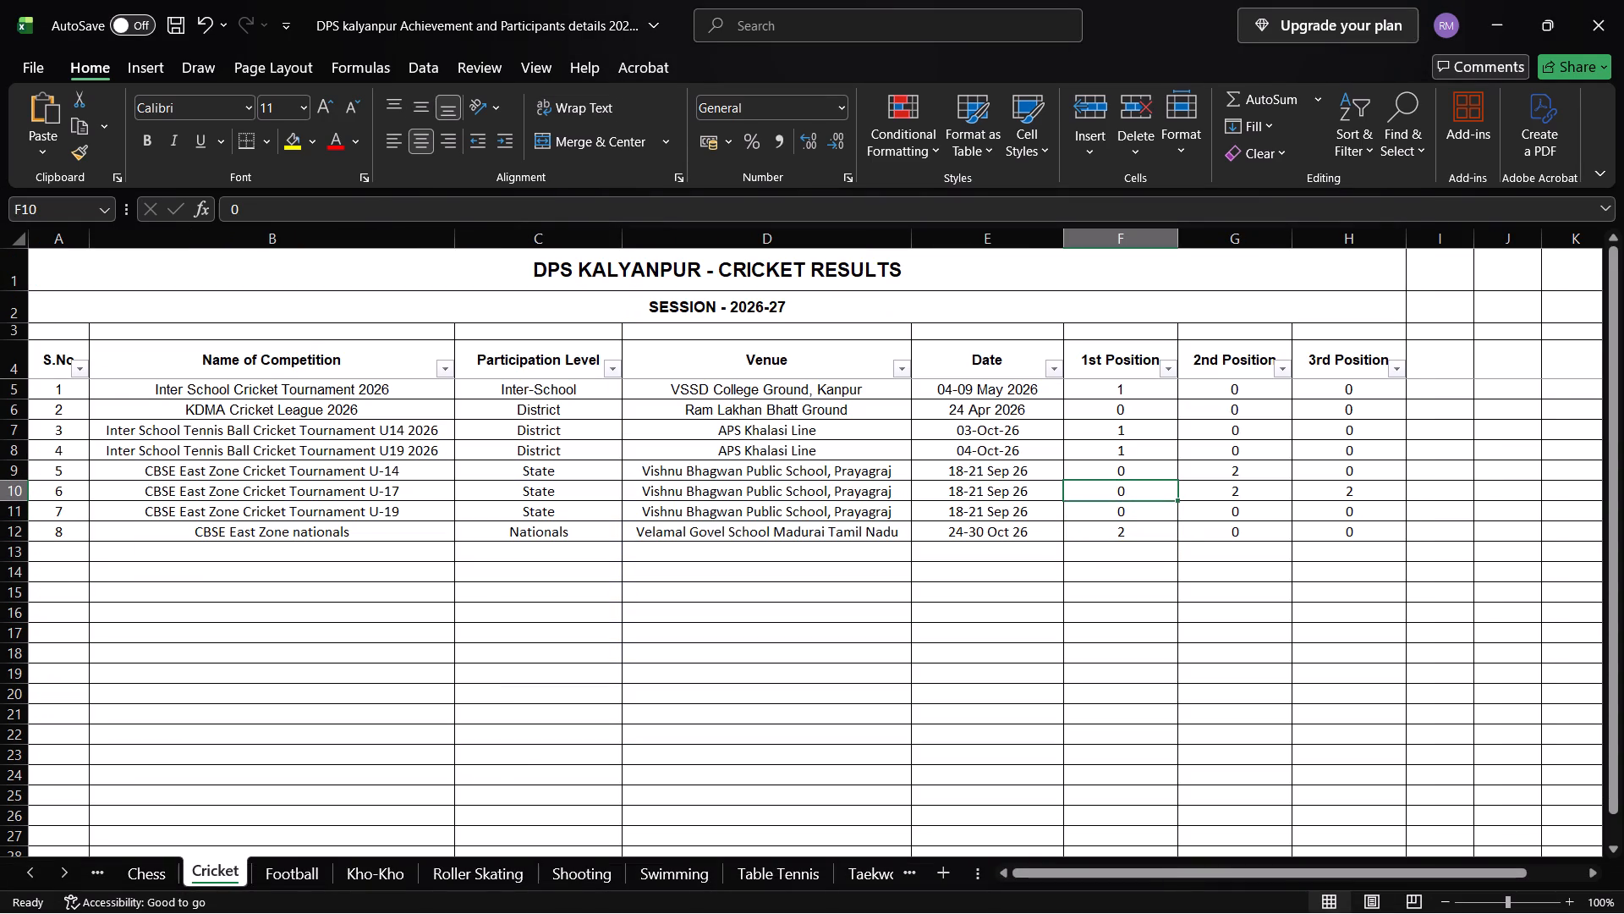
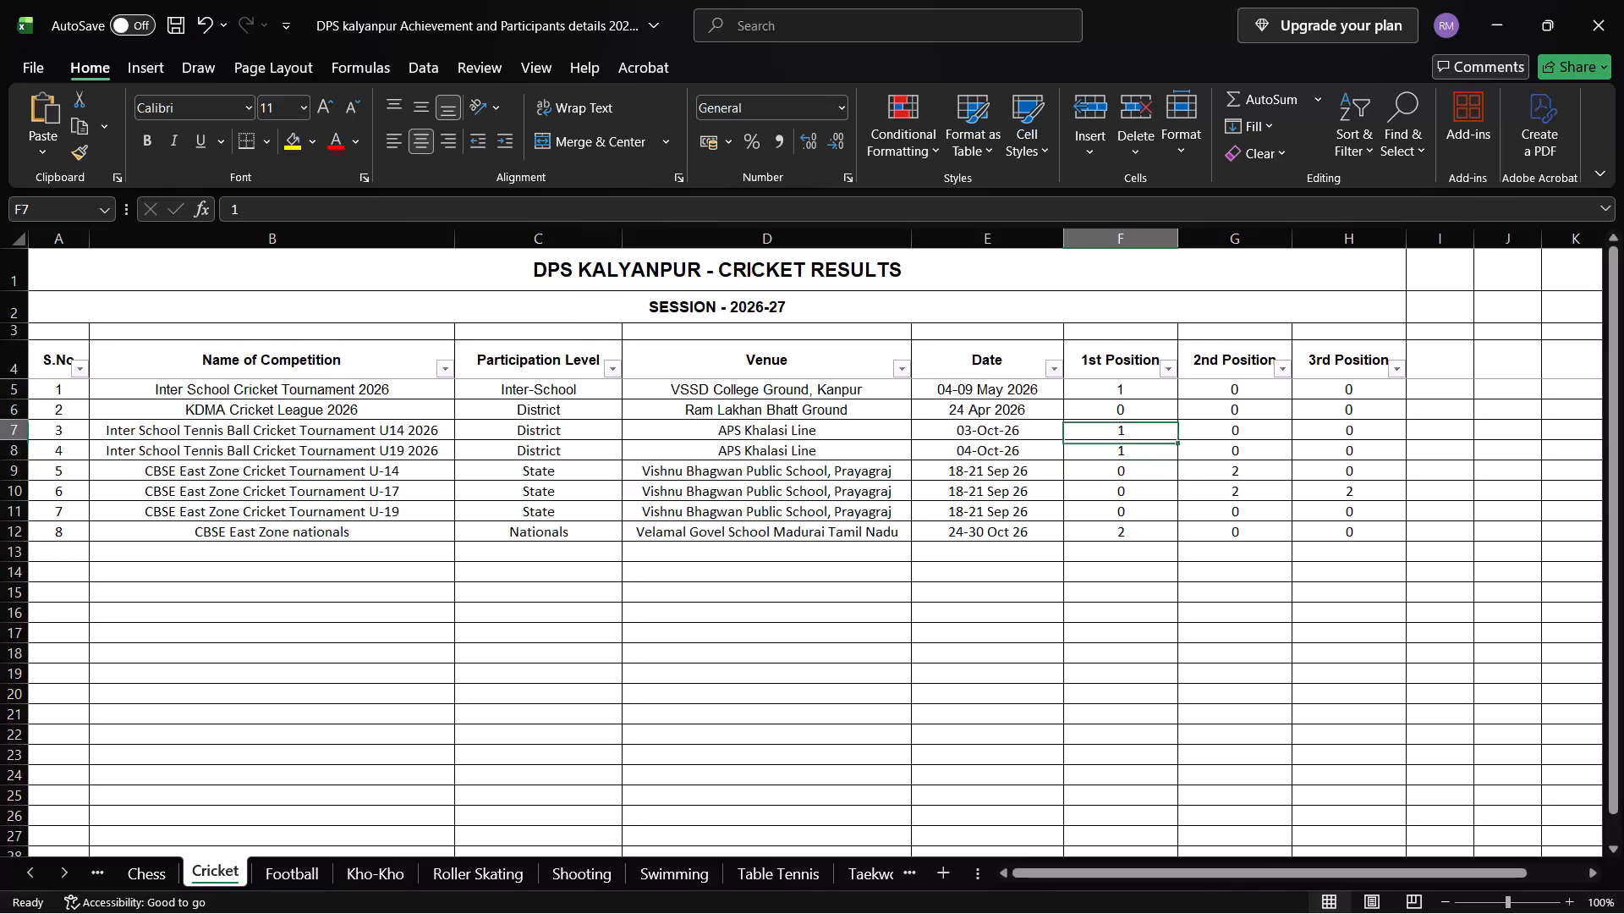
# Check the dates and 1st Position counts of the Inter-School and District Cricket entries.
pyautogui.press('Left')
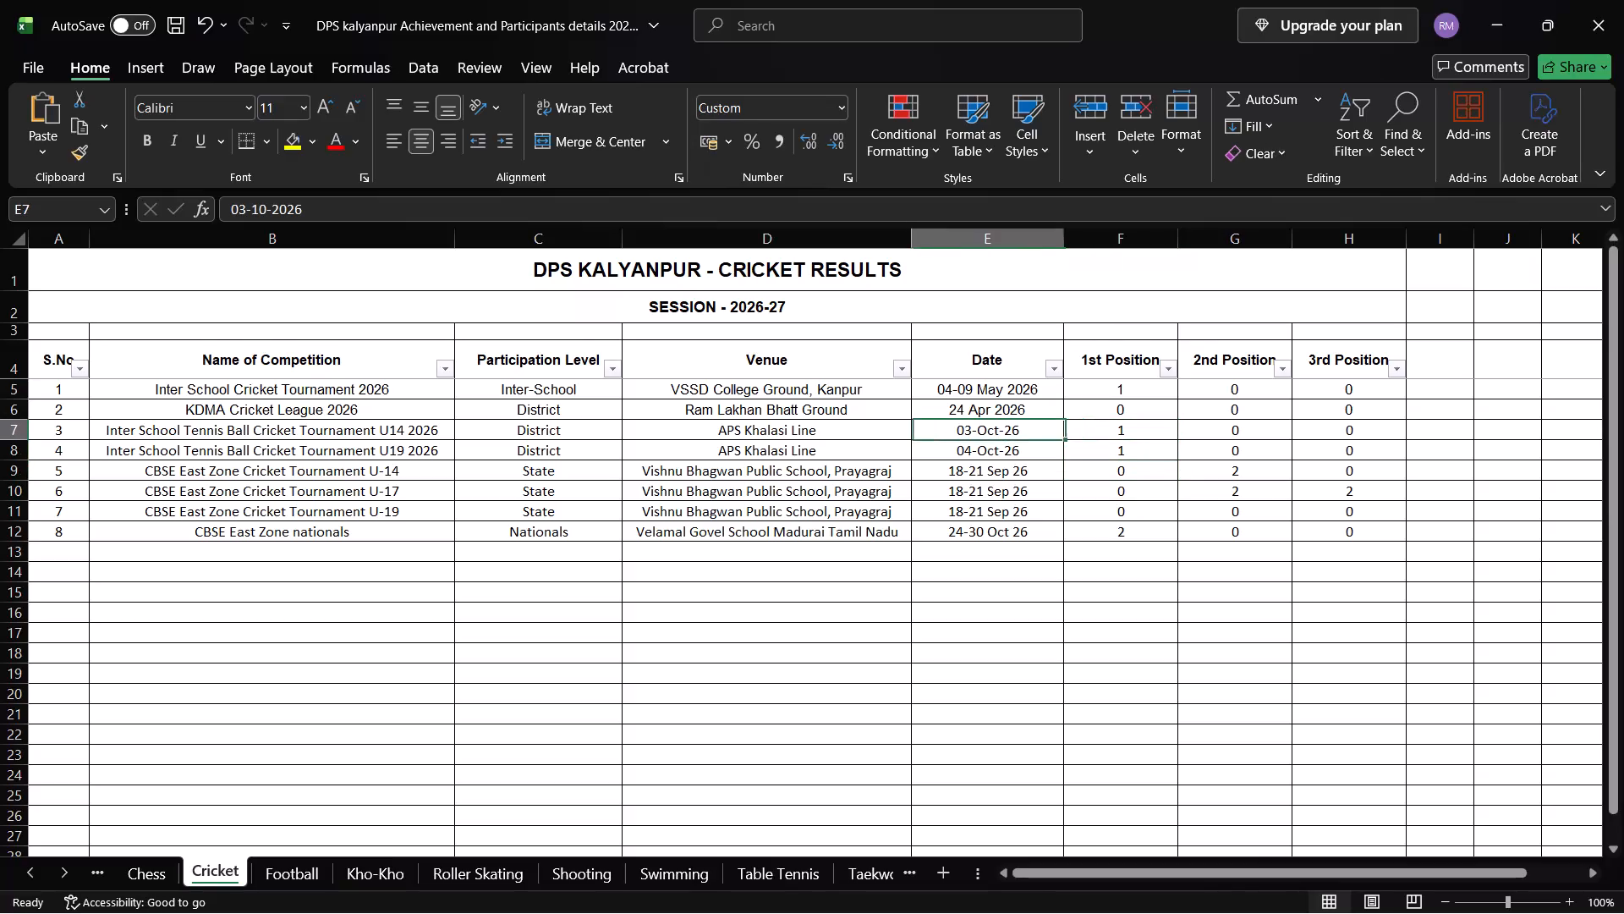
pyautogui.press('Down')
pyautogui.press('Right')
pyautogui.press('Up')
pyautogui.press('Down')
pyautogui.press('Left')
pyautogui.press('Right')
pyautogui.press('Up')
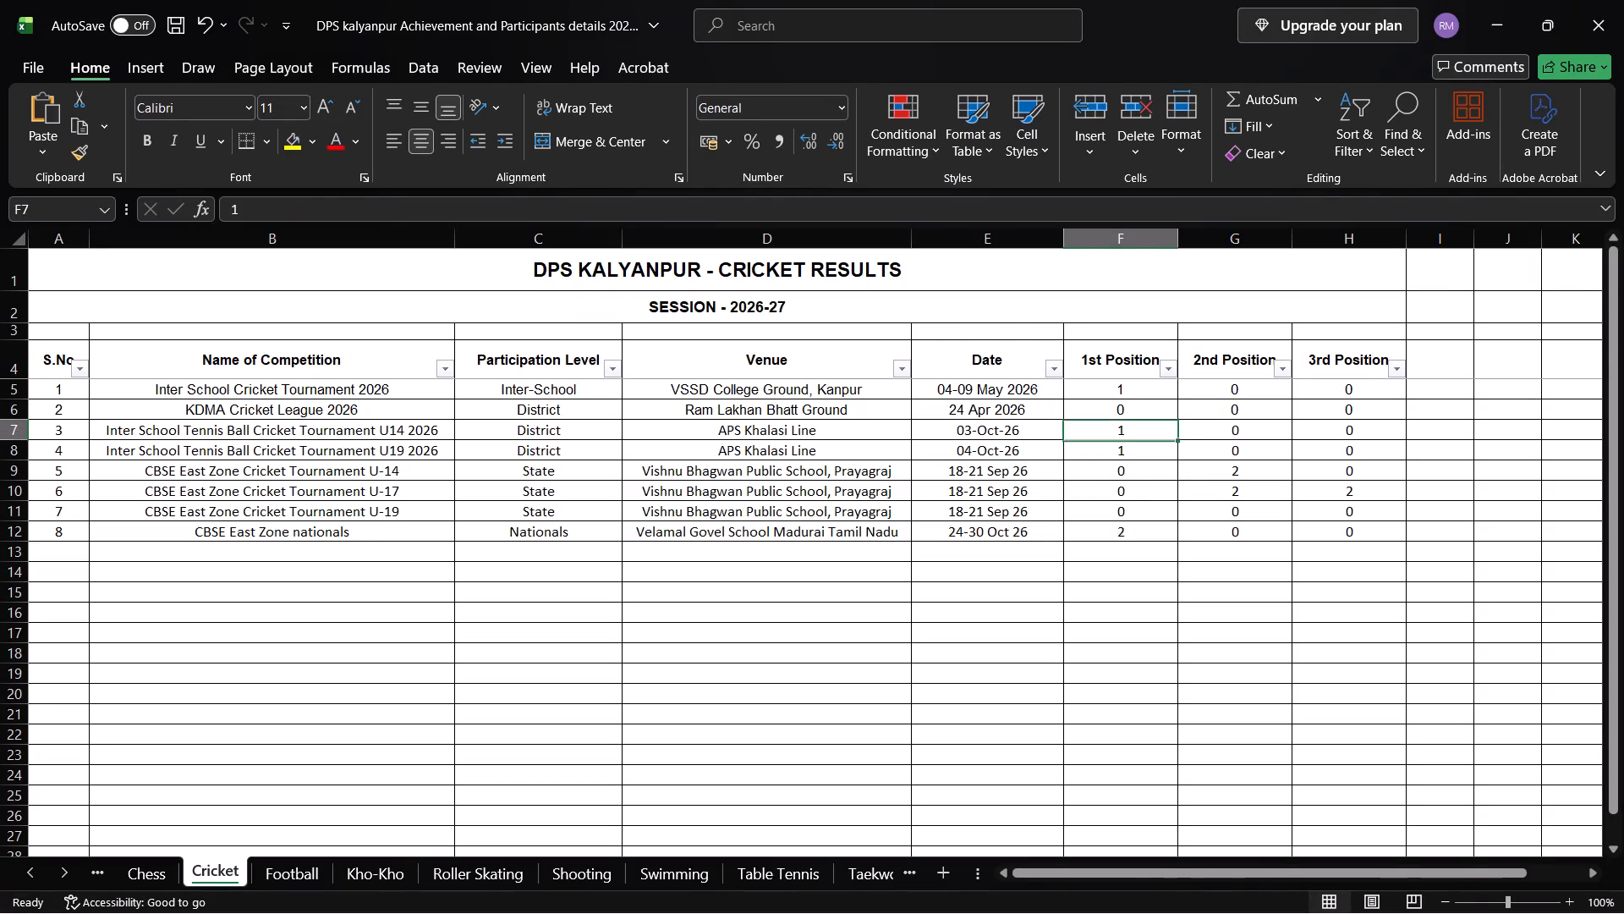
pyautogui.press('Up')
pyautogui.press('Up')
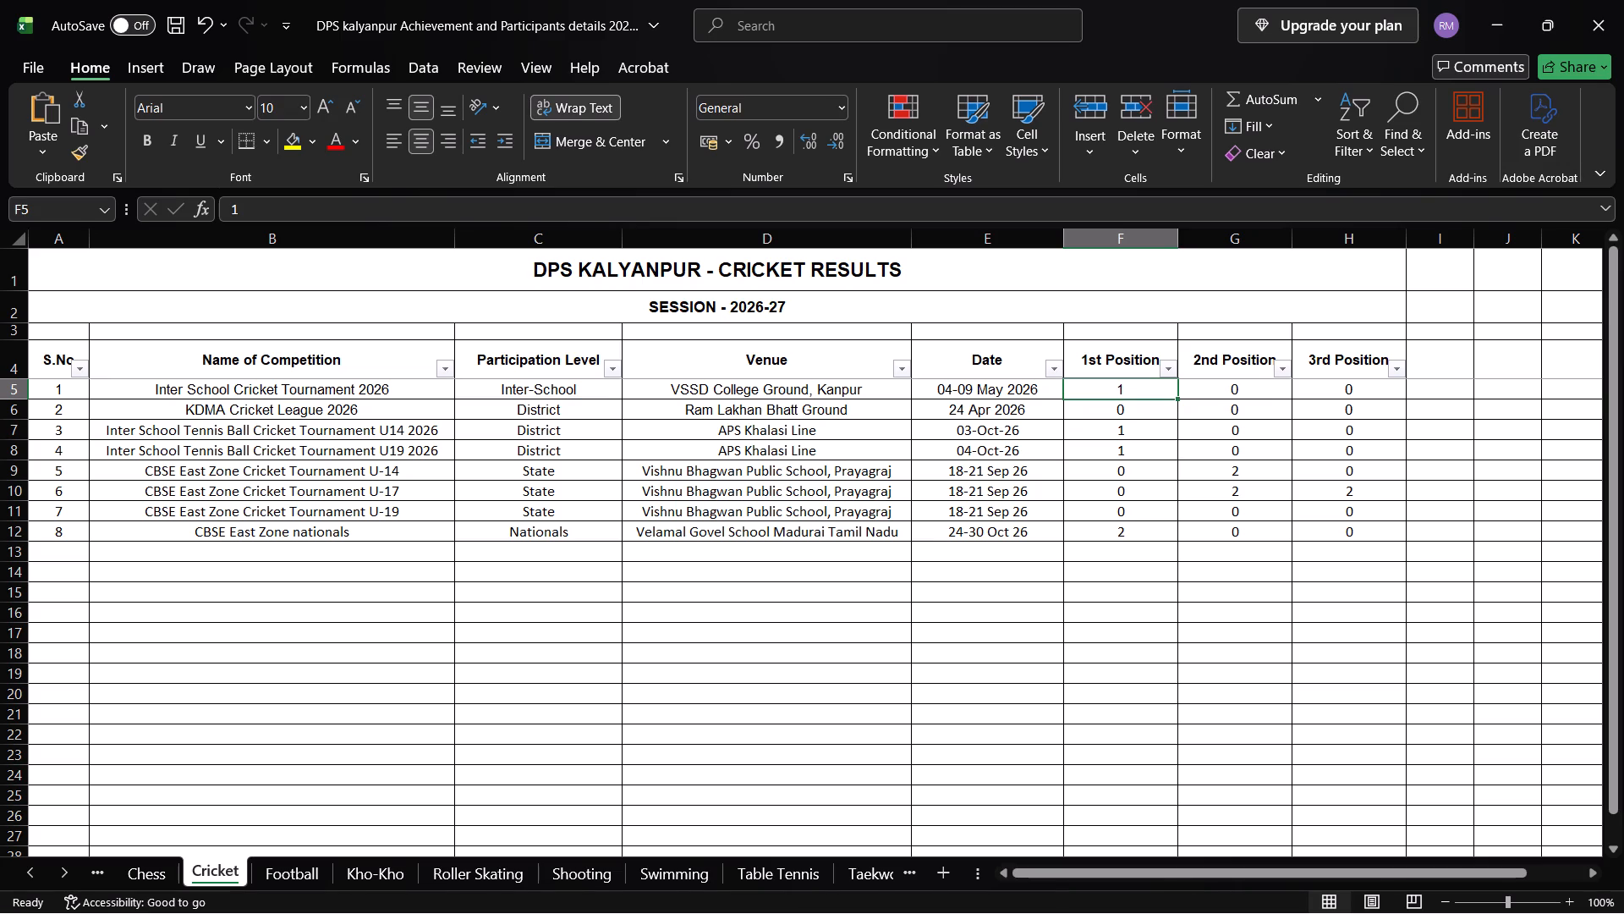
pyautogui.press('Down')
pyautogui.press('Down')
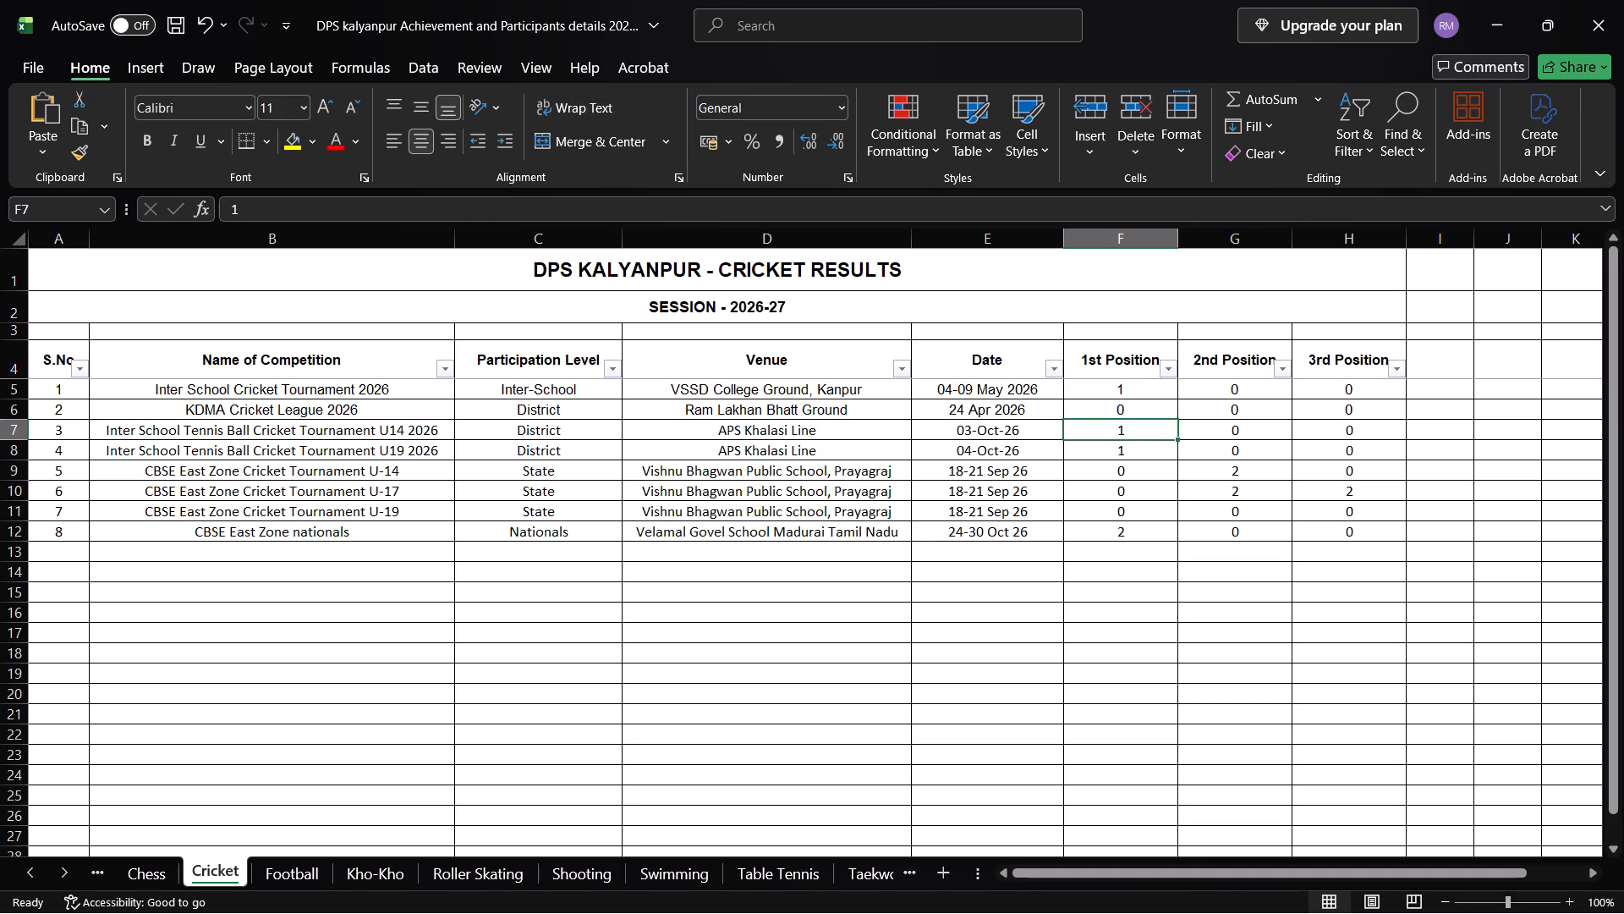
pyautogui.press('Down')
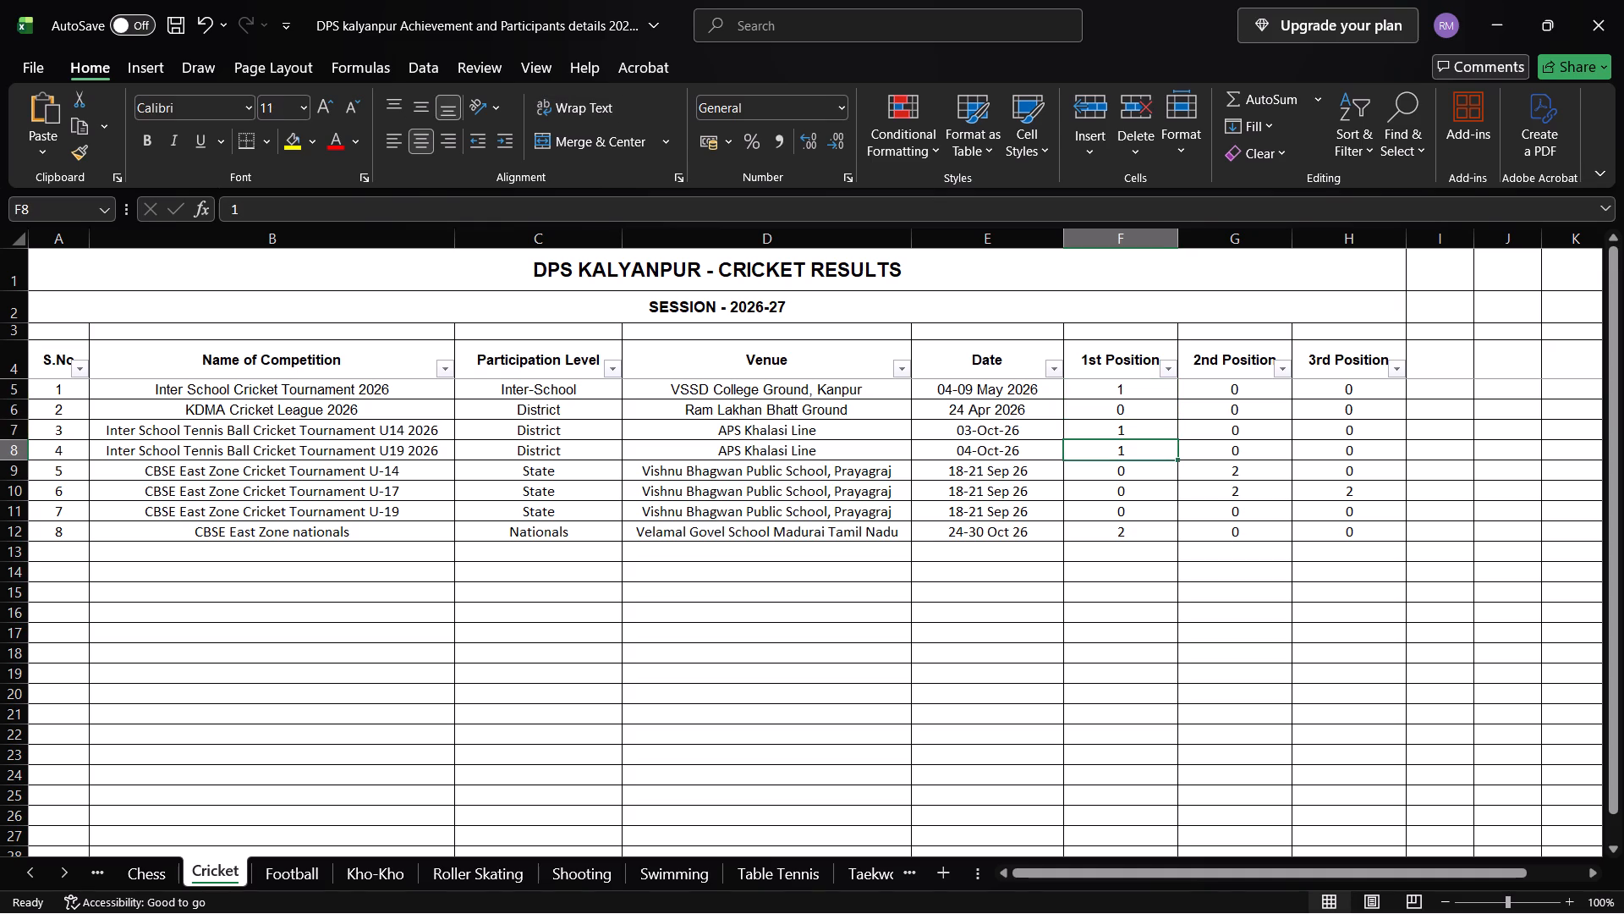
# Check the 2nd and 3rd Position counts of the State-level CBSE East Zone Cricket Tournament entries.
pyautogui.press('Right')
pyautogui.press('Down')
pyautogui.press('Down')
pyautogui.press('Up')
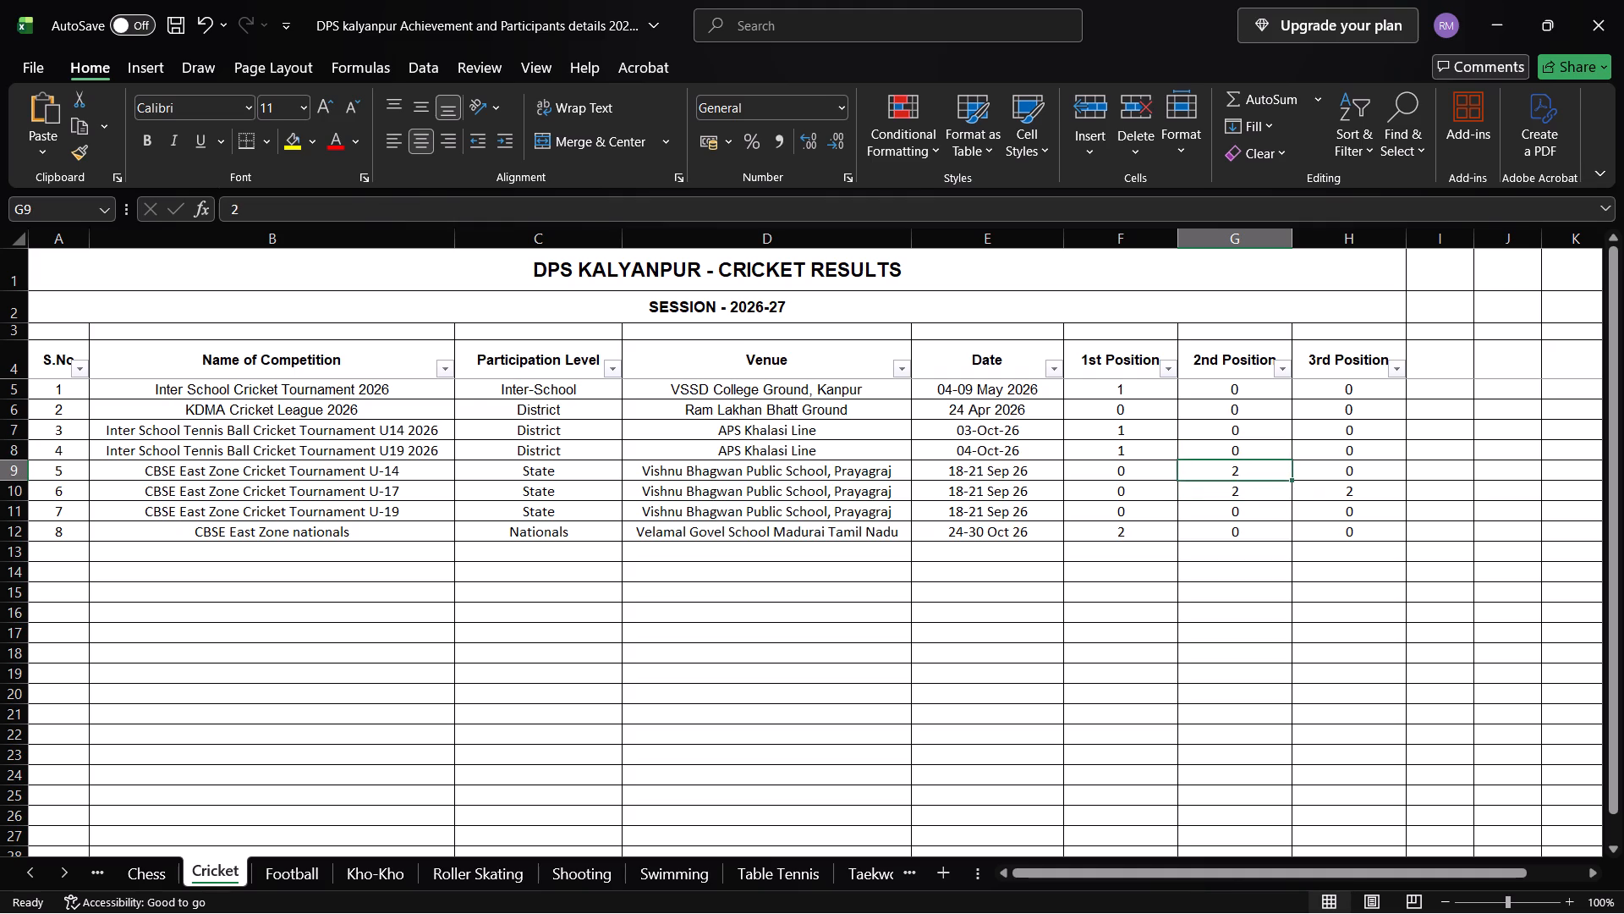
pyautogui.press('Up')
pyautogui.press('Up')
pyautogui.press('Down')
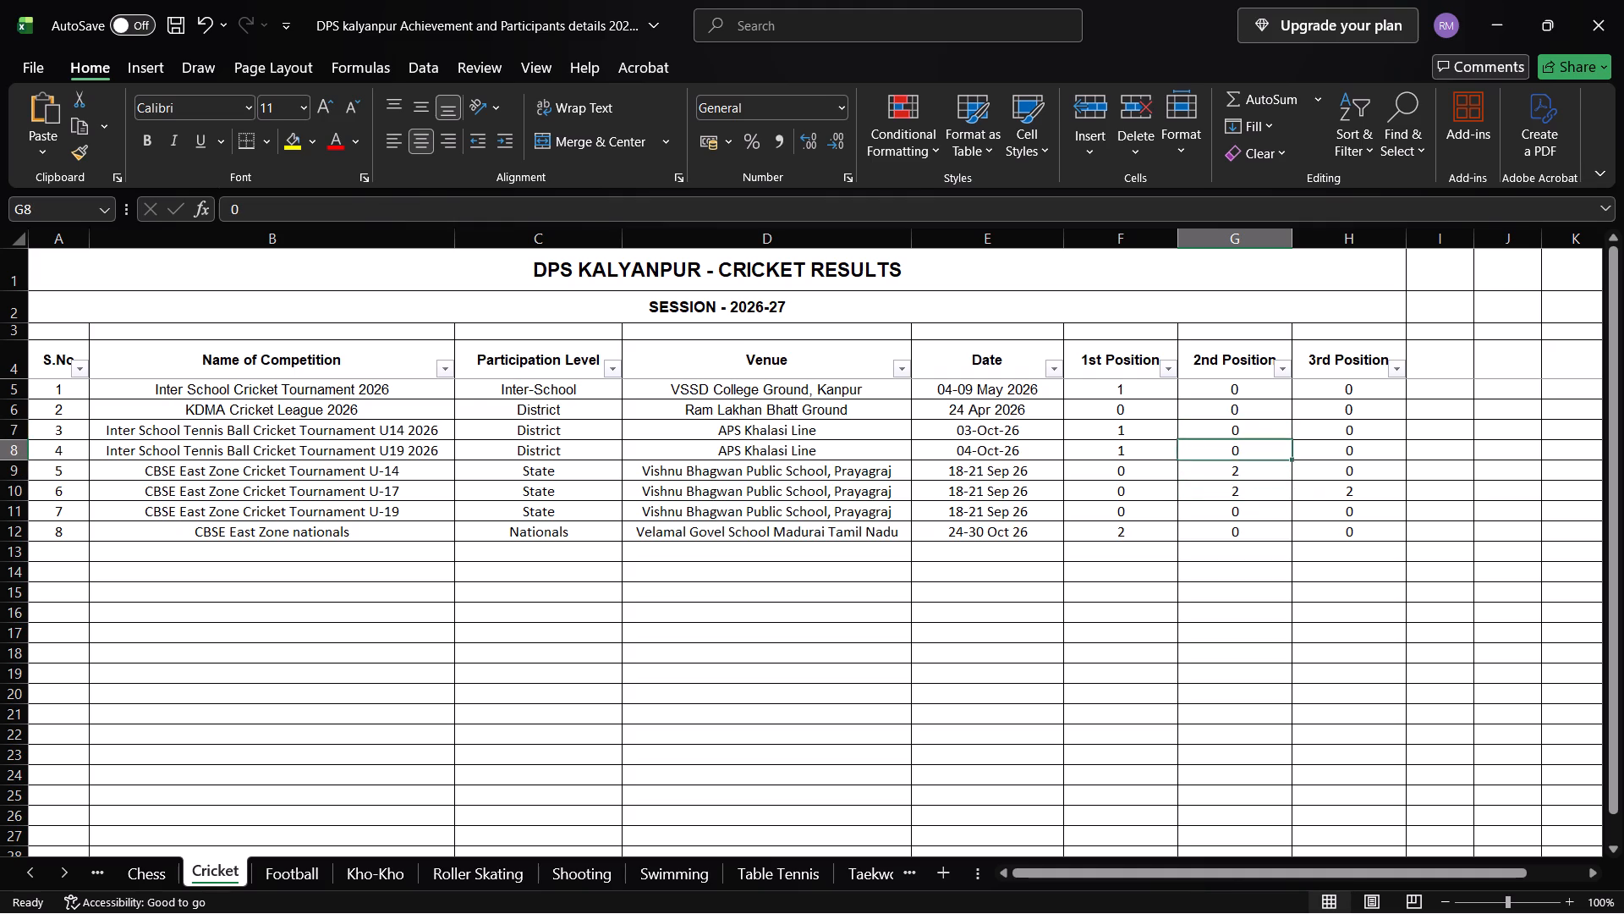
pyautogui.press('Down')
pyautogui.press('Down')
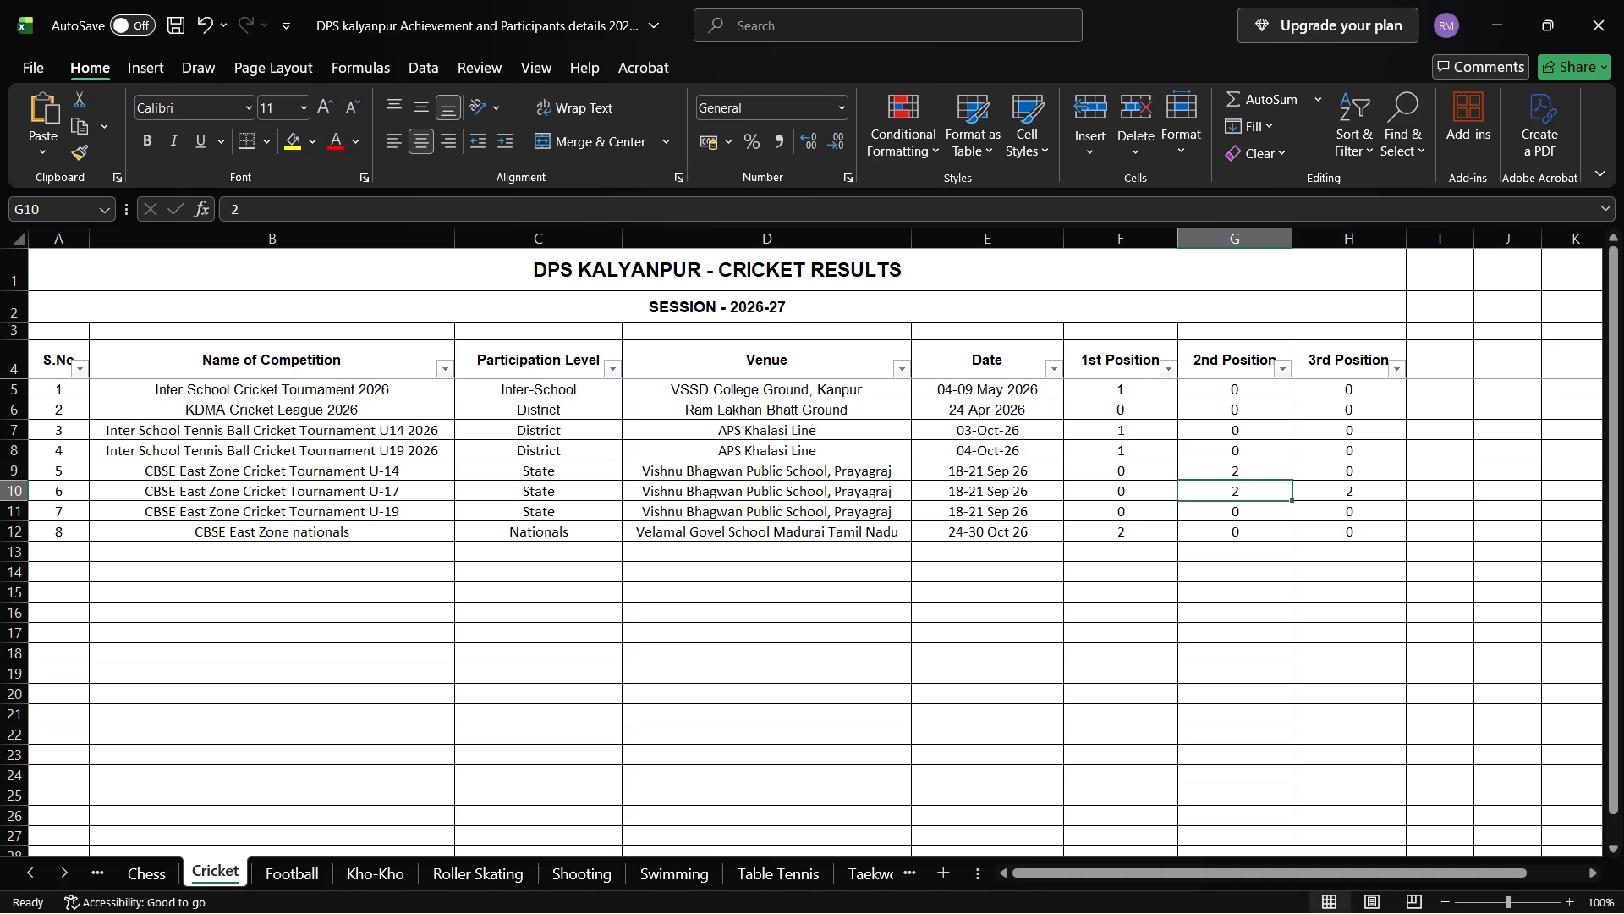
pyautogui.press('Right')
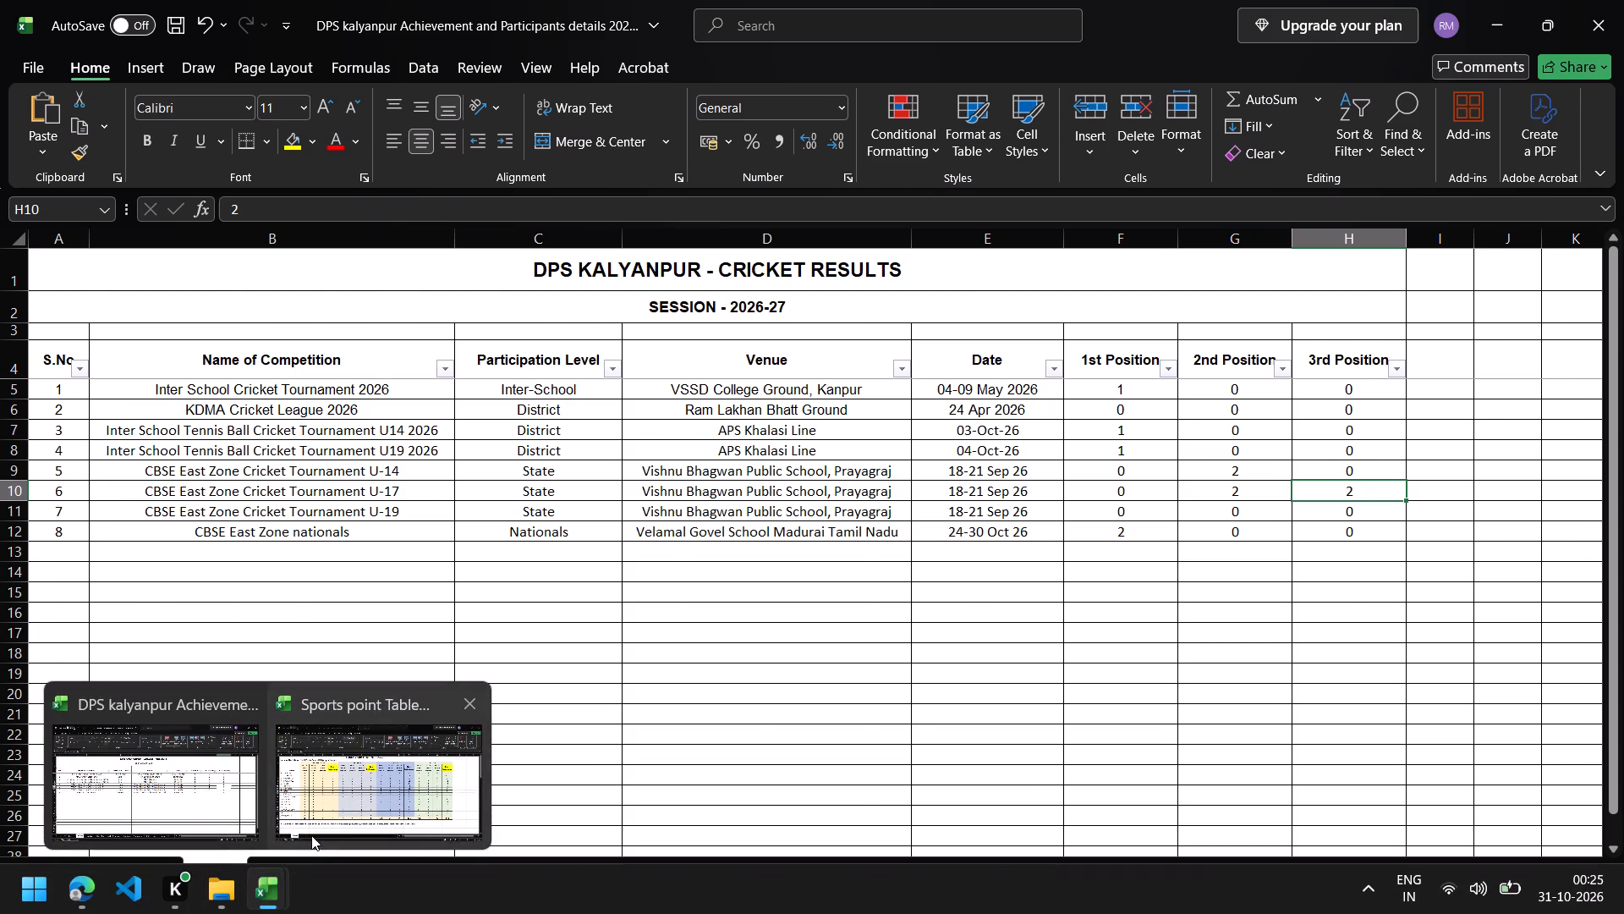
# Switch to the Sports point Table workbook and set Cricket's State bronze medal count to 2.
pyautogui.click(350, 803)
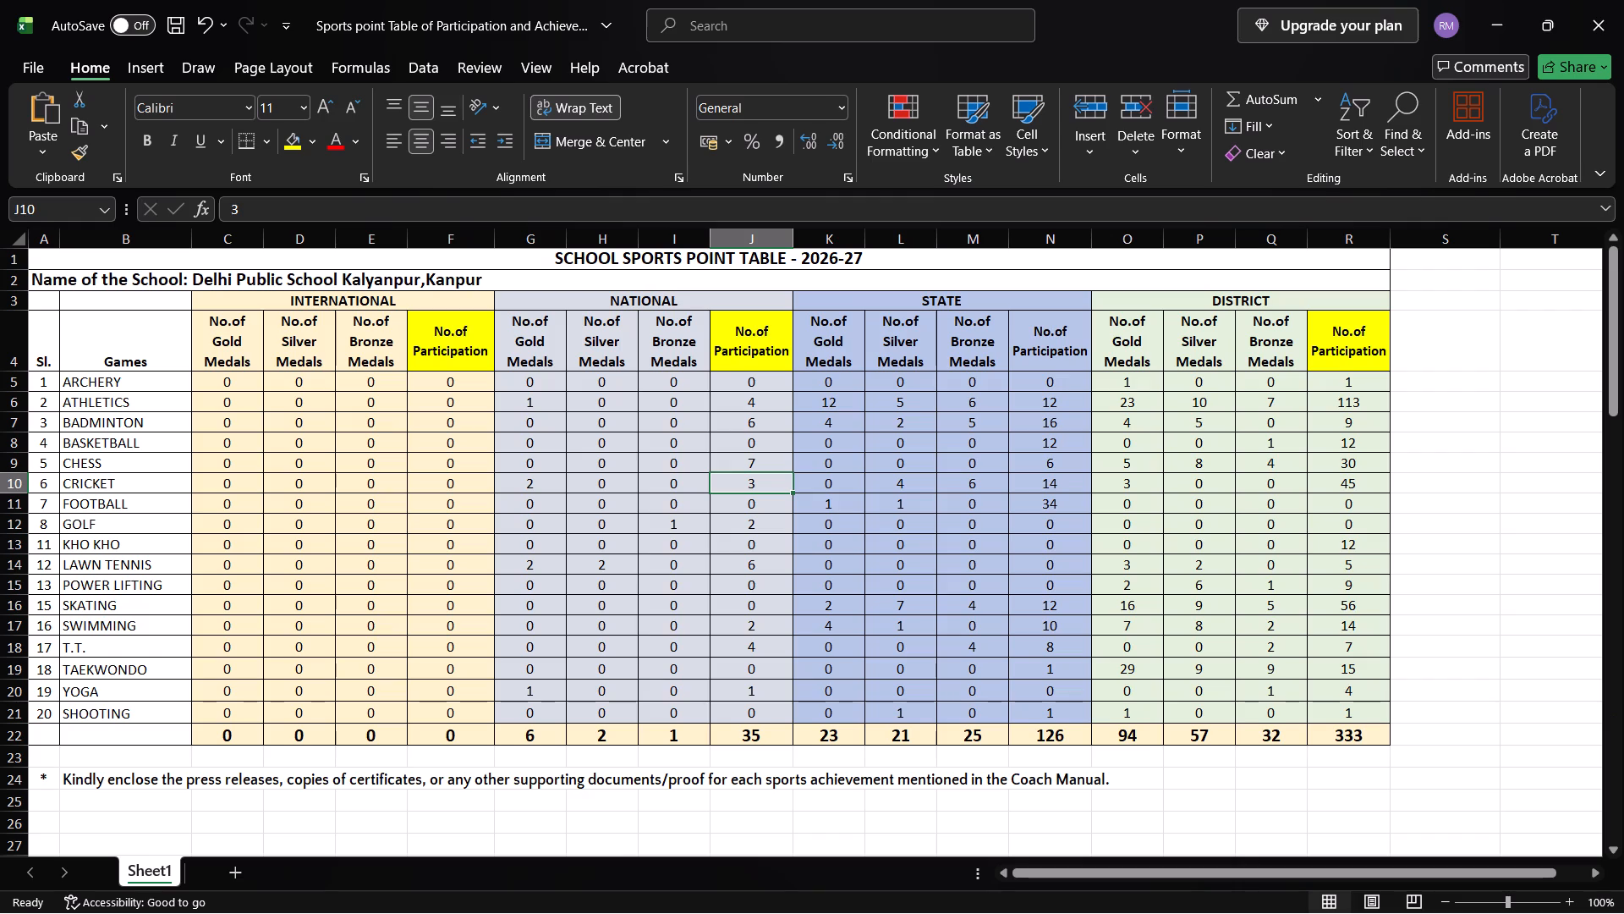
pyautogui.press('Right')
pyautogui.press('Right')
pyautogui.press('Right')
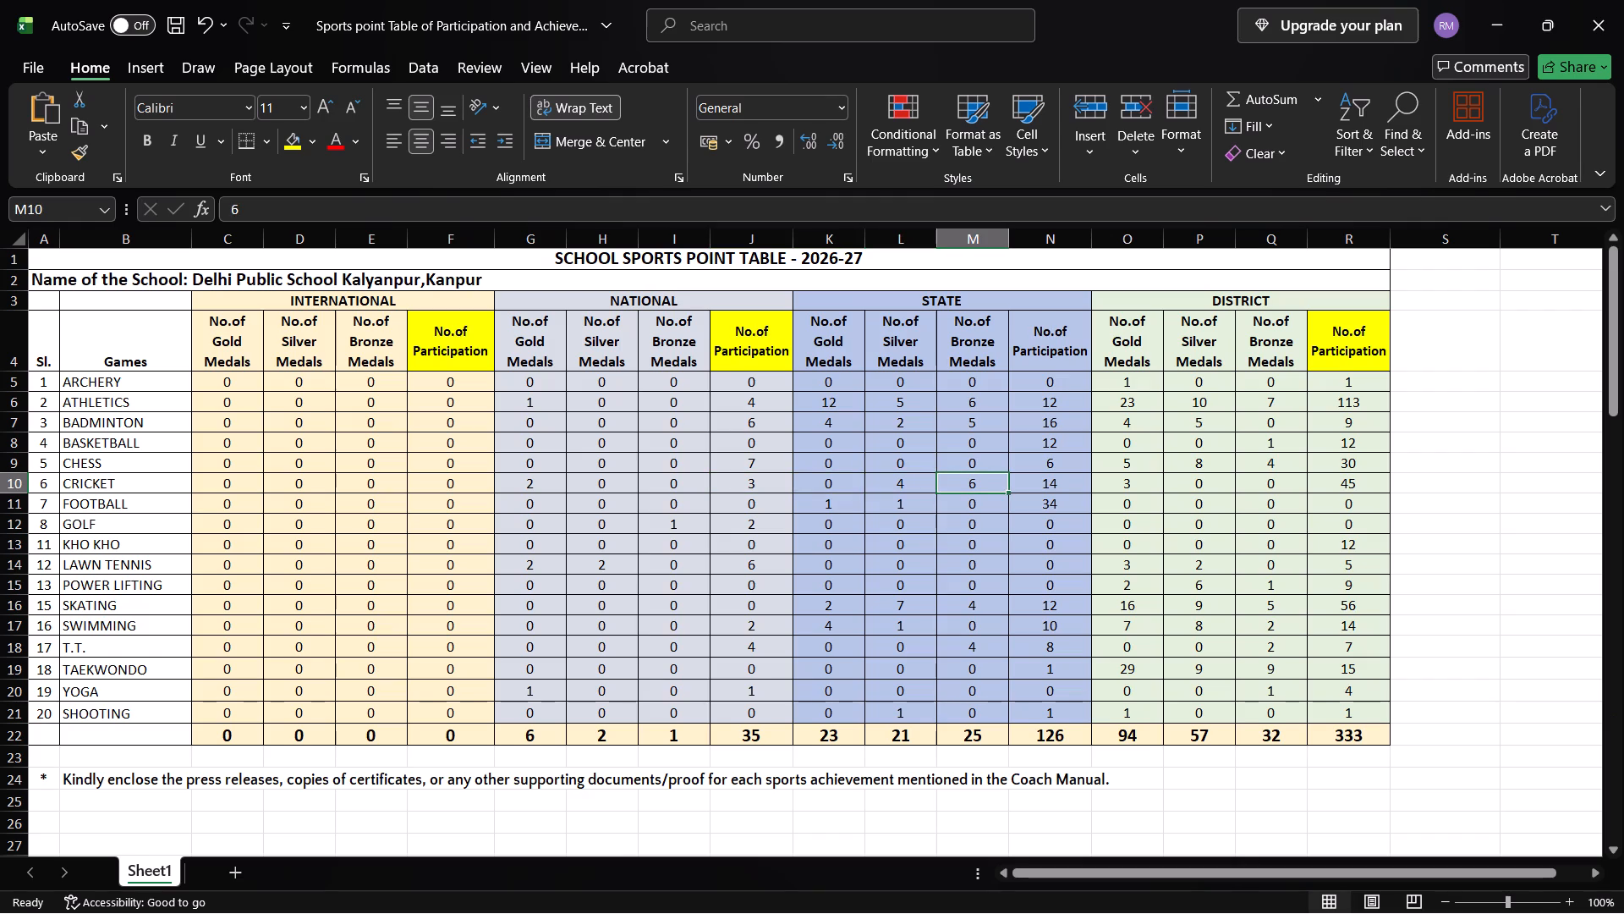
pyautogui.press('BackSpace')
pyautogui.press('3')
pyautogui.press('BackSpace')
pyautogui.press('2')
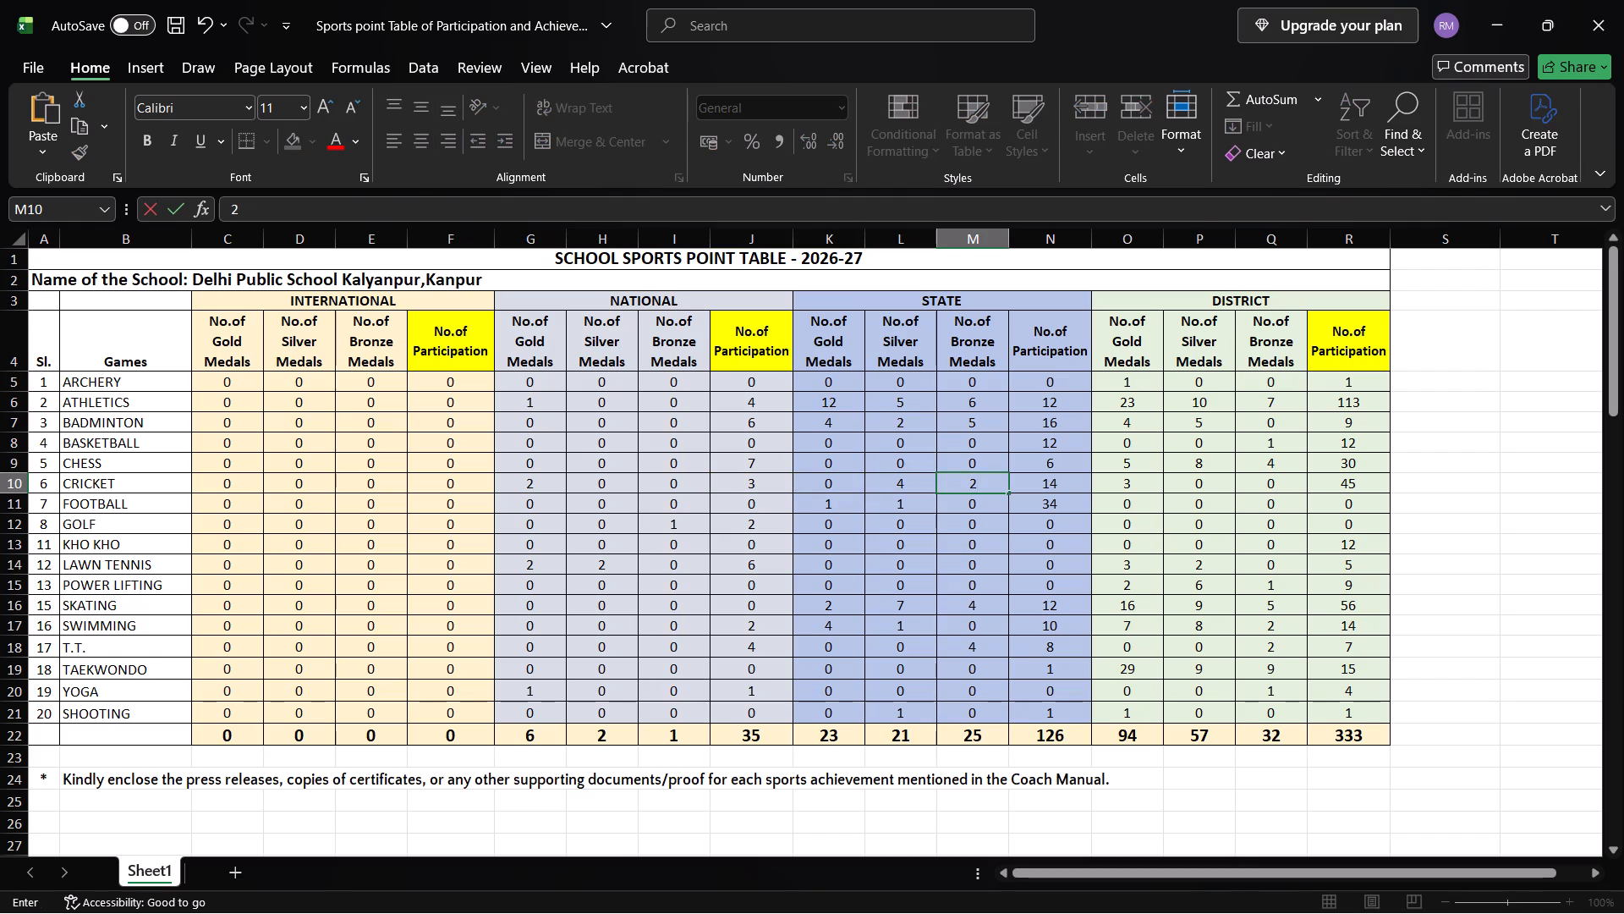
pyautogui.press('Down')
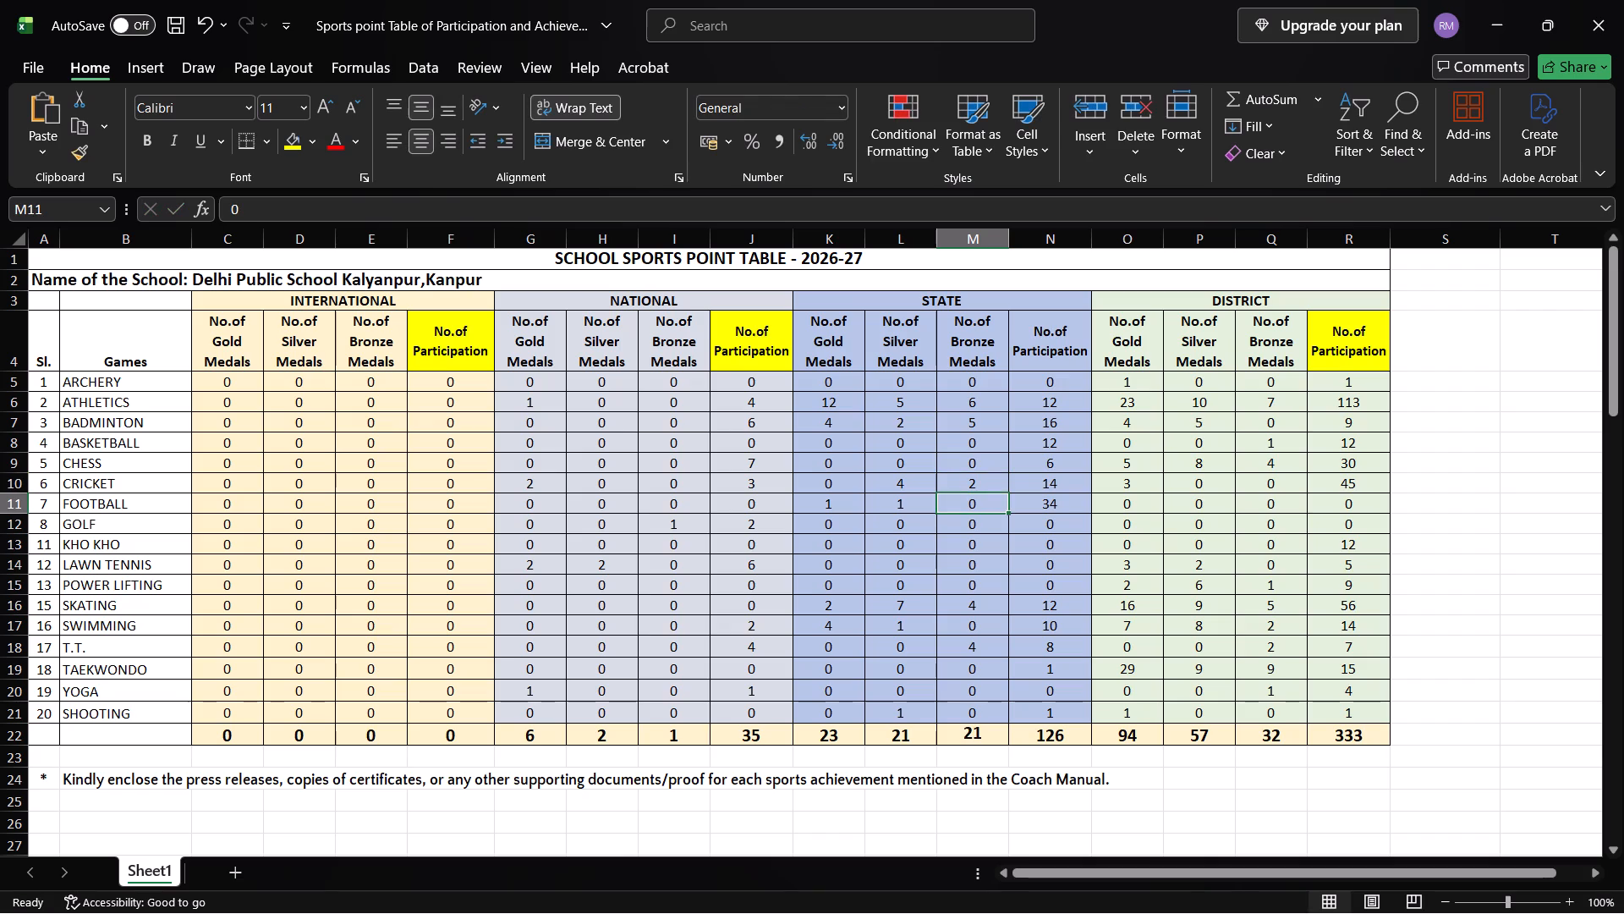
pyautogui.press('Up')
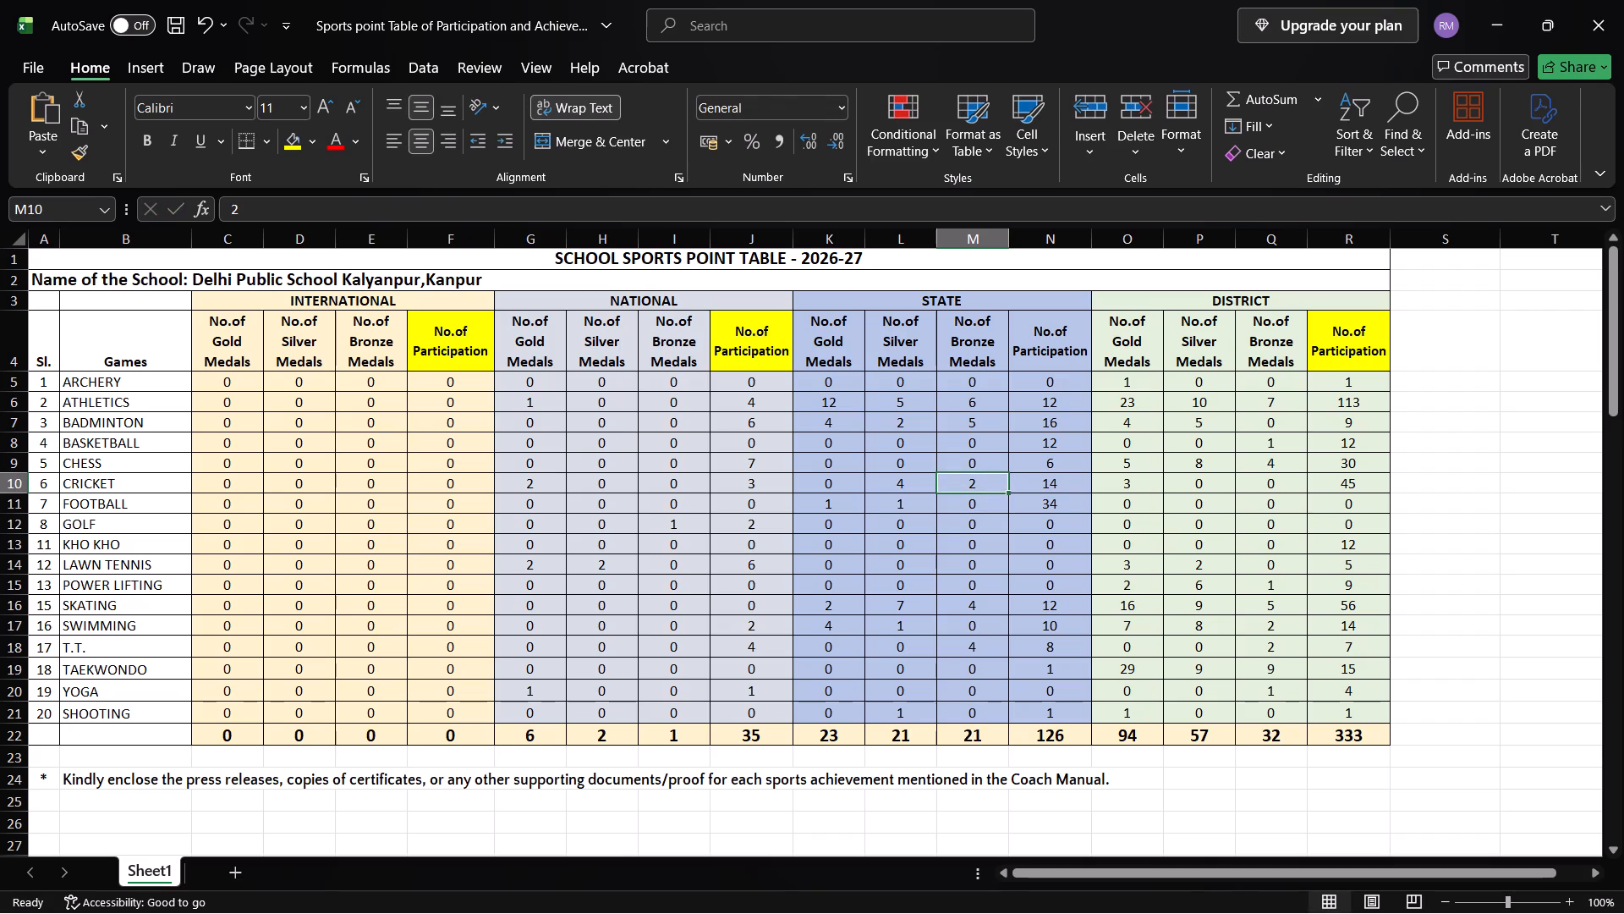
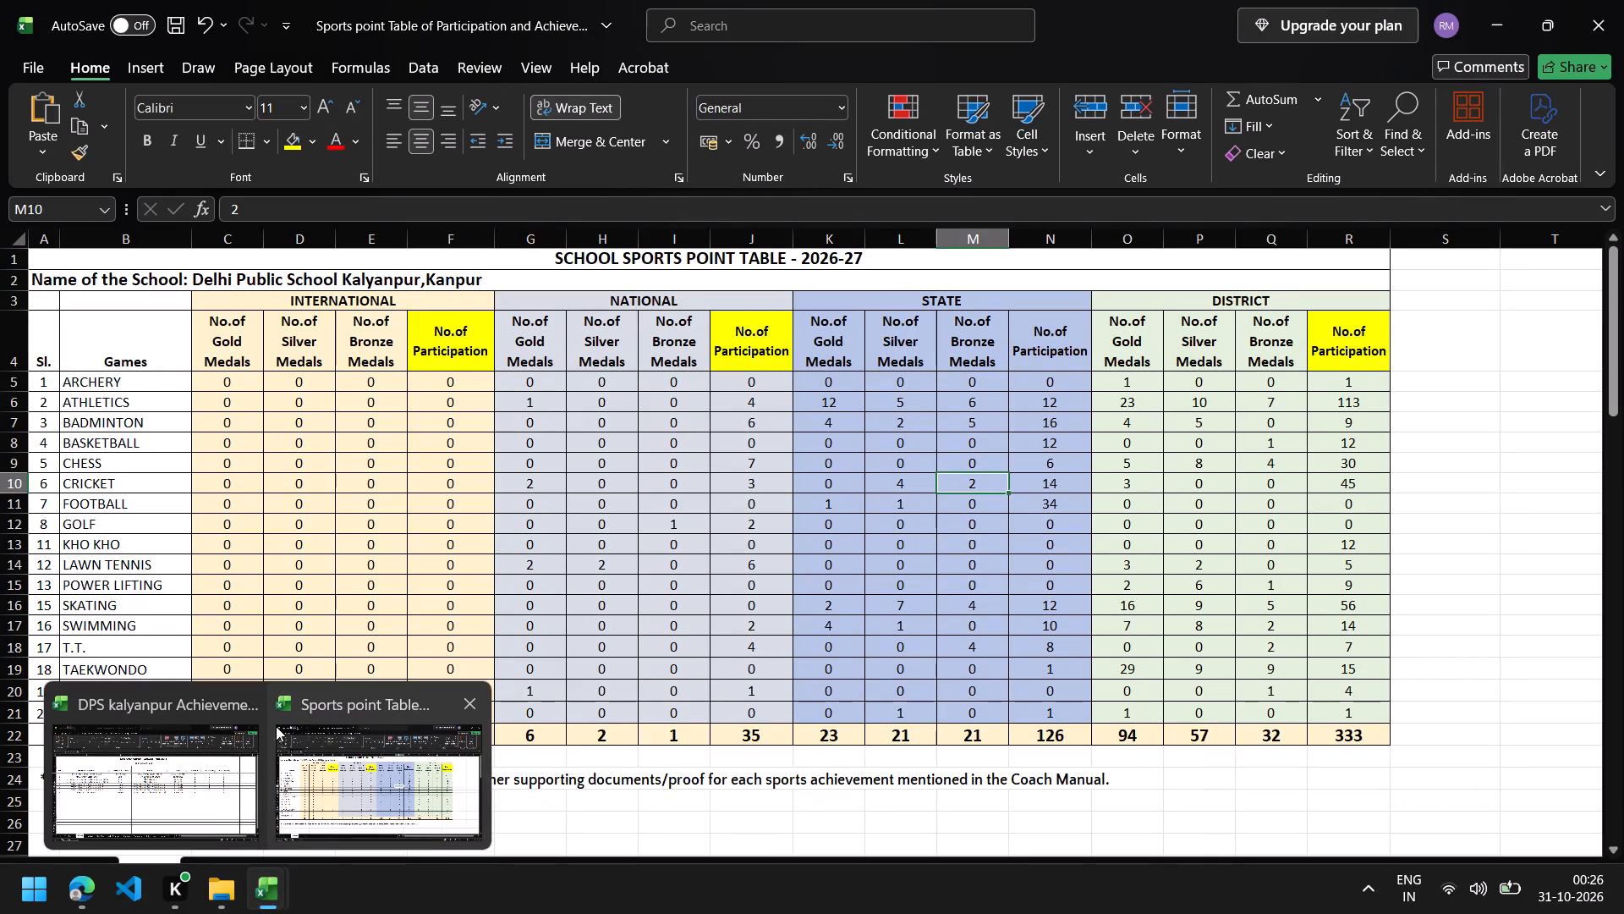
# Switch to the DPS Kalyanpur achievement workbook and add Chess entry 15, named "SBI GIC Fide rated (2nd)", below the last competition.
pyautogui.click(197, 781)
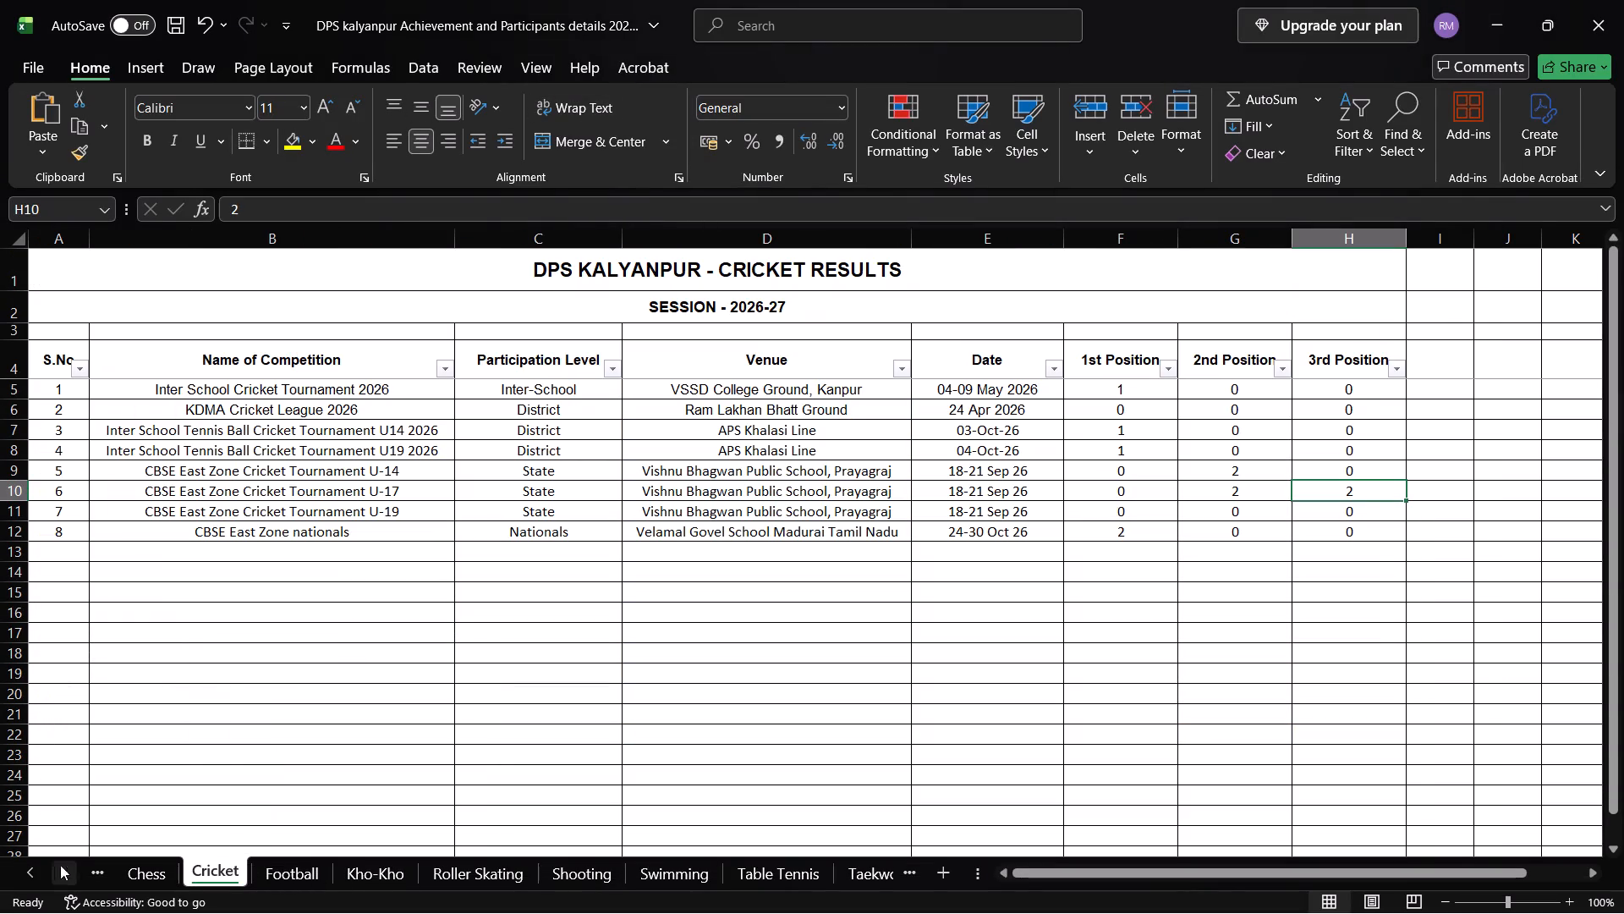
pyautogui.click(130, 873)
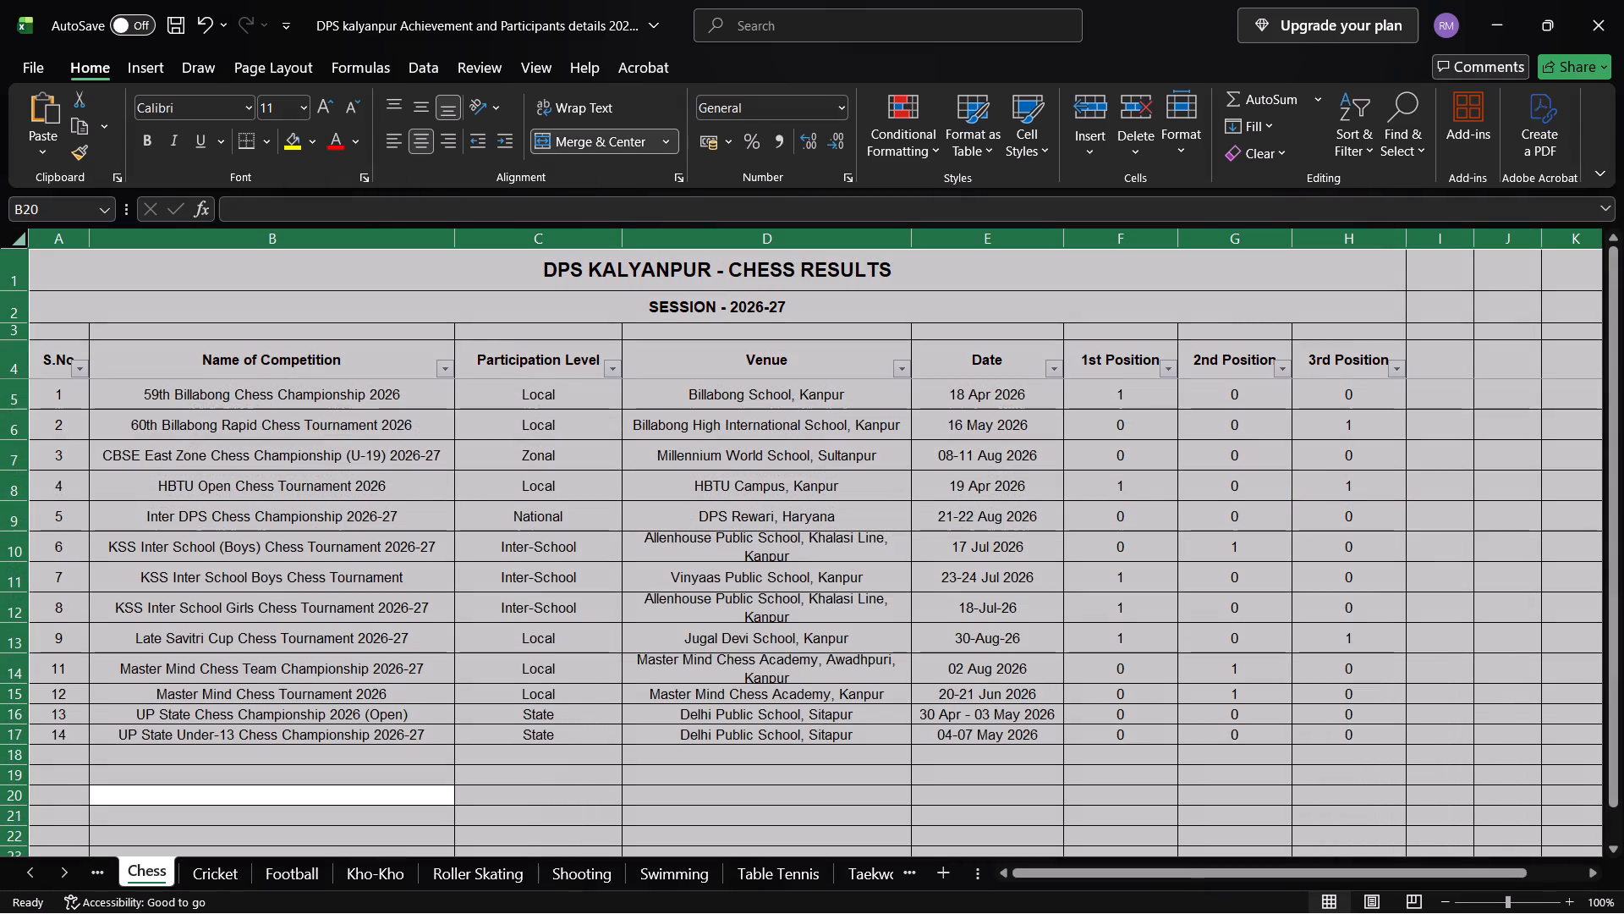
pyautogui.click(46, 750)
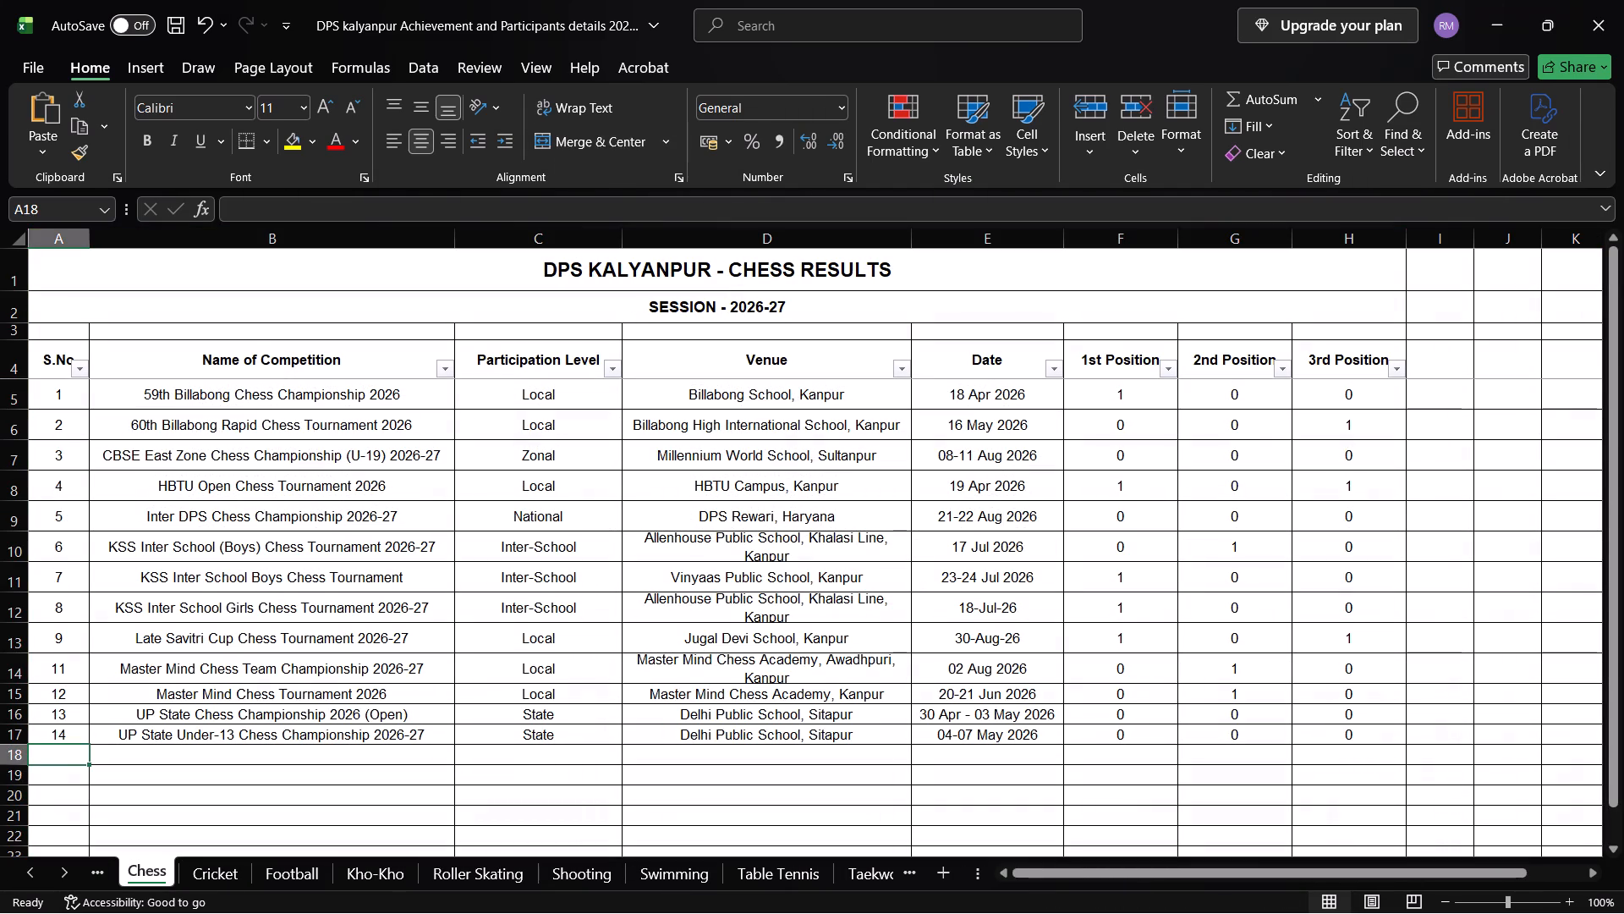
pyautogui.write('15')
pyautogui.press('Right')
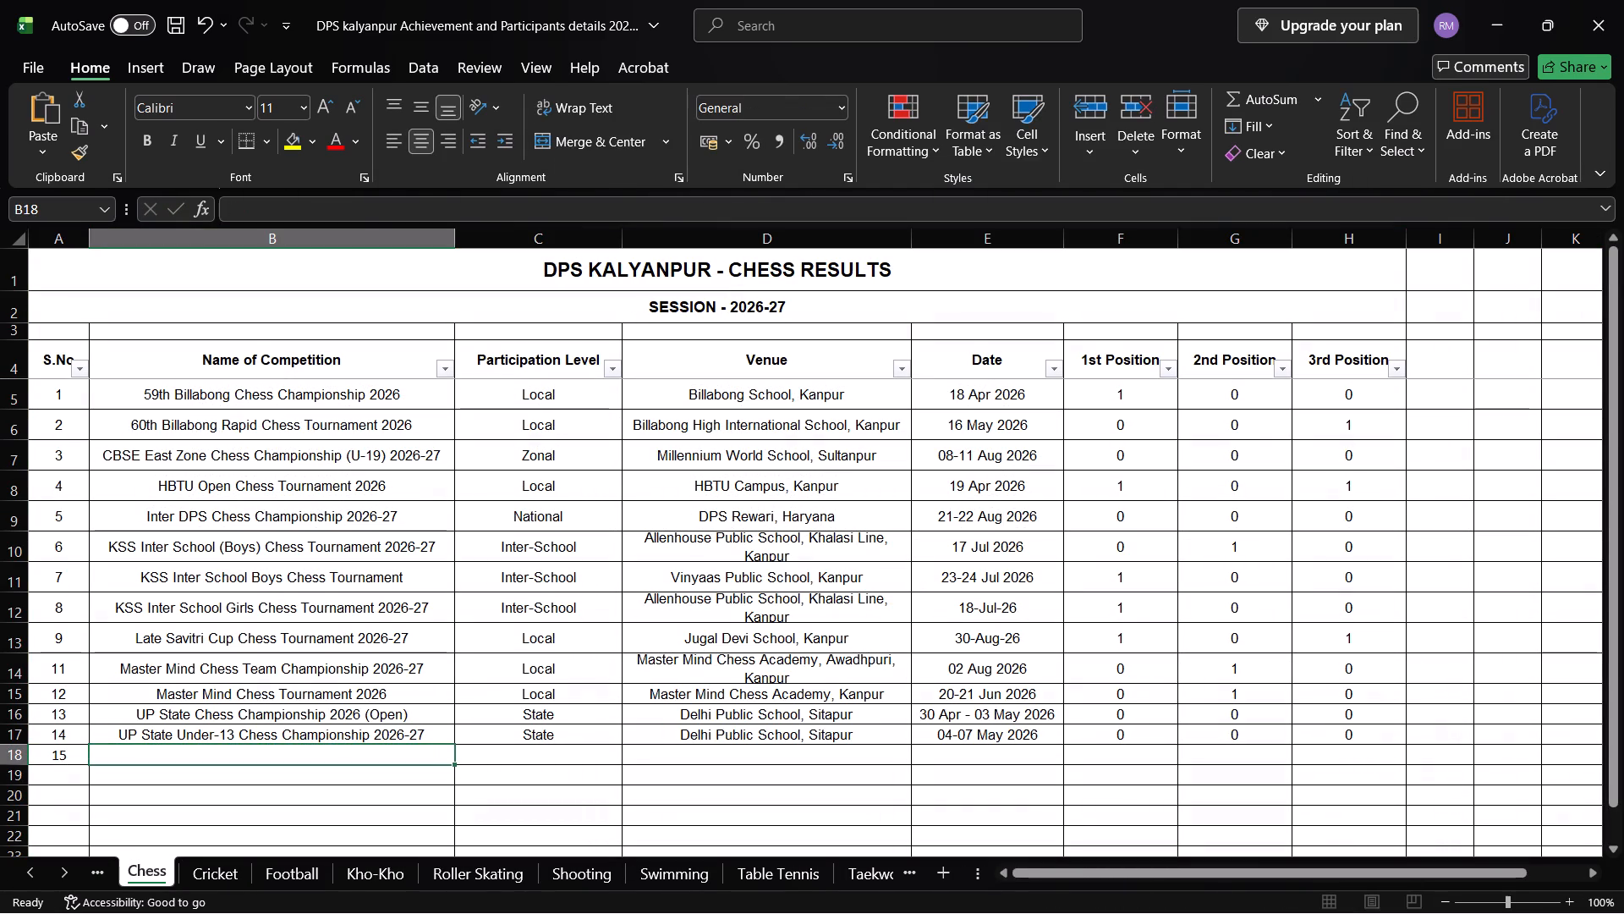
pyautogui.write('SBI')
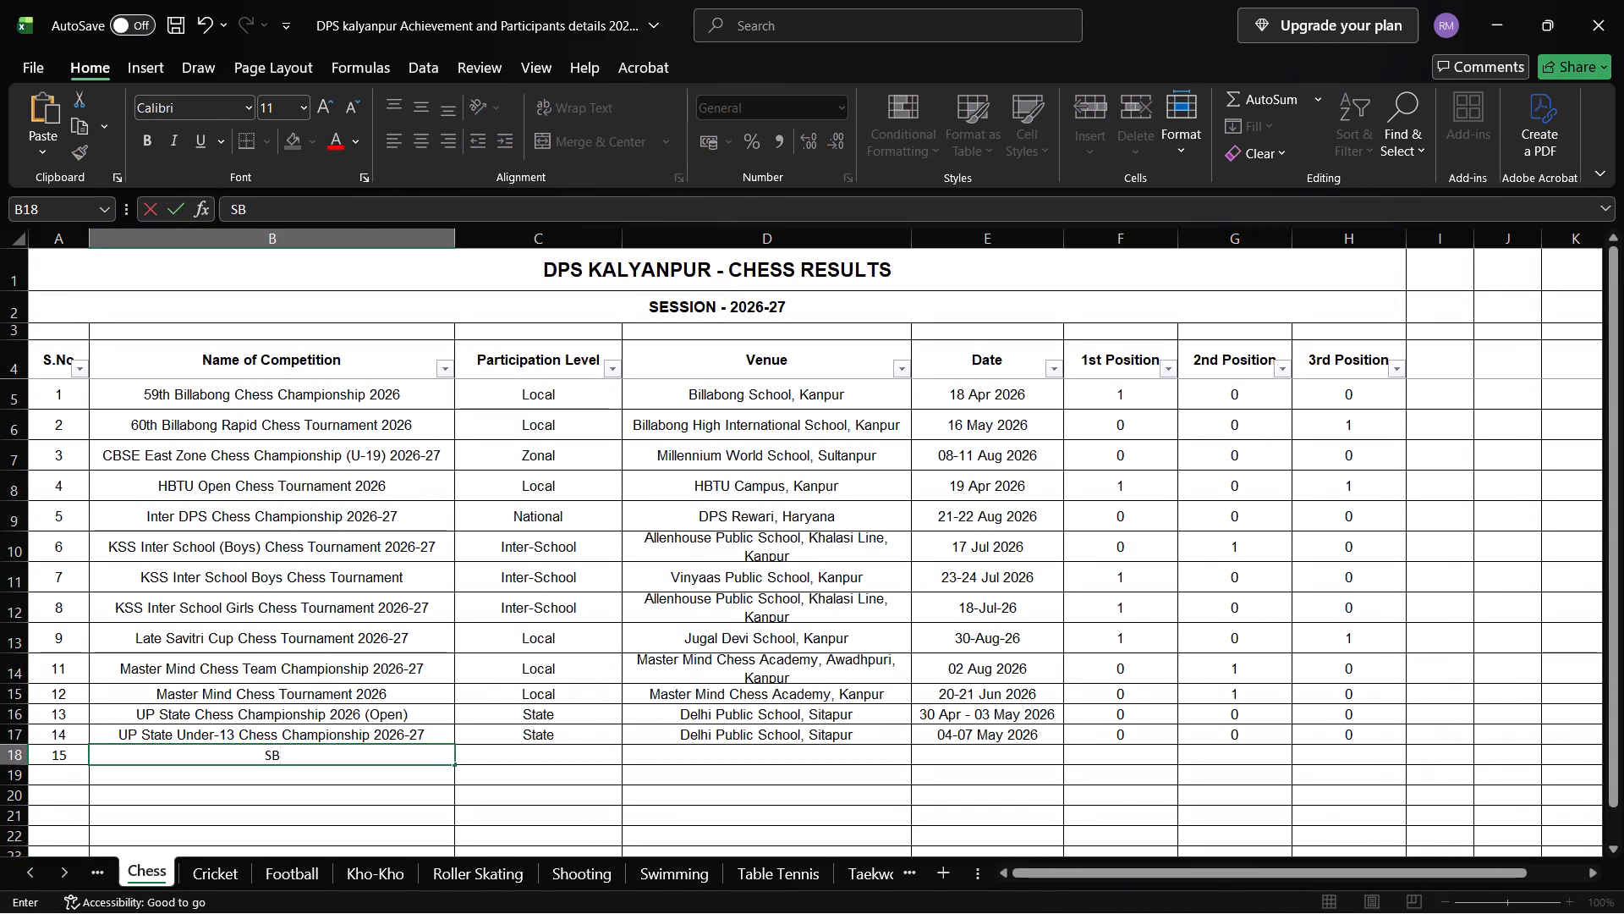
pyautogui.press('space')
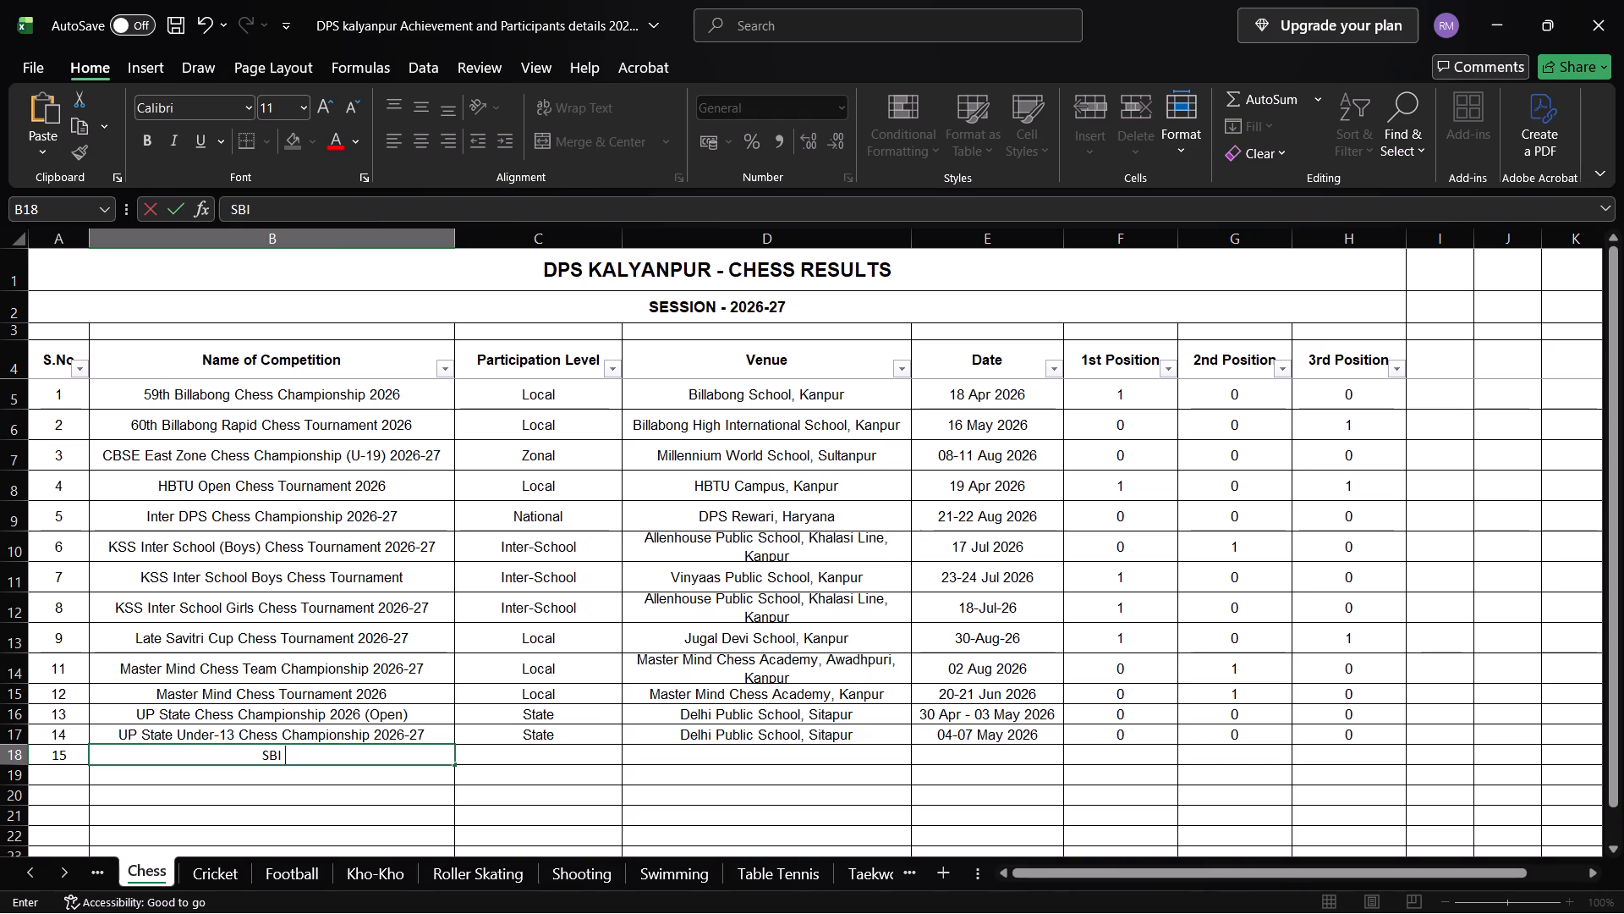
pyautogui.write('GIC')
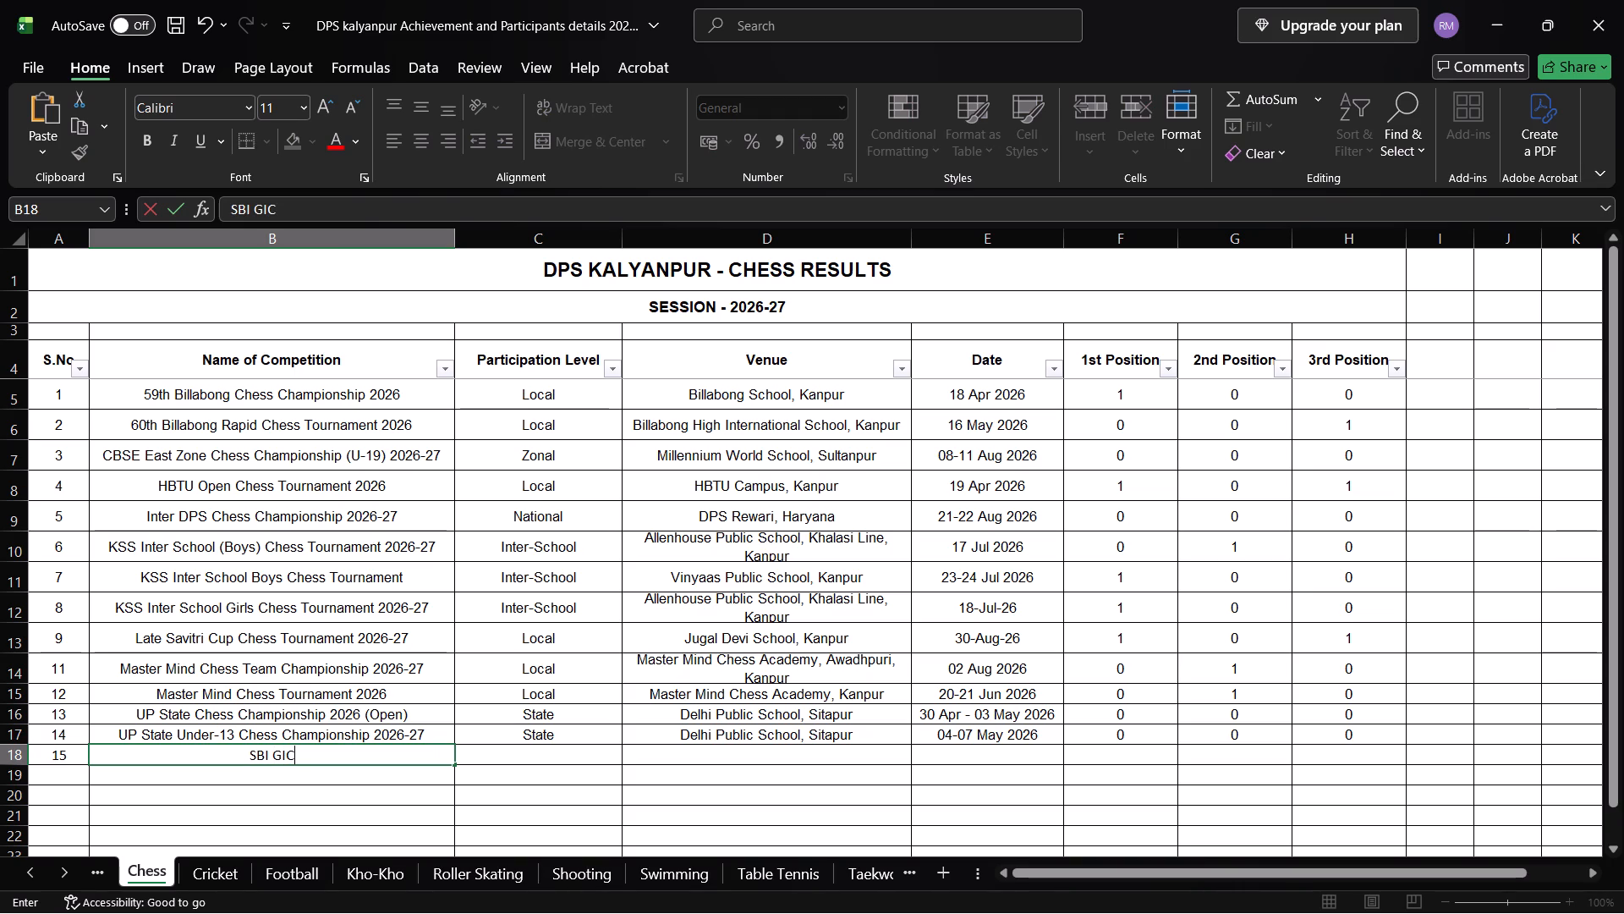
pyautogui.press('space')
pyautogui.write('Fi')
pyautogui.write('de rated')
pyautogui.press('space')
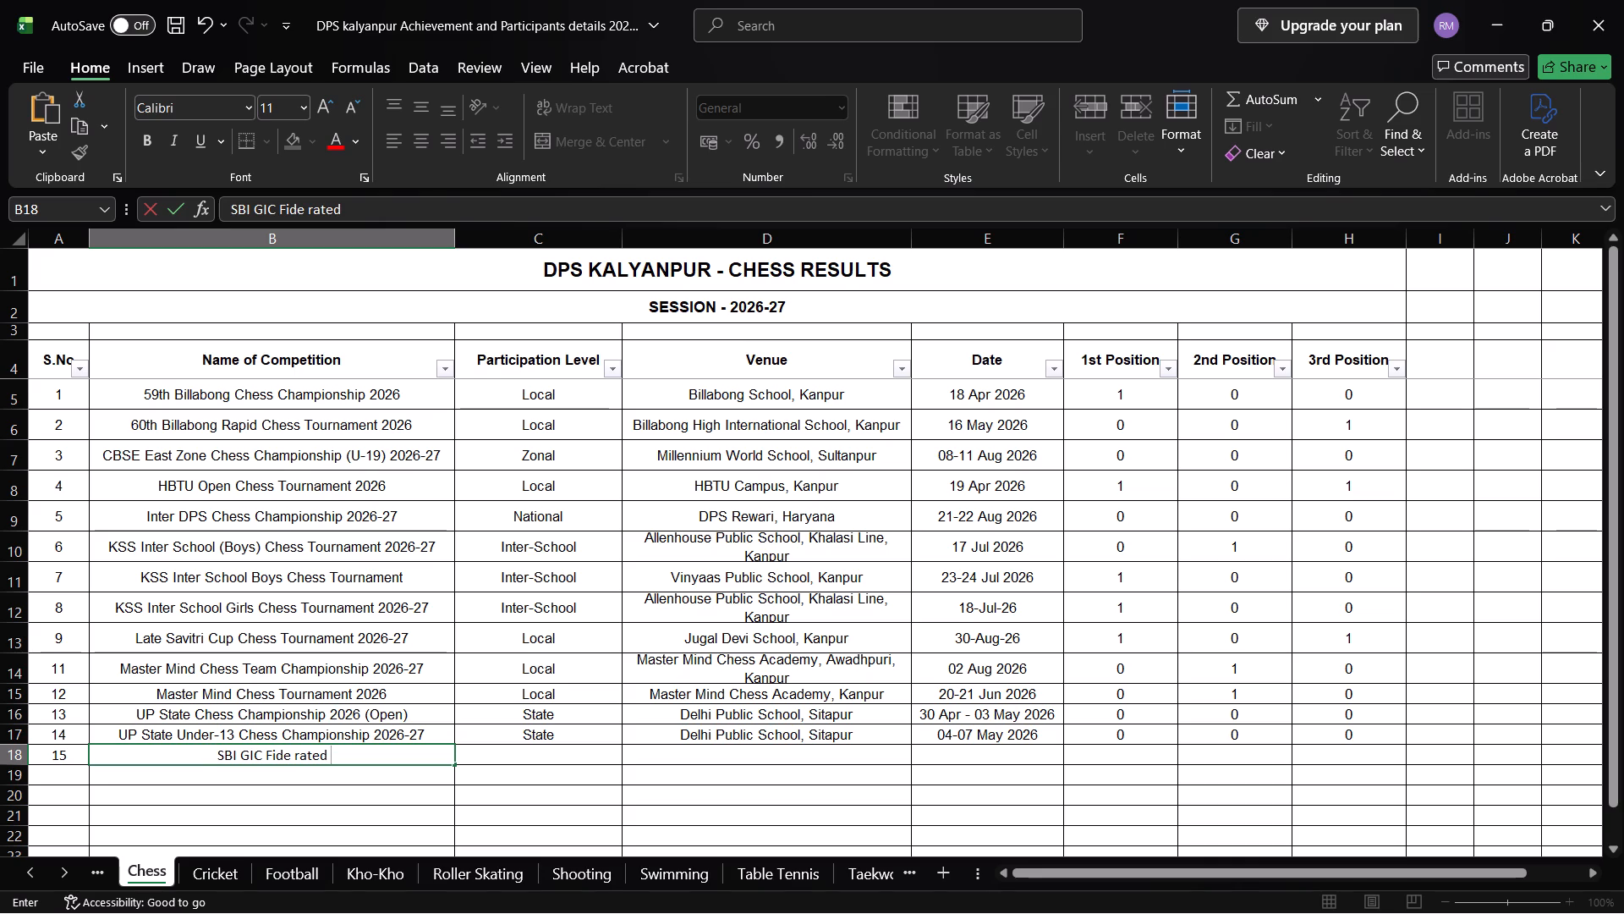
pyautogui.hotkey('shift', '(')
pyautogui.press('2')
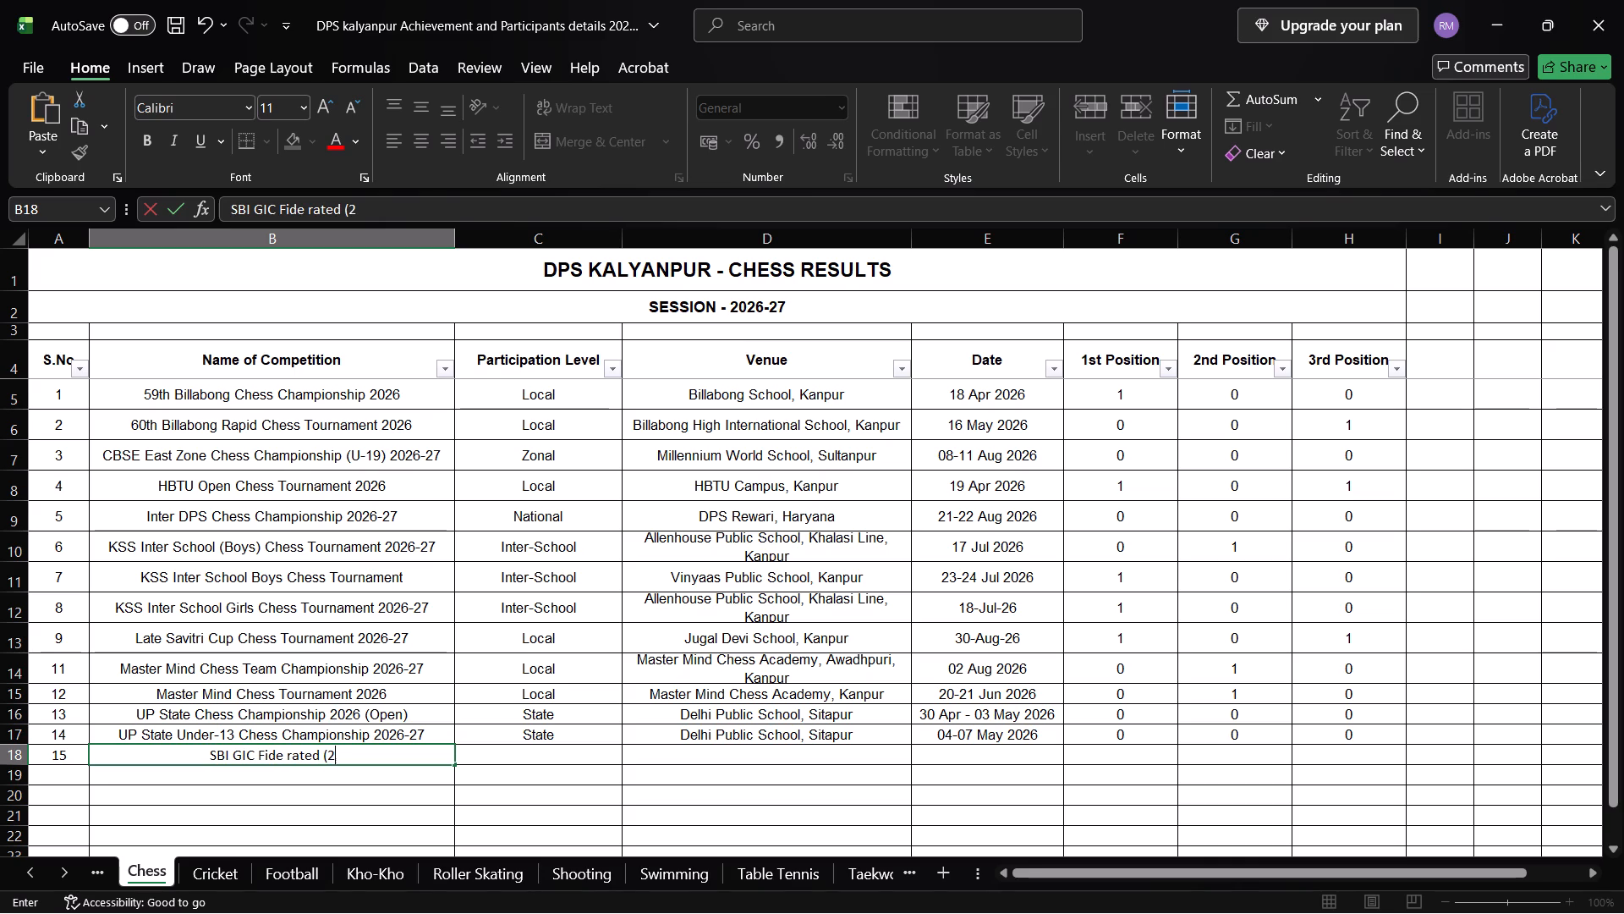
pyautogui.write('ndzz0')
pyautogui.press('BackSpace')
pyautogui.press('BackSpace')
pyautogui.press('BackSpace')
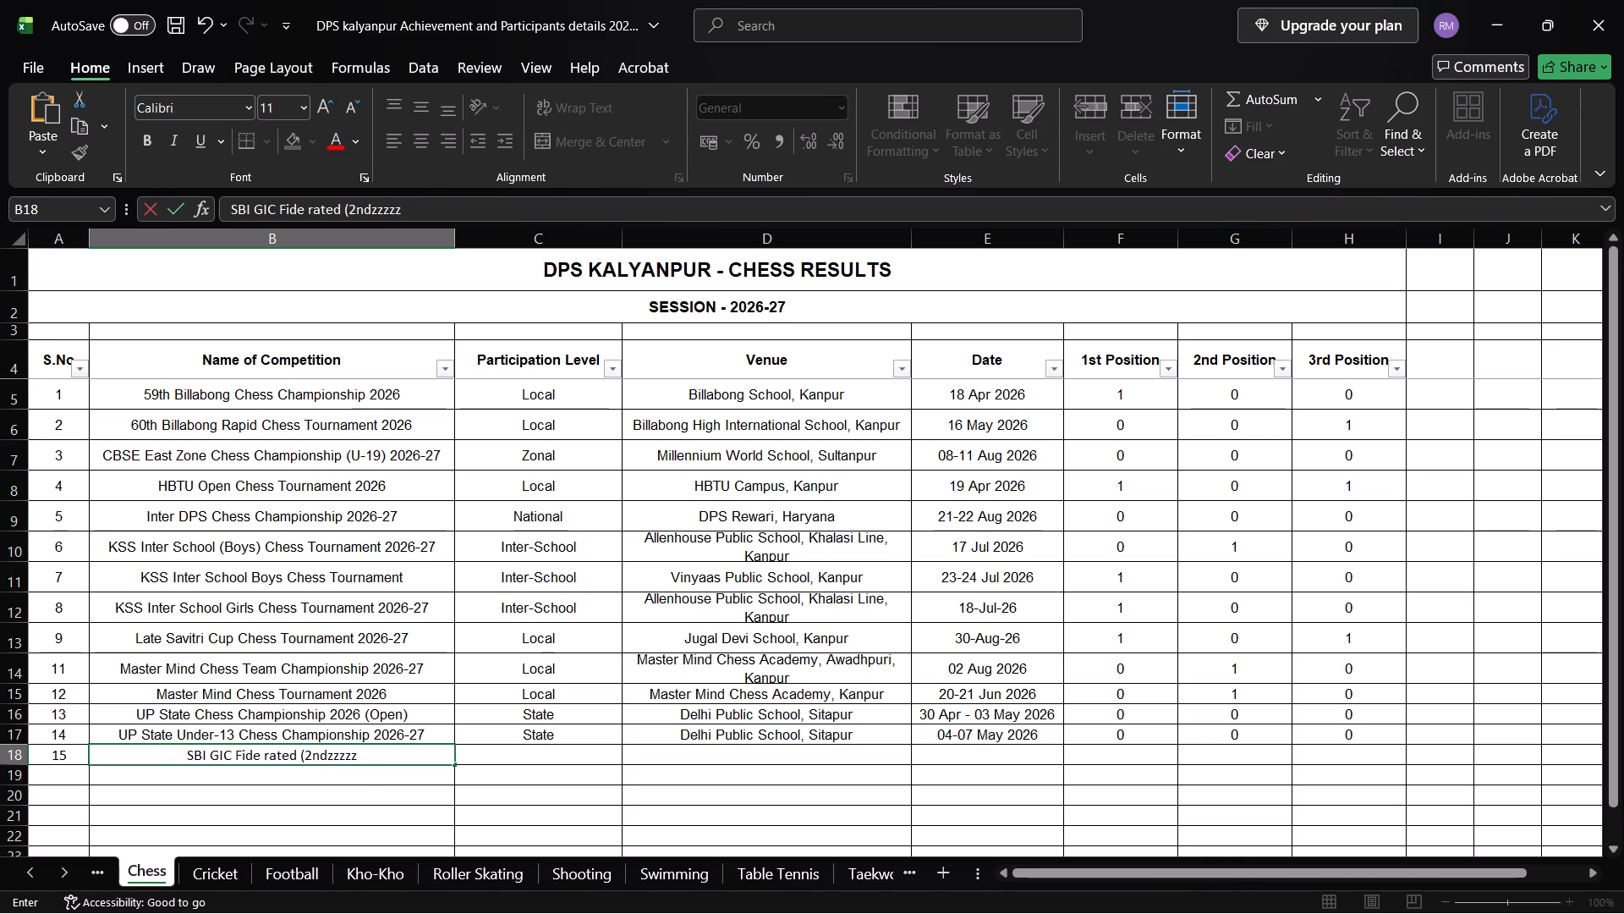
pyautogui.press('BackSpace')
pyautogui.press('BackSpace')
pyautogui.press('BackSpace')
pyautogui.press('BackSpace')
pyautogui.hotkey('shift', ')')
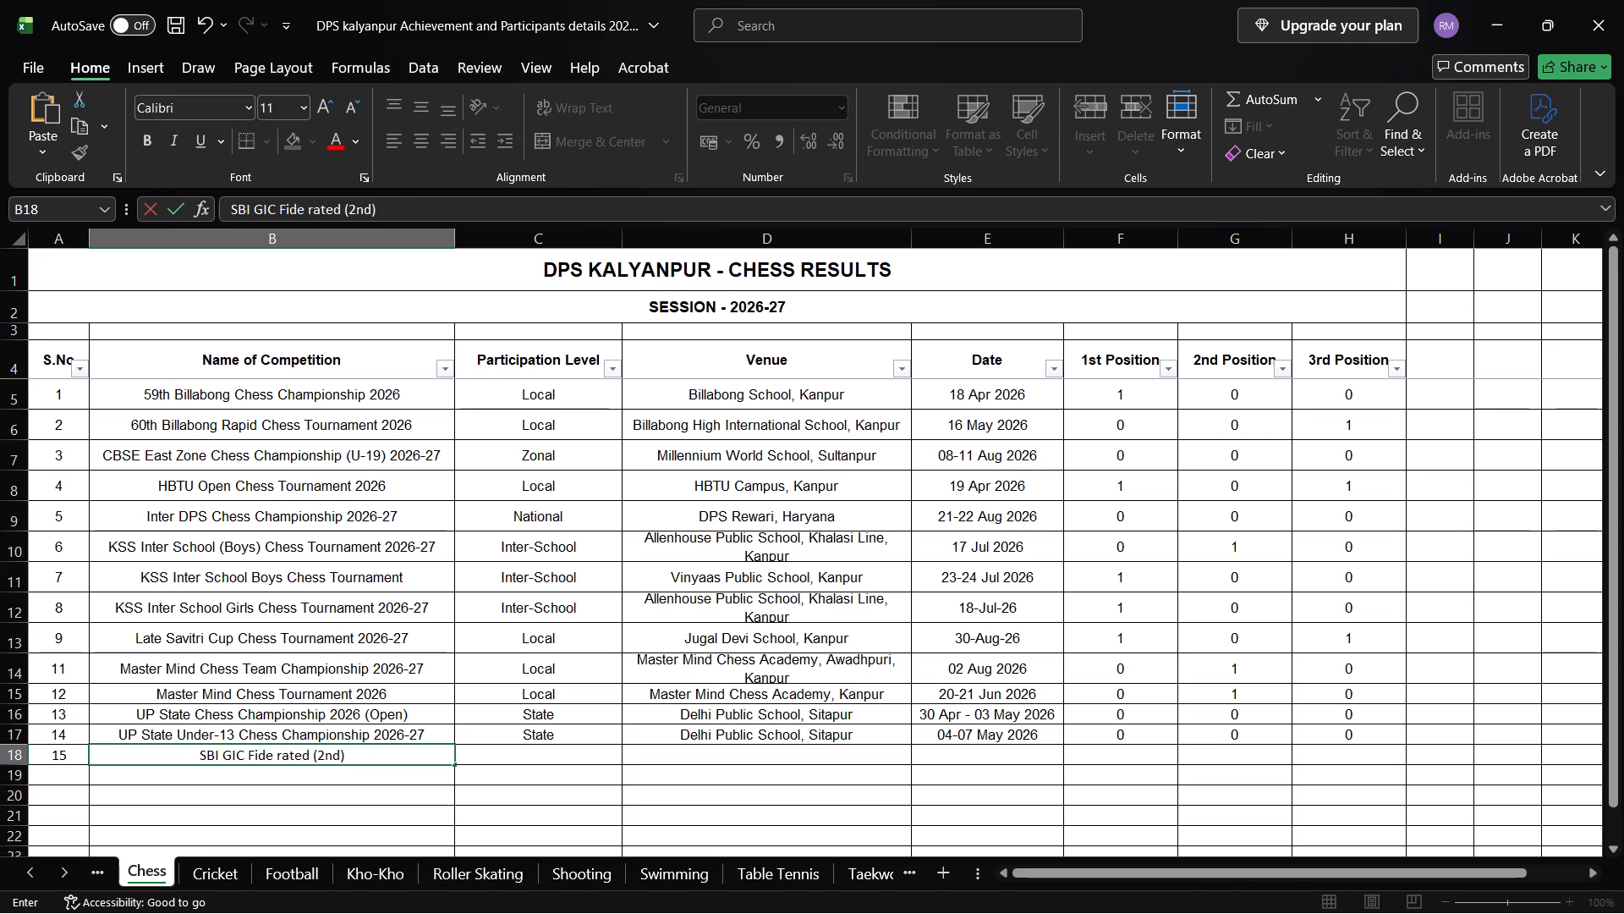
pyautogui.press('Right')
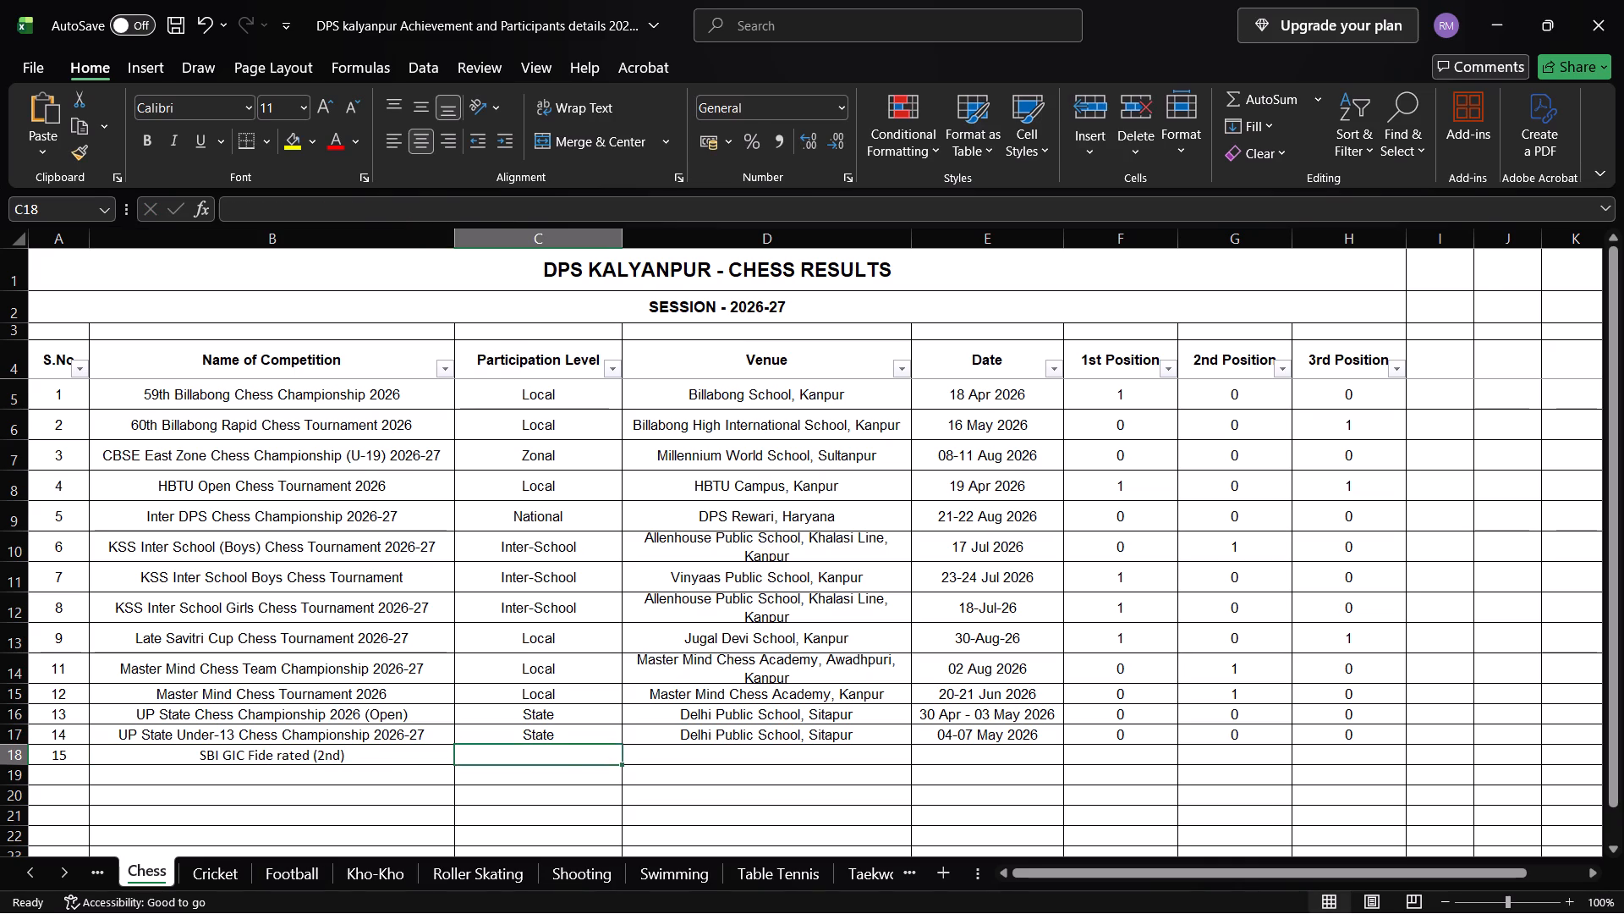
# Fill in Chess entry 15 with participation level National, venue IIT Kanpur and date 25 Oct.
pyautogui.write('Na')
pyautogui.press('Right')
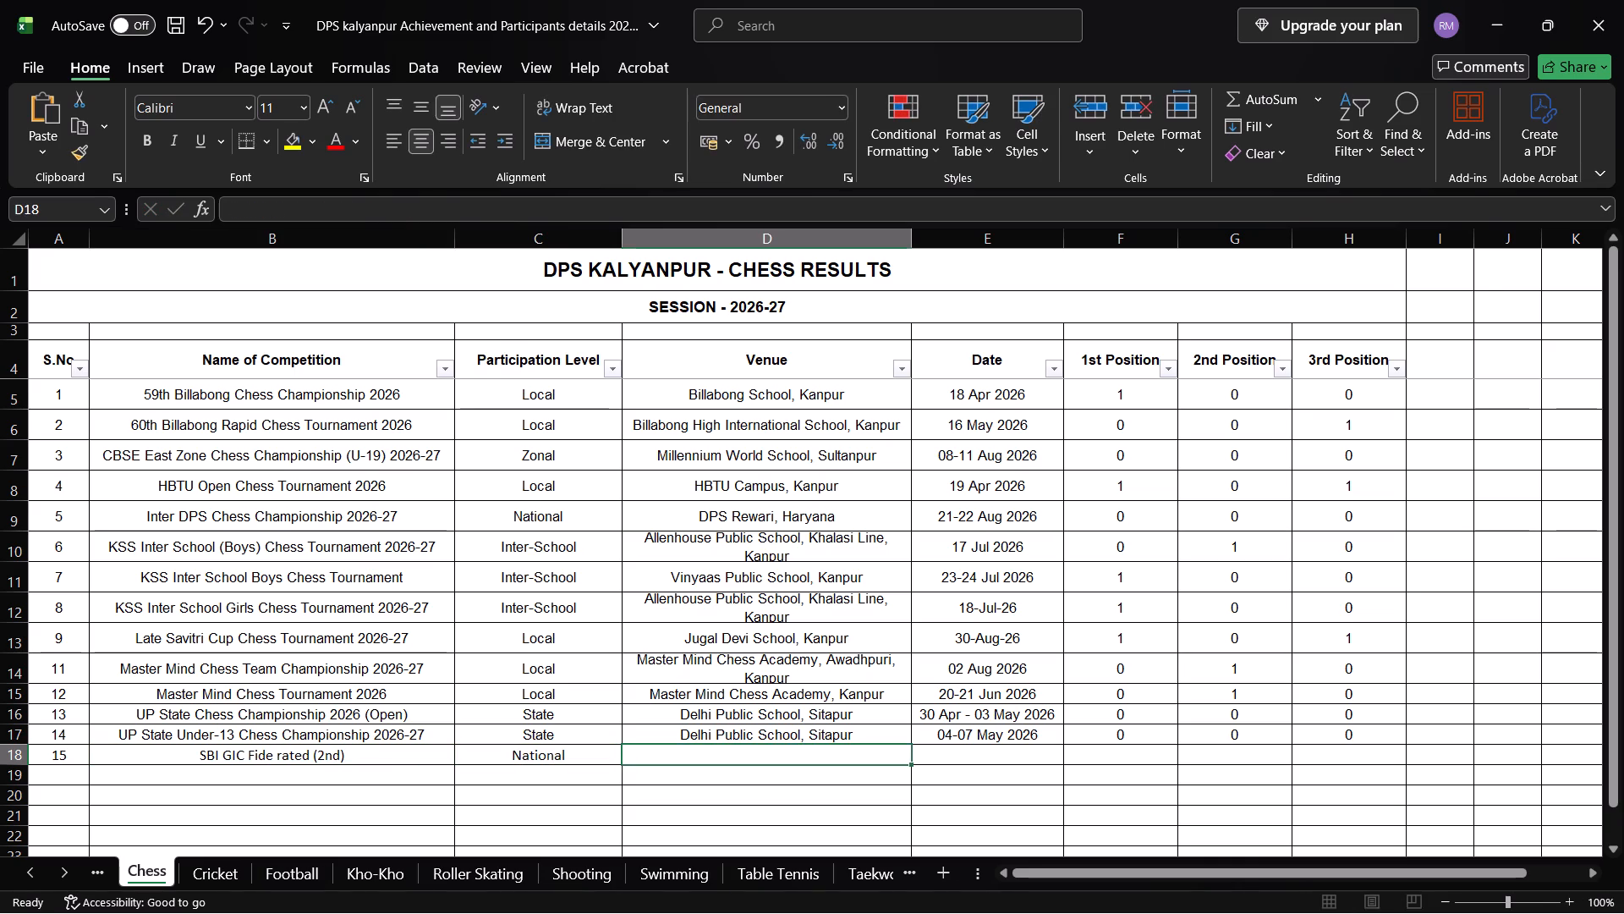
pyautogui.write('IIT Kn')
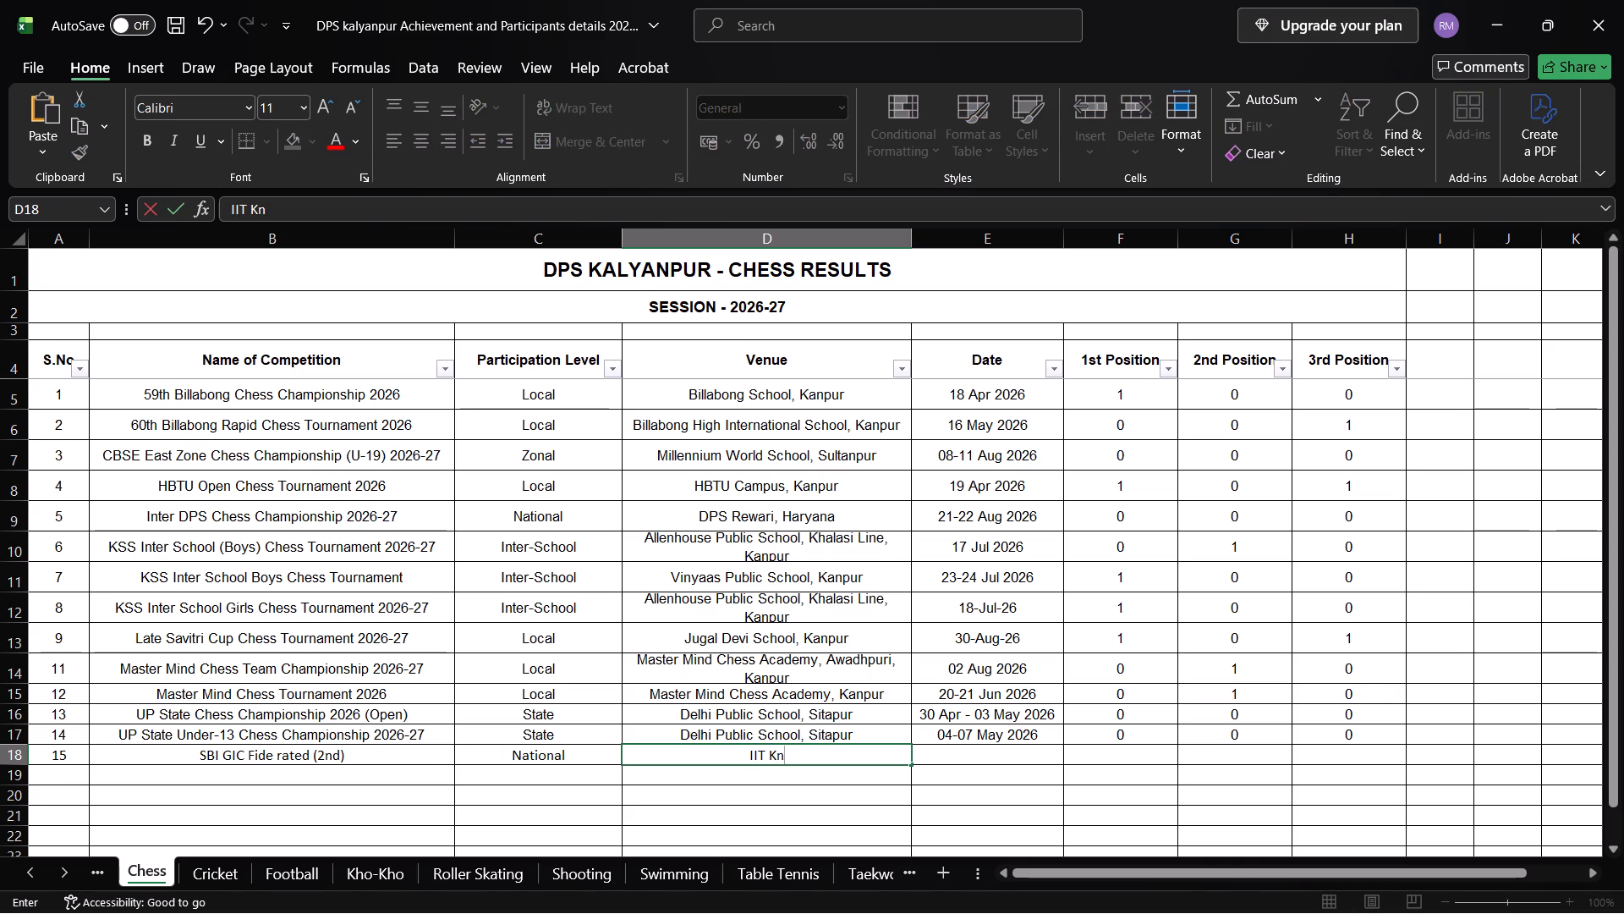
pyautogui.press('BackSpace')
pyautogui.write('anpur')
pyautogui.press('Right')
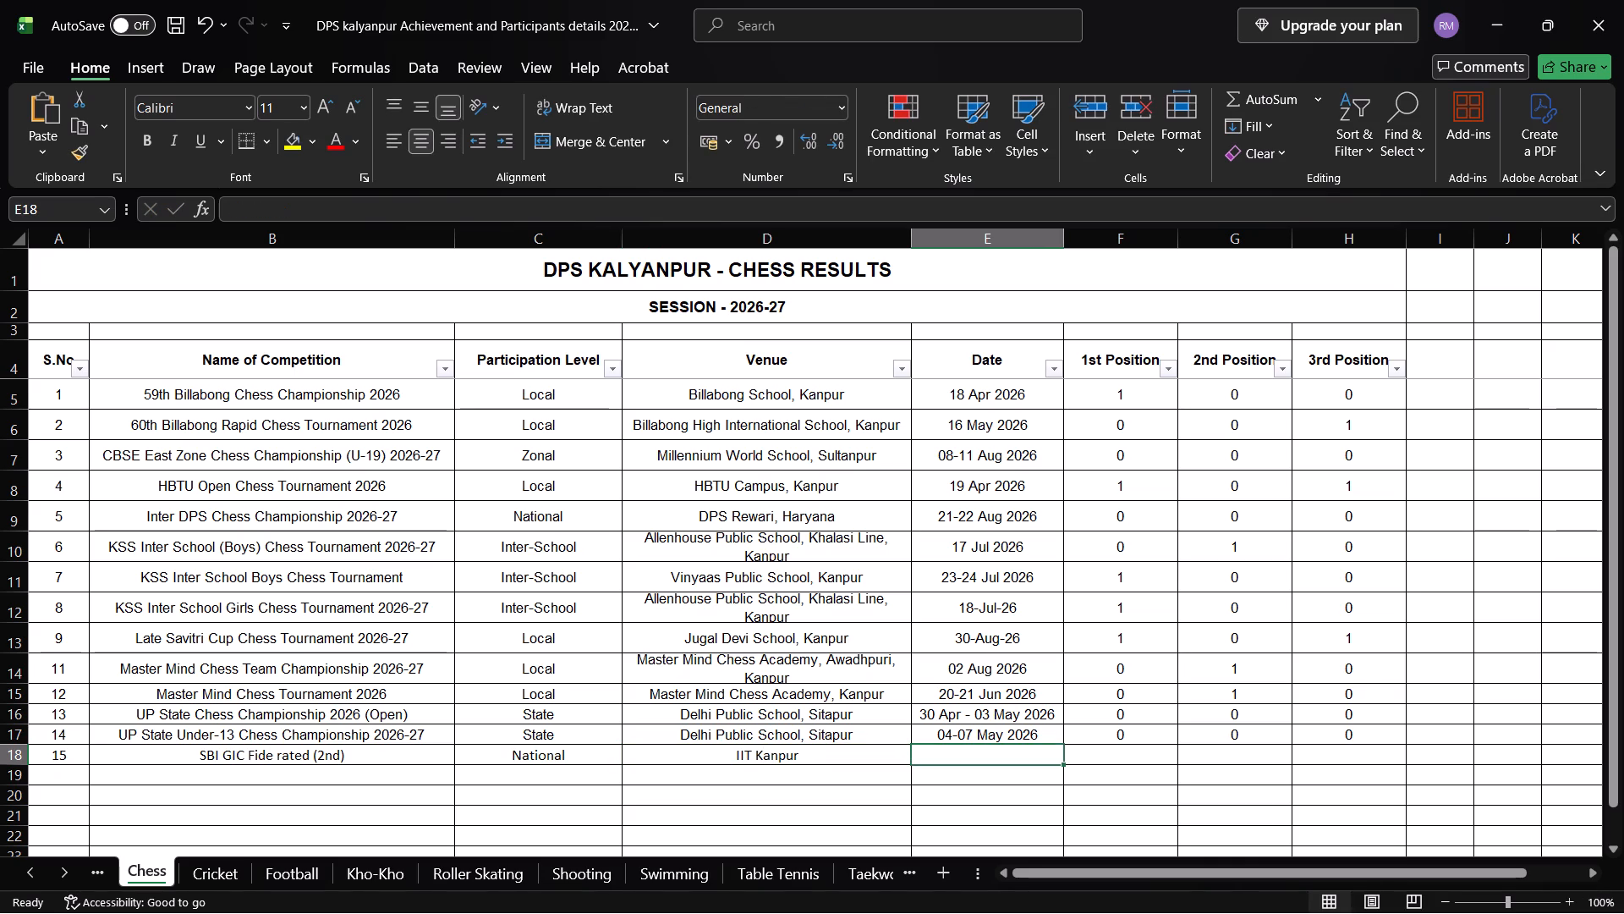
pyautogui.write('25')
pyautogui.press('space')
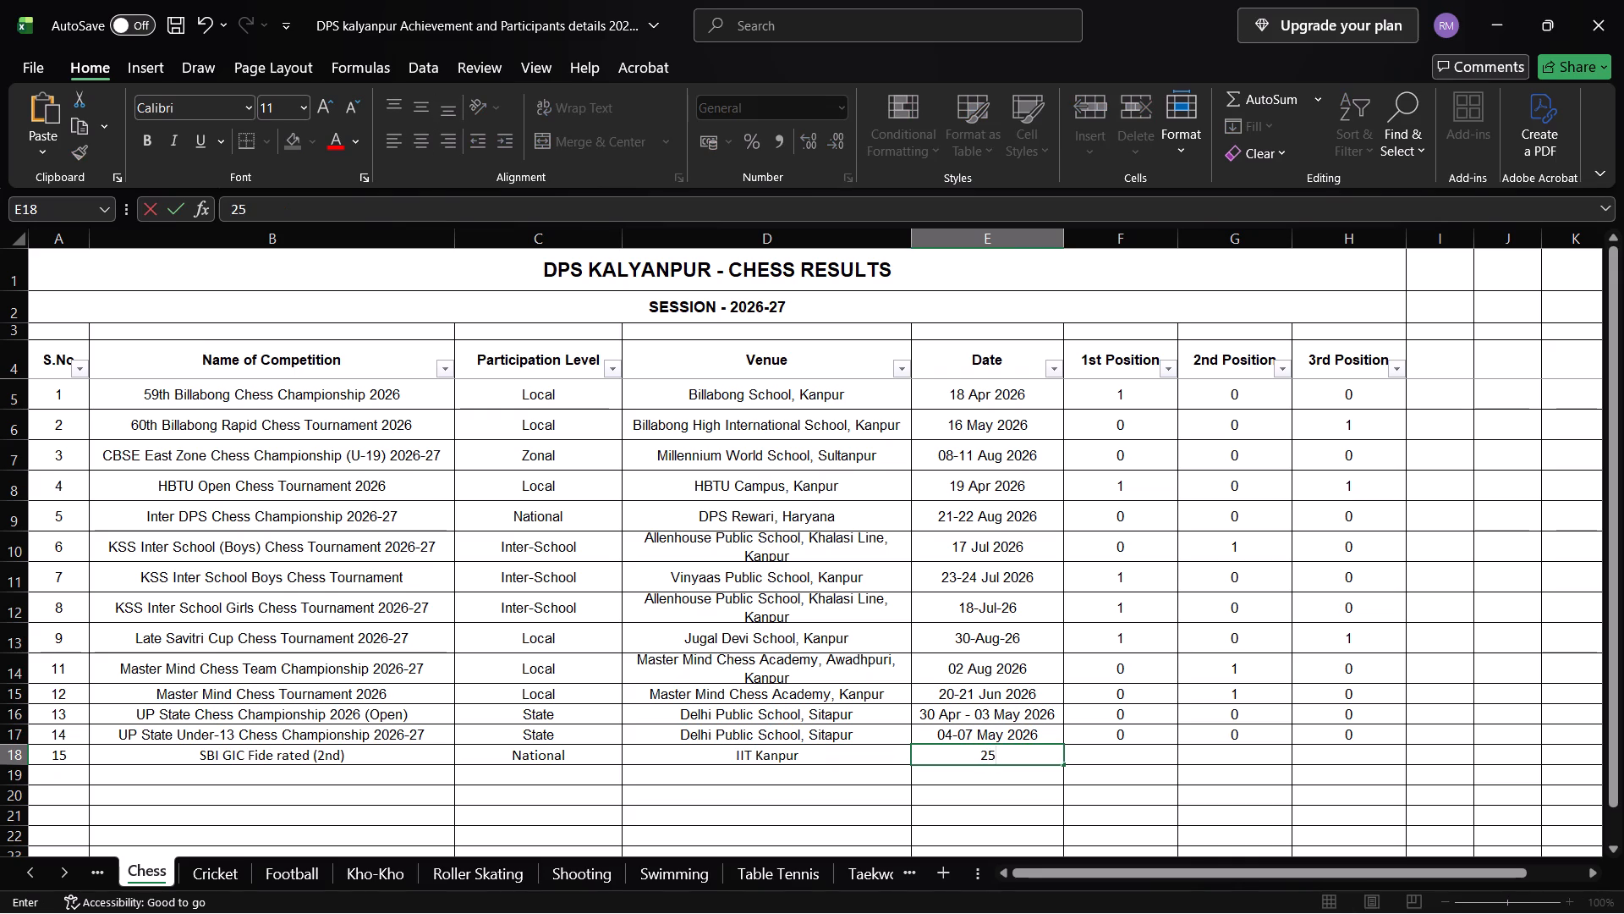
pyautogui.write('OC')
pyautogui.press('BackSpace')
pyautogui.write('ct')
pyautogui.press('space')
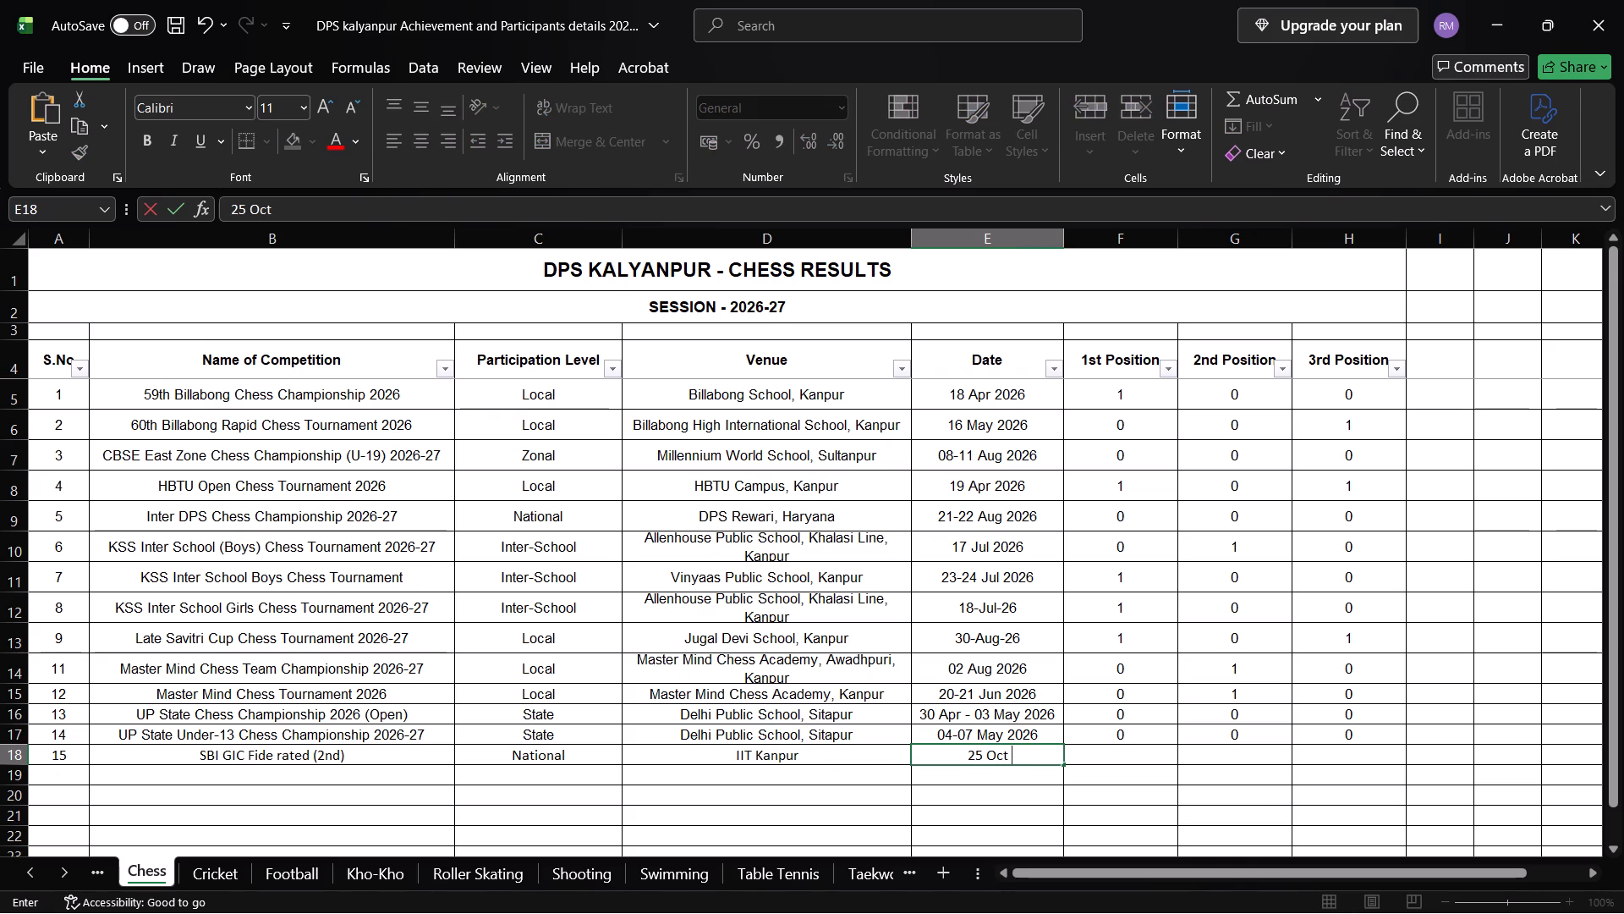
pyautogui.press('Right')
# Set the 1st, 2nd and 3rd Position counts of Chess entry 15 to 0.
pyautogui.press('0')
pyautogui.press('Right')
pyautogui.press('0')
pyautogui.press('Right')
pyautogui.press('0')
pyautogui.press('Right')
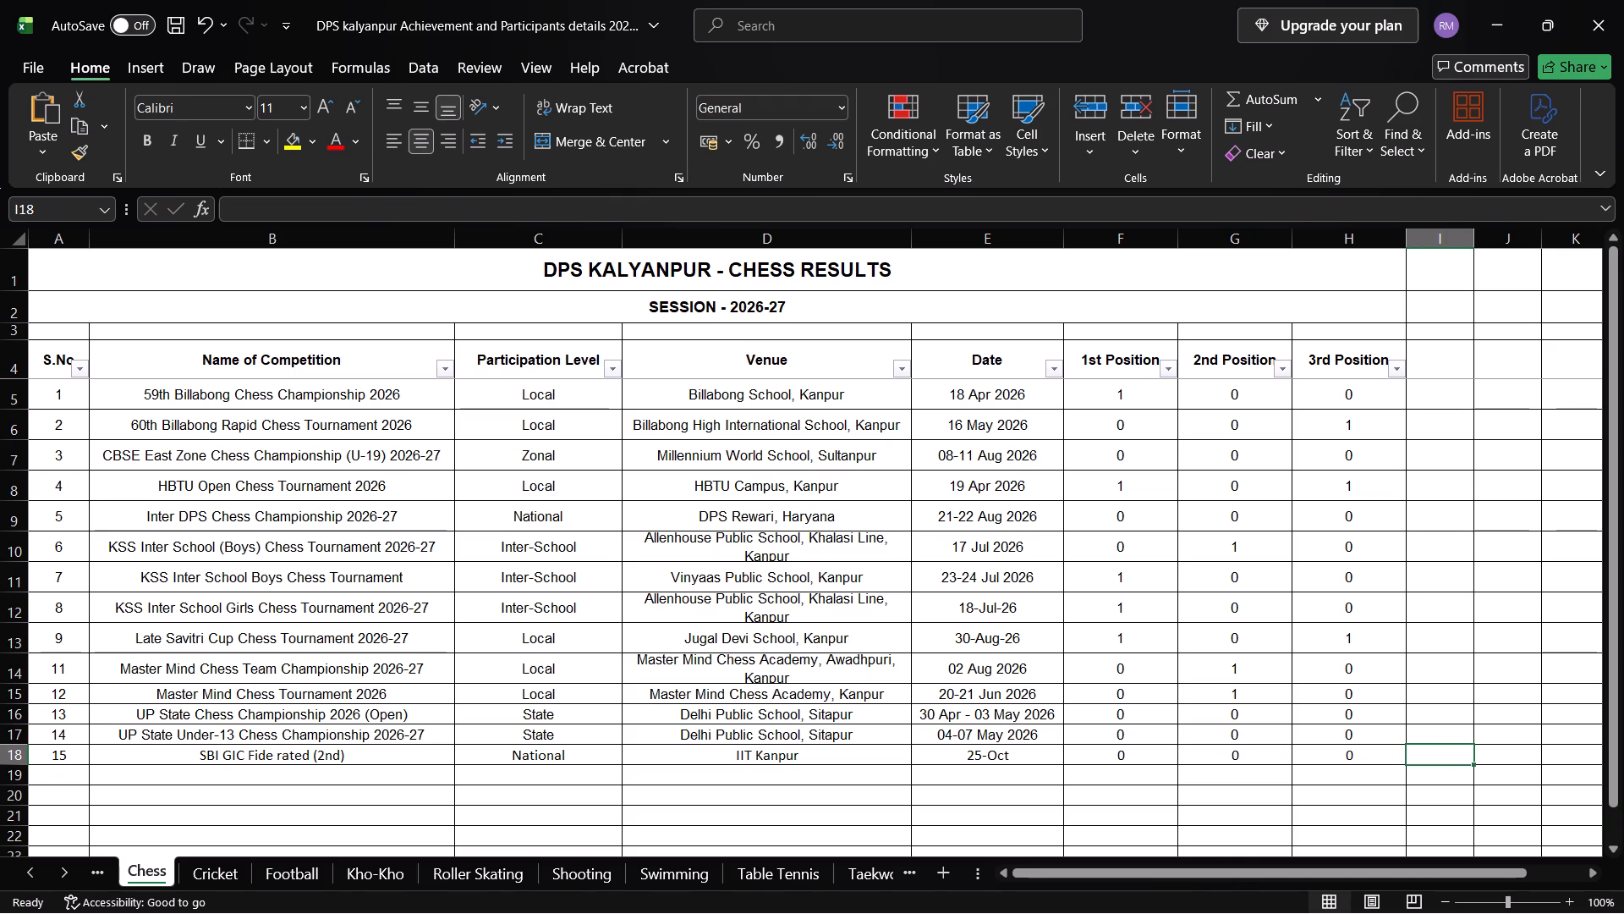
# Check the 1st Position counts of all the Chess competitions from the first entry to entry 15.
pyautogui.press('Up')
pyautogui.press('Left')
pyautogui.press('pageup')
pyautogui.press('Left')
pyautogui.press('Up')
pyautogui.press('Left')
pyautogui.press('Up')
pyautogui.press('Left')
pyautogui.press('Up')
pyautogui.press('Right')
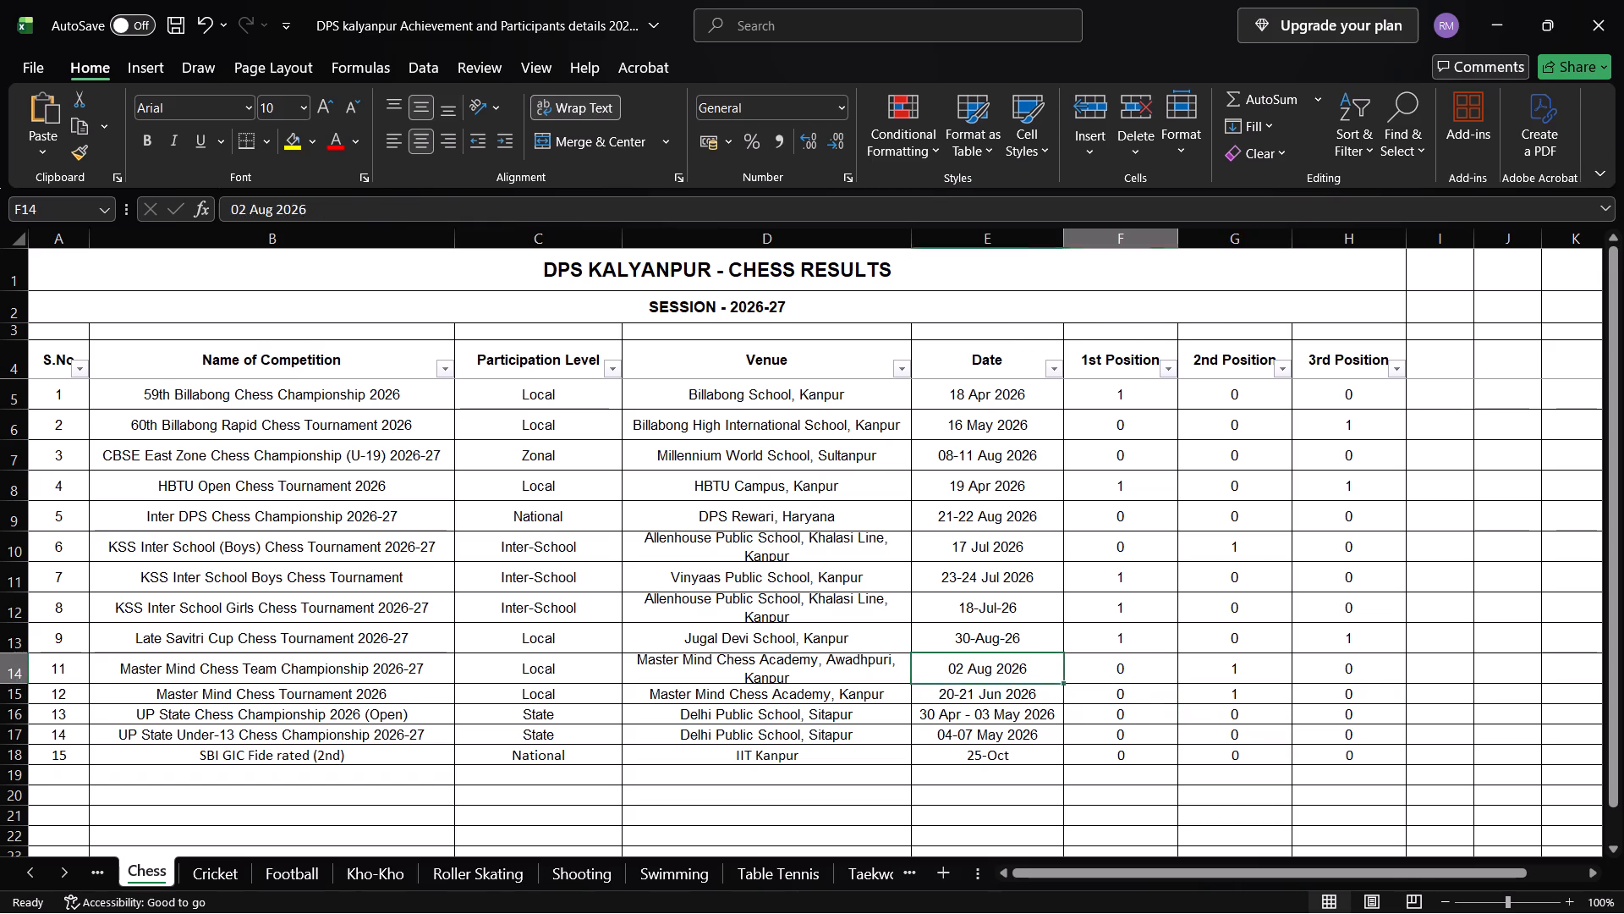
pyautogui.press('Up')
pyautogui.press('Up')
pyautogui.press('Up')
pyautogui.press('Up')
pyautogui.press('Up')
pyautogui.press('Up')
pyautogui.press('Up')
pyautogui.press('Up')
pyautogui.press('Up')
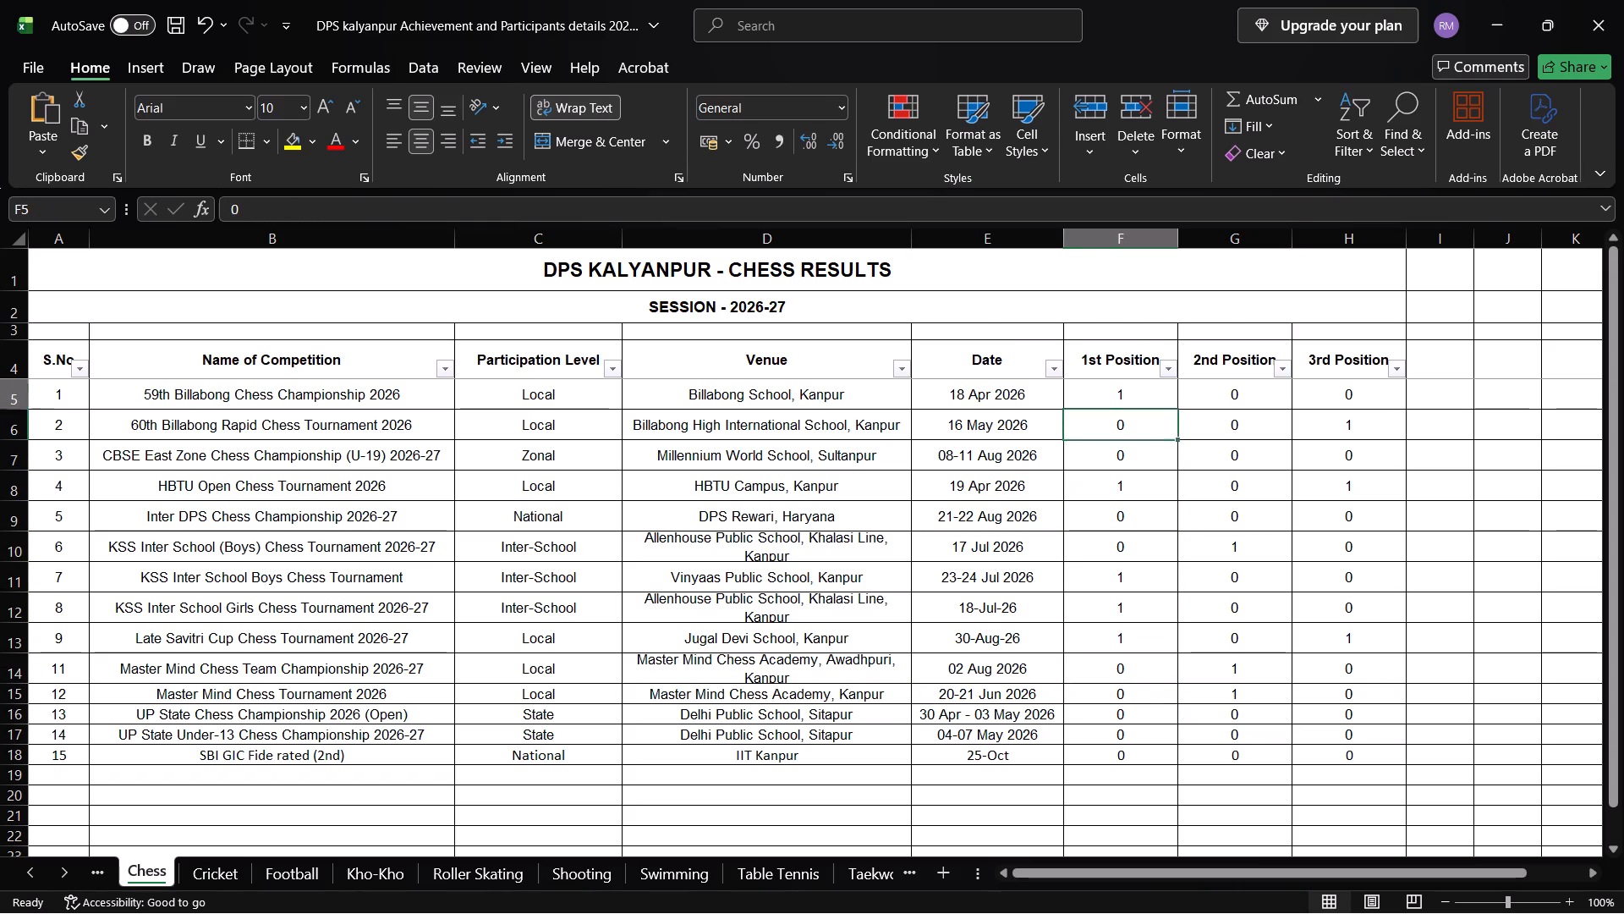
pyautogui.press('Down')
pyautogui.press('Down')
pyautogui.press('Down')
pyautogui.press('Down')
pyautogui.press('Down')
pyautogui.press('Down')
pyautogui.press('Down')
pyautogui.press('Down')
pyautogui.press('Down')
pyautogui.press('Down')
pyautogui.press('Down')
pyautogui.press('Down')
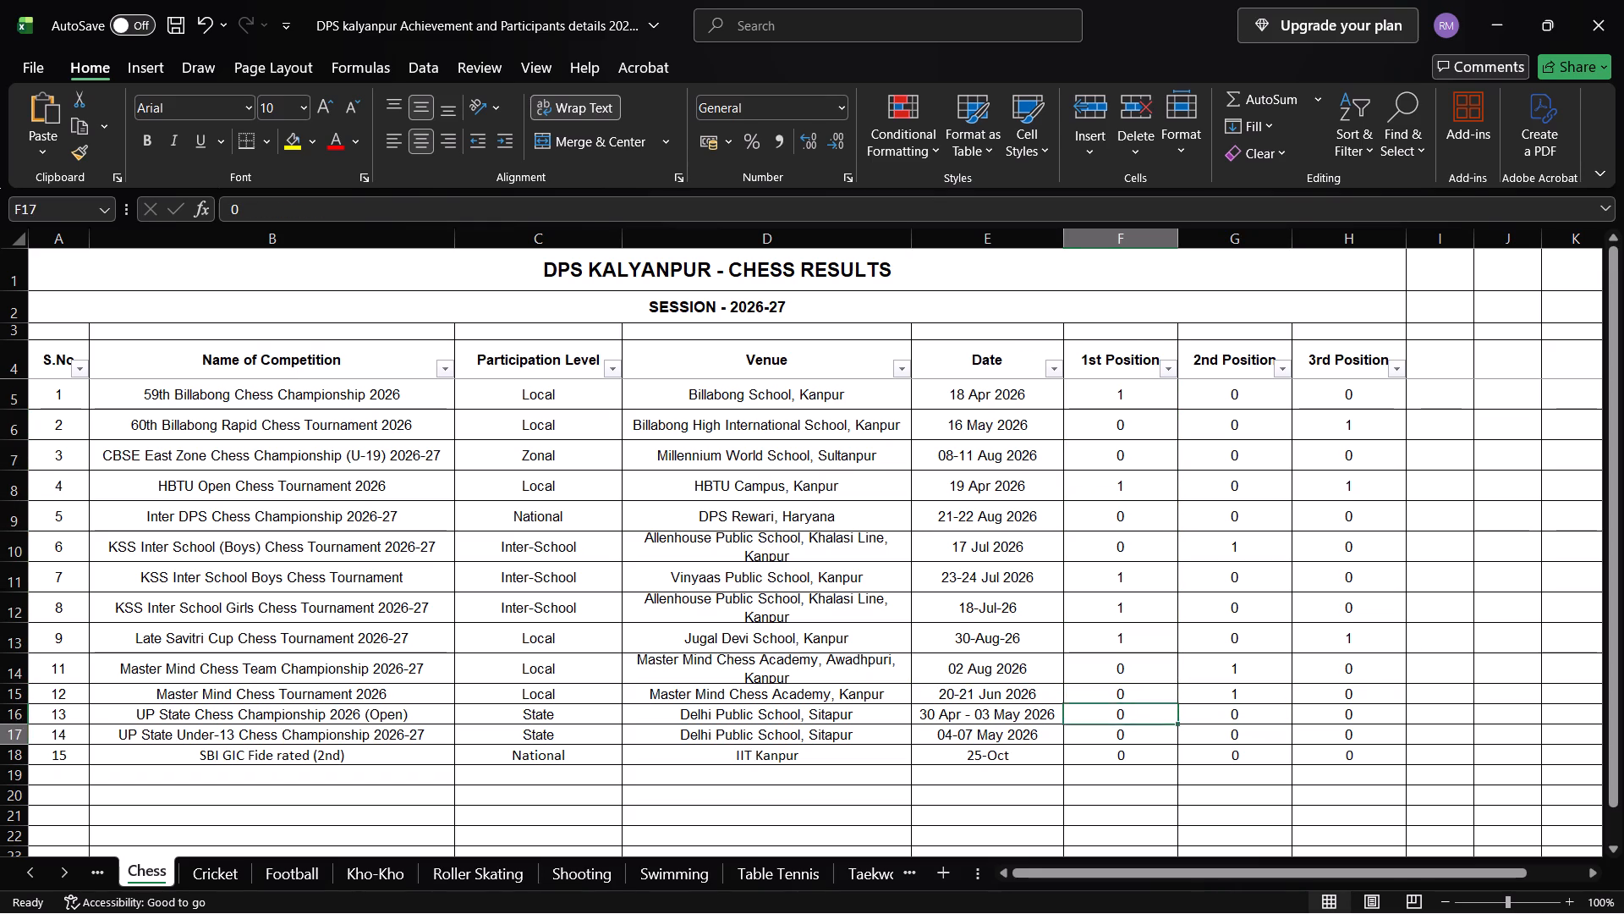
pyautogui.press('Down')
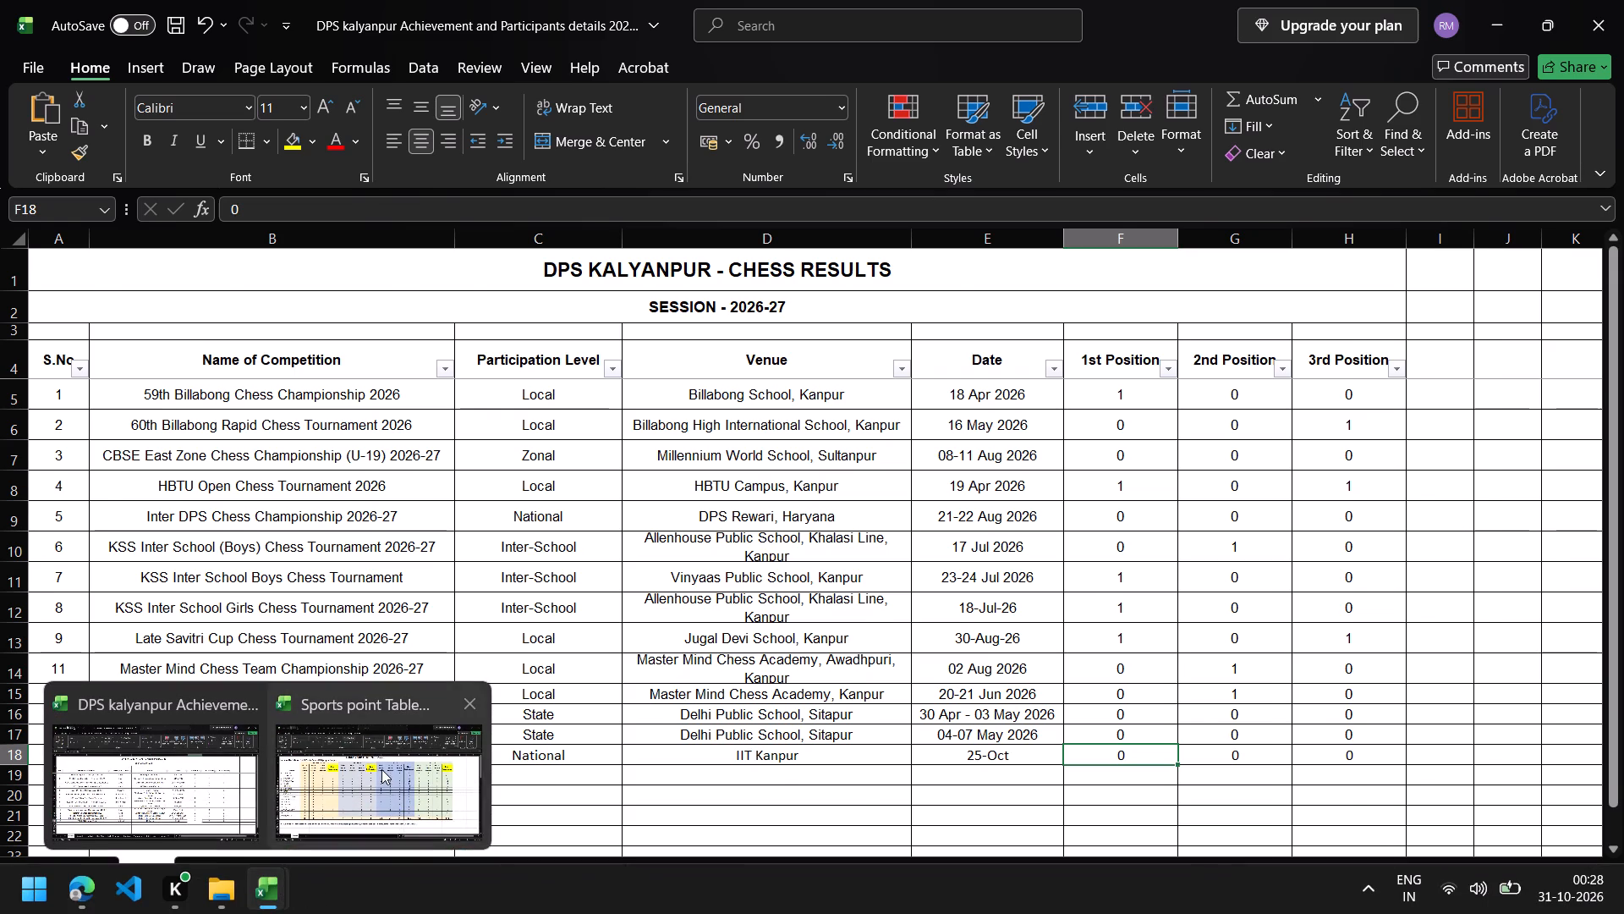
# Switch to the Sports point Table workbook and examine Chess's District gold, silver and bronze medal counts.
pyautogui.click(381, 769)
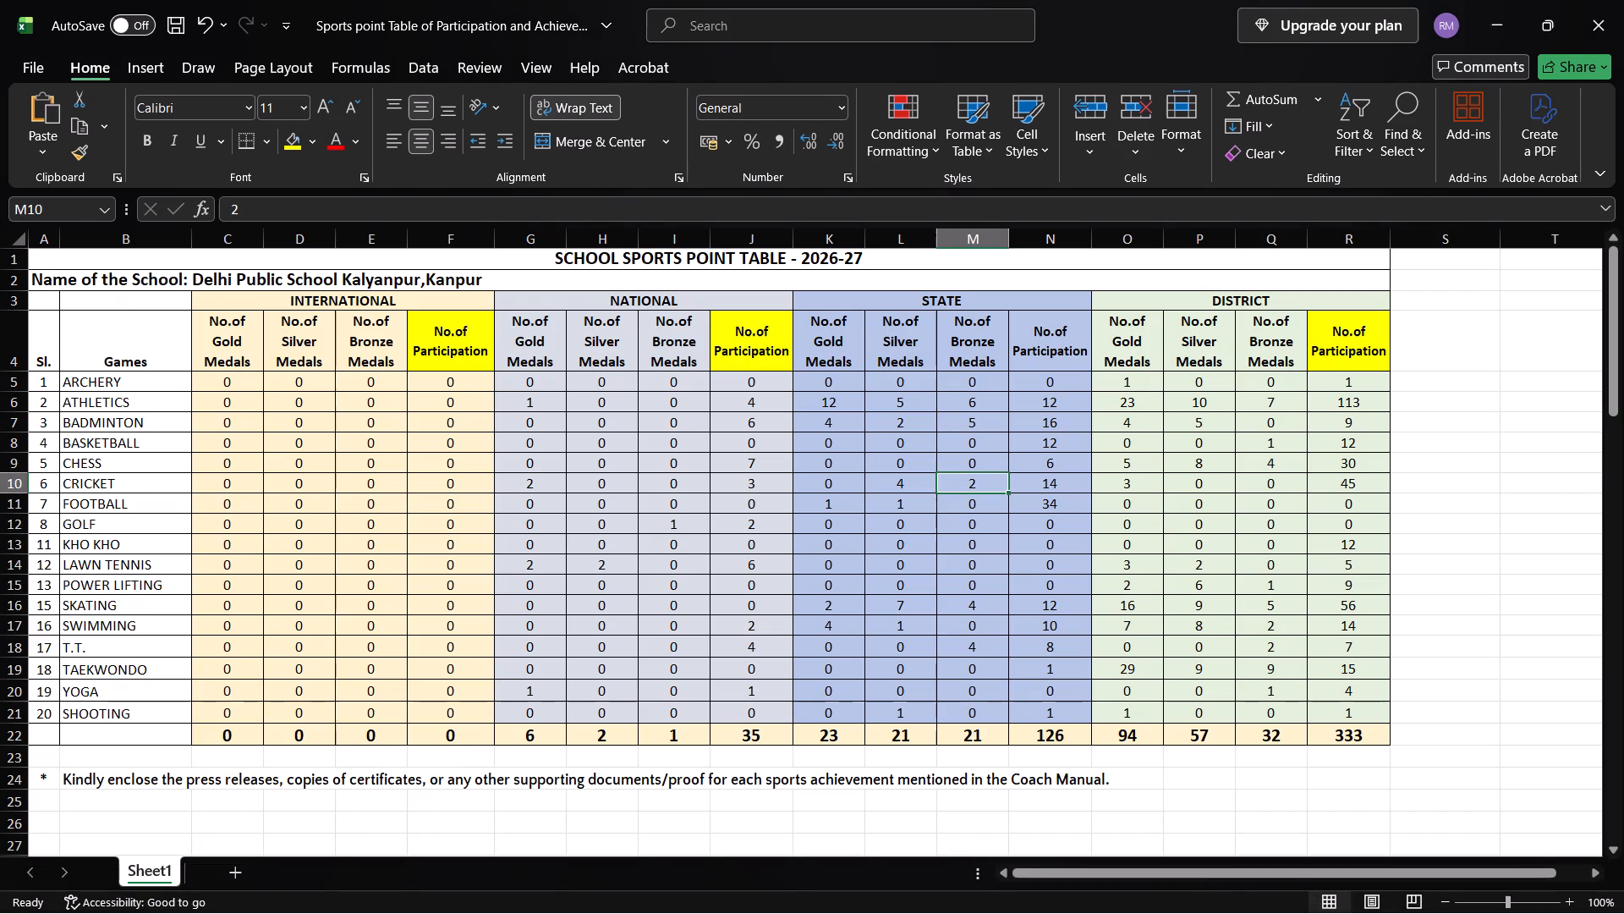
pyautogui.press('pageup')
pyautogui.press('Down')
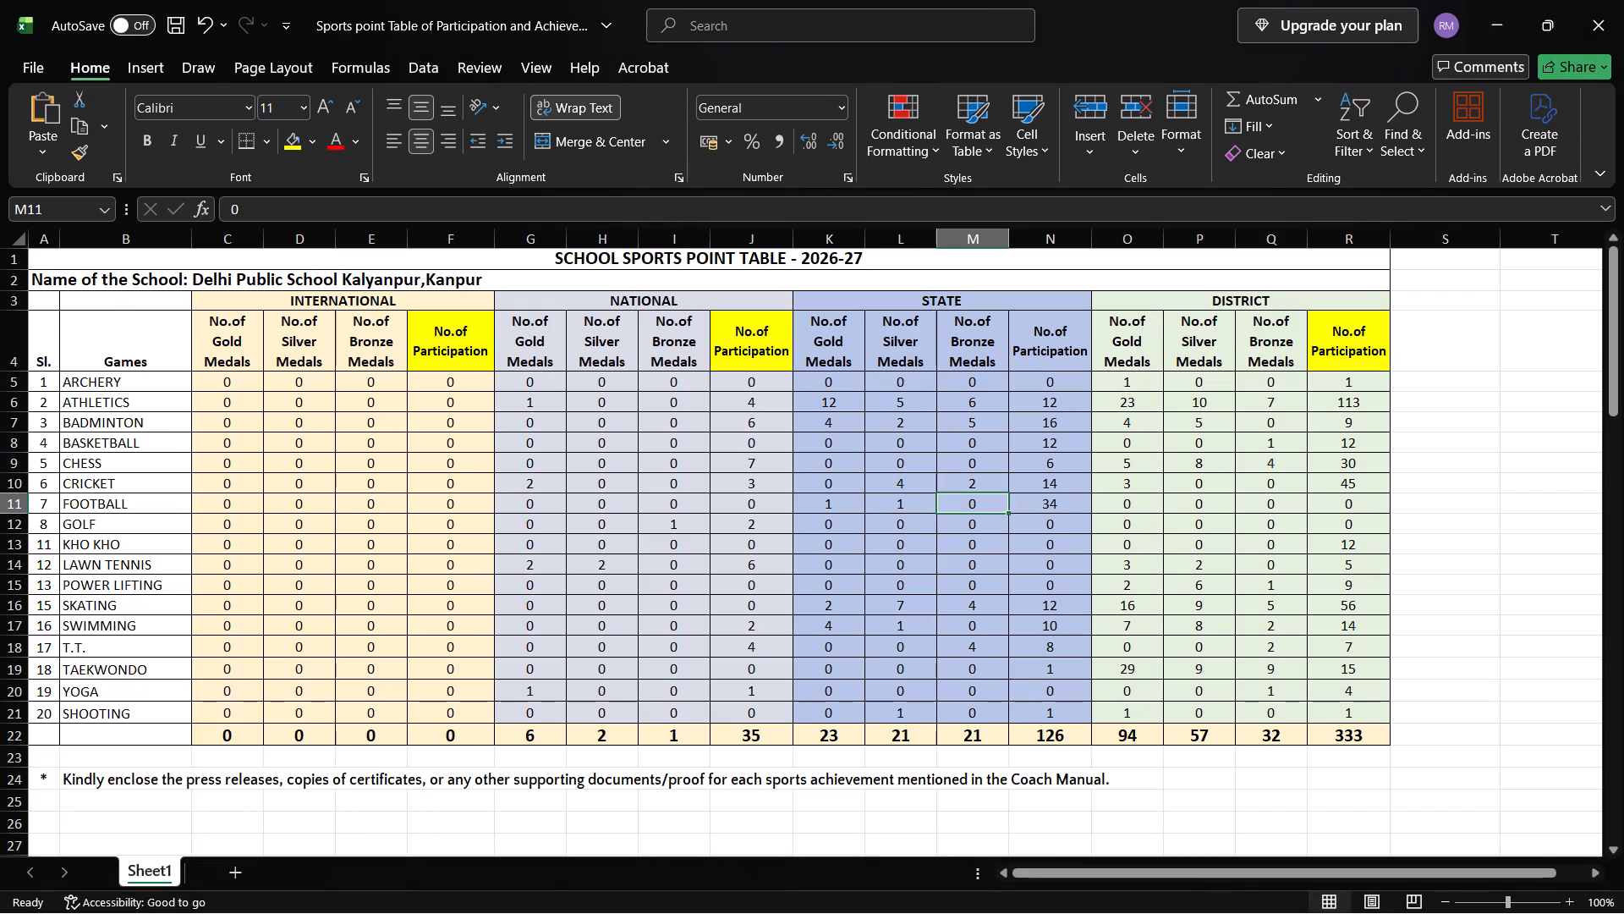
pyautogui.press('Left')
pyautogui.press('Up')
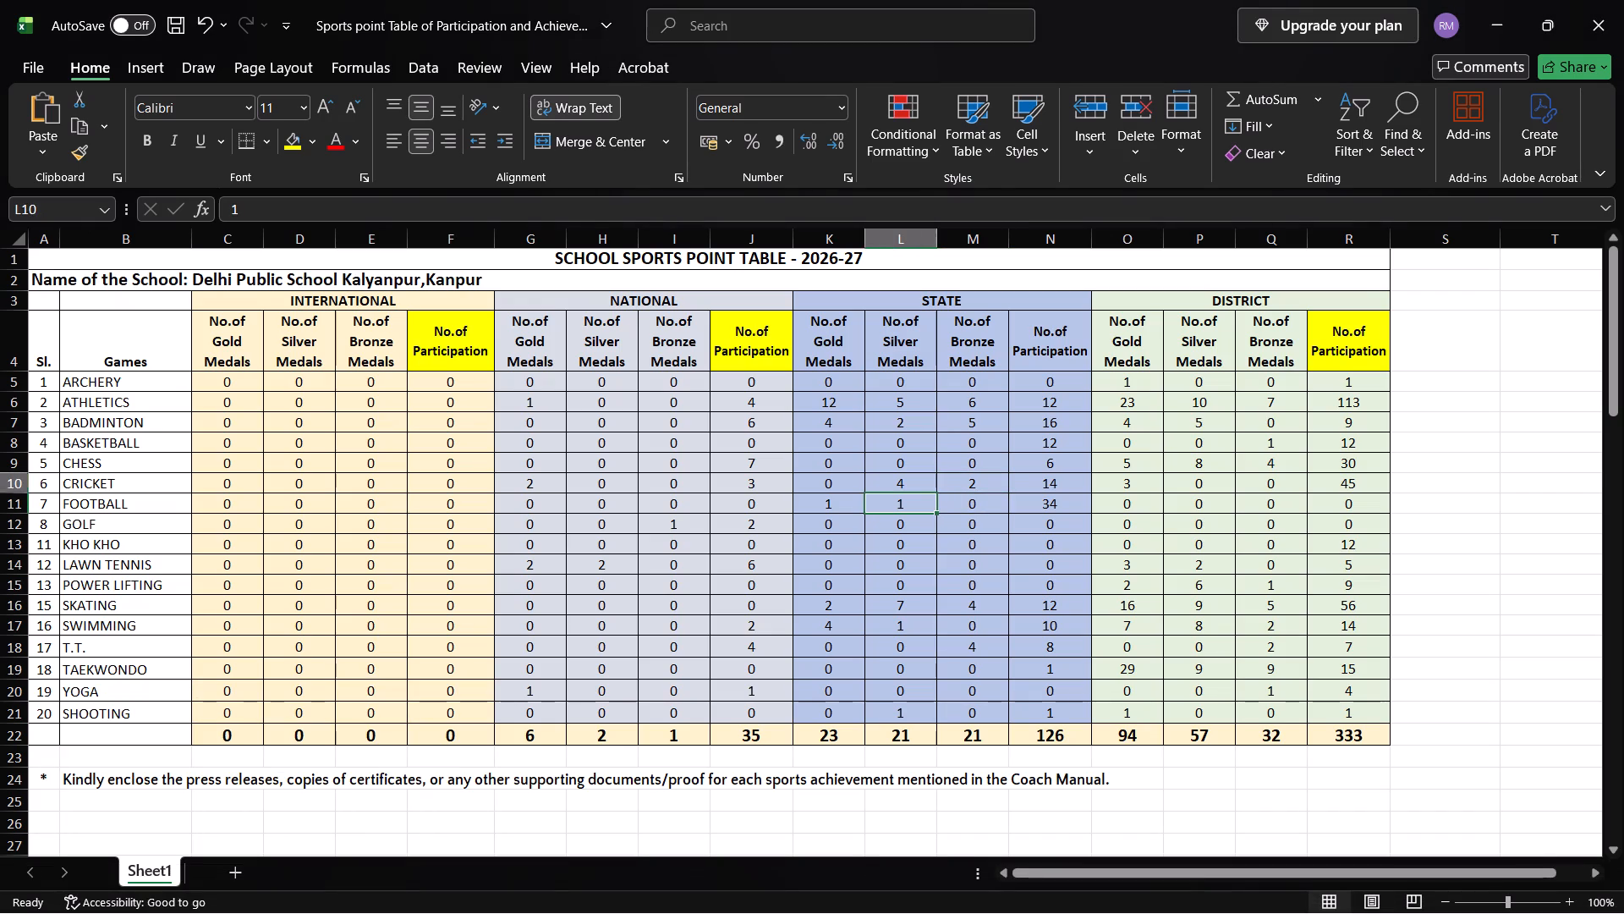
pyautogui.press('Right')
pyautogui.press('Right')
pyautogui.press('Up')
pyautogui.press('Right')
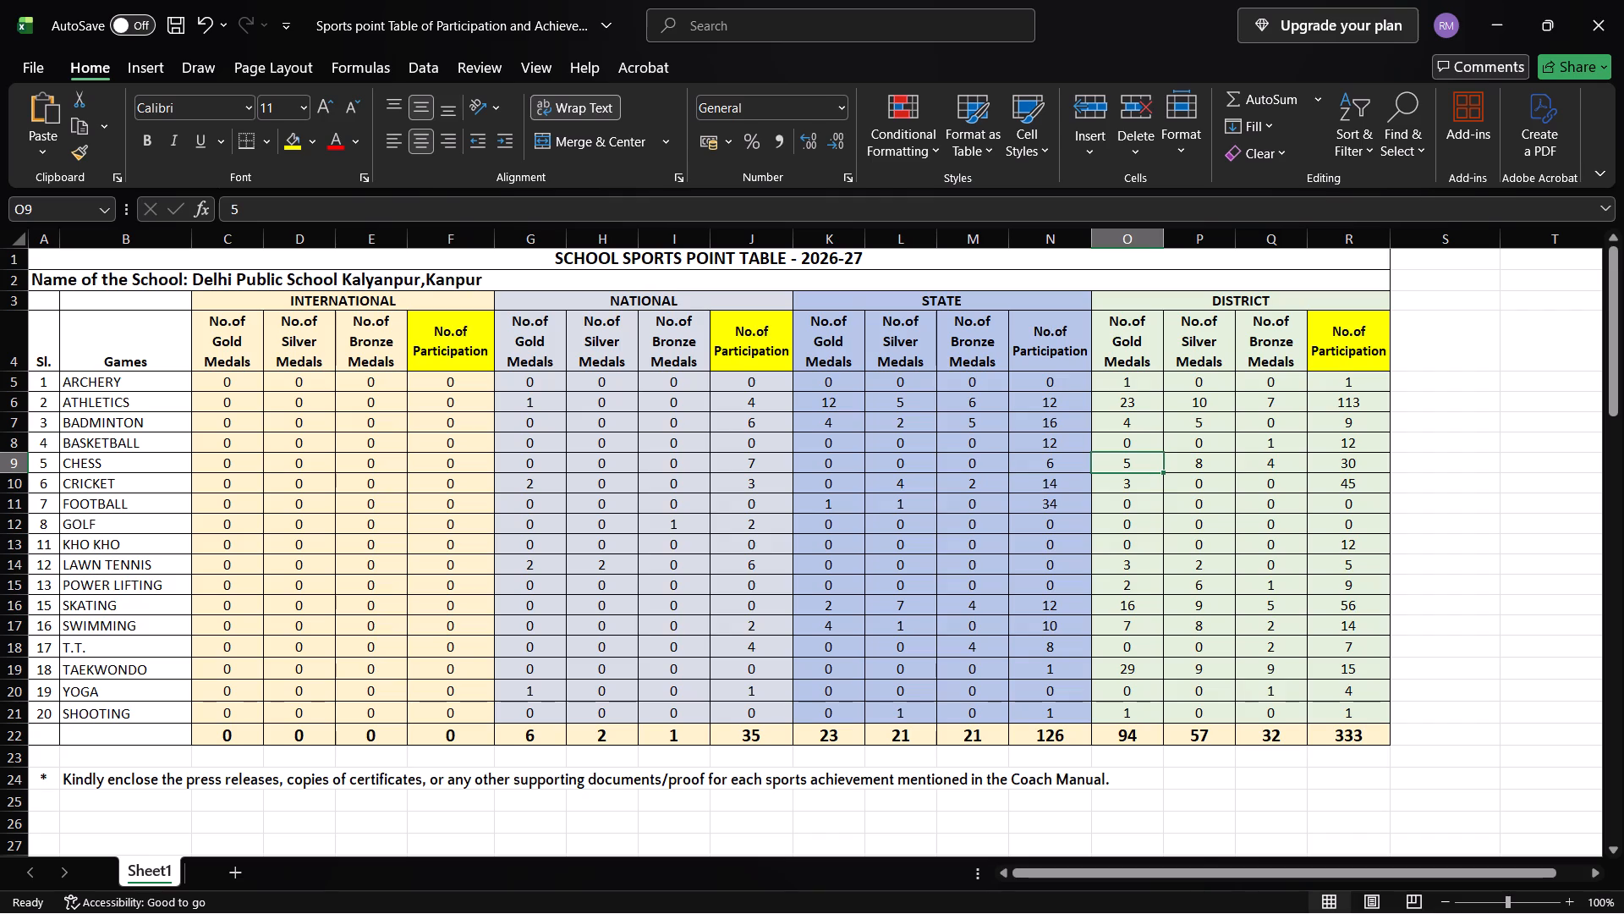
pyautogui.press('Right')
pyautogui.press('Right')
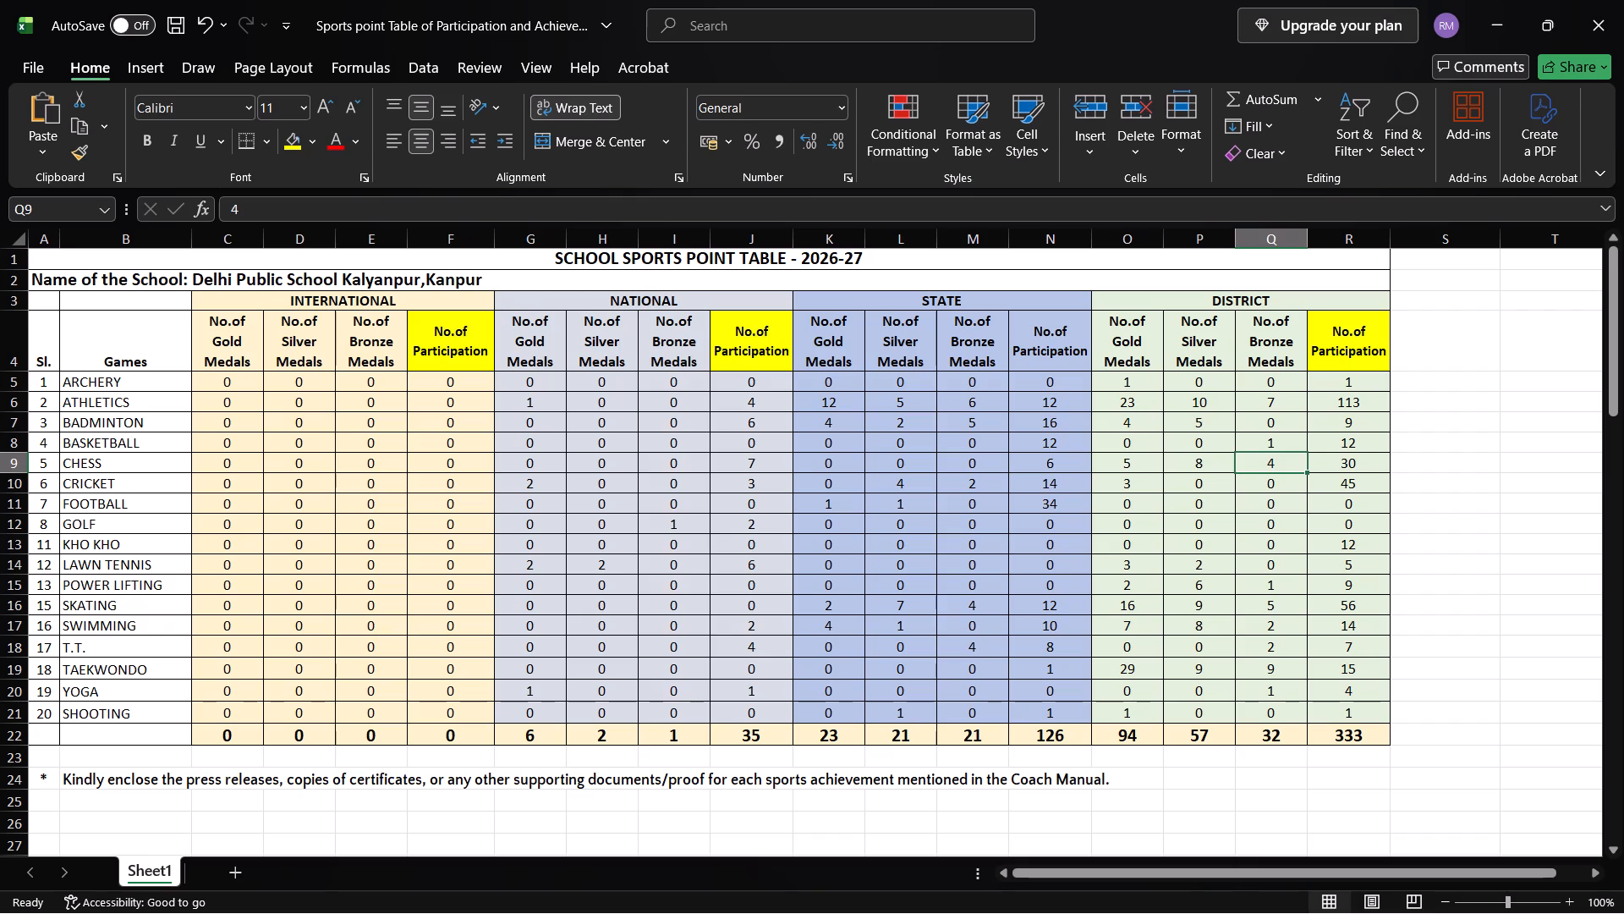
pyautogui.press('Down')
pyautogui.press('Up')
pyautogui.press('Right')
pyautogui.press('Left')
pyautogui.press('Right')
pyautogui.press('Left')
pyautogui.press('Right')
pyautogui.press('Up')
pyautogui.press('Left')
pyautogui.press('Down')
pyautogui.press('Right')
pyautogui.press('Left')
pyautogui.press('Down')
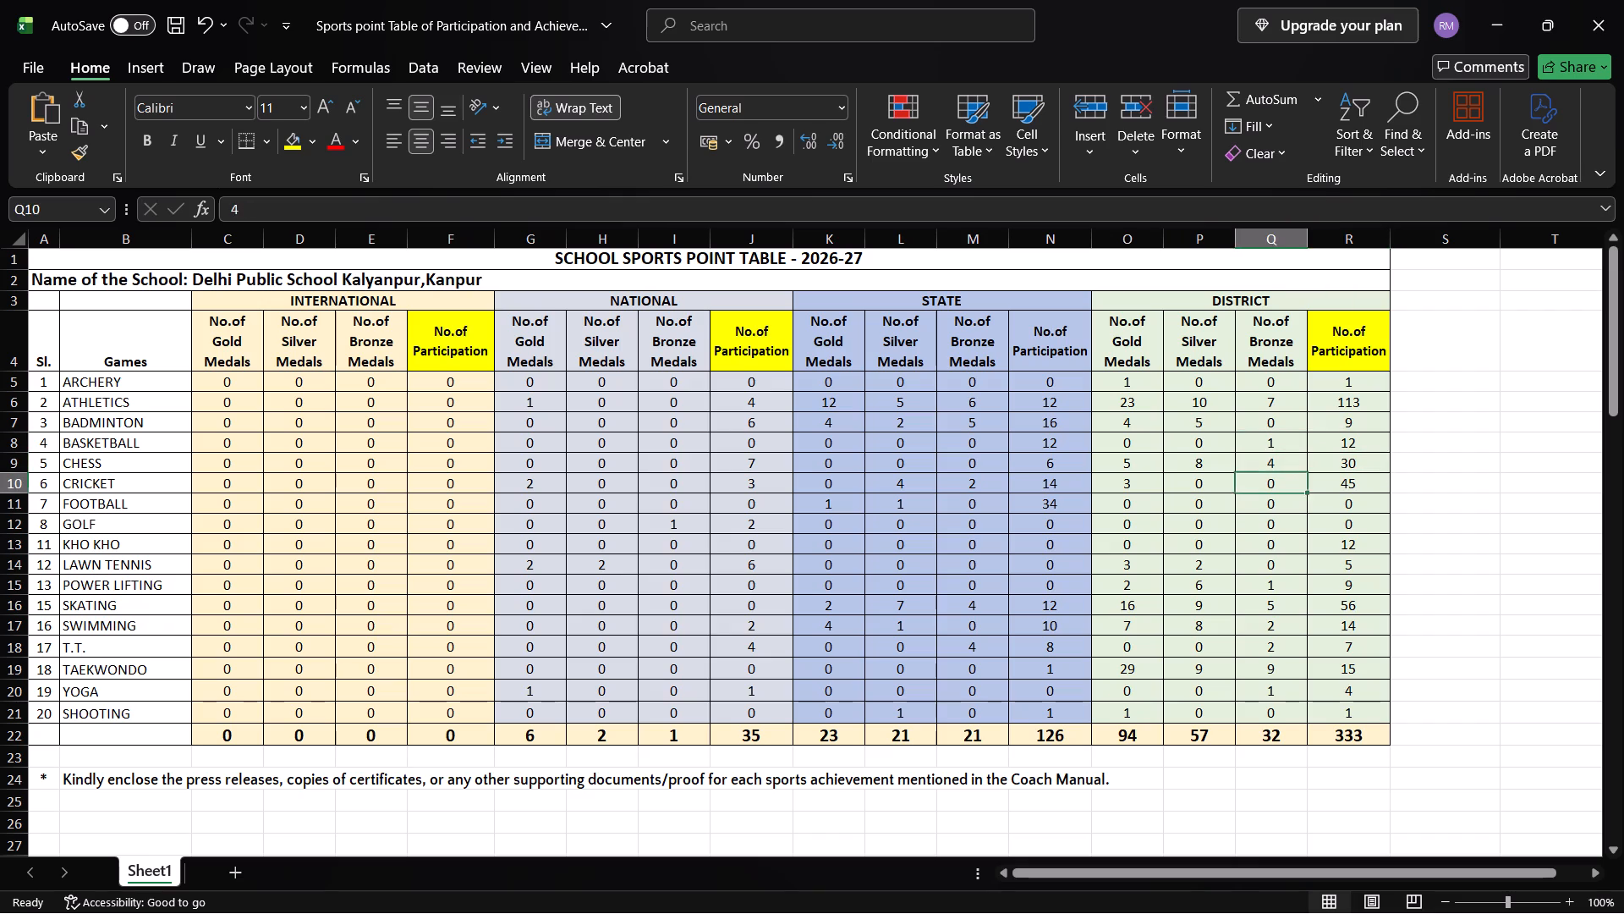
pyautogui.press('Left')
pyautogui.press('Up')
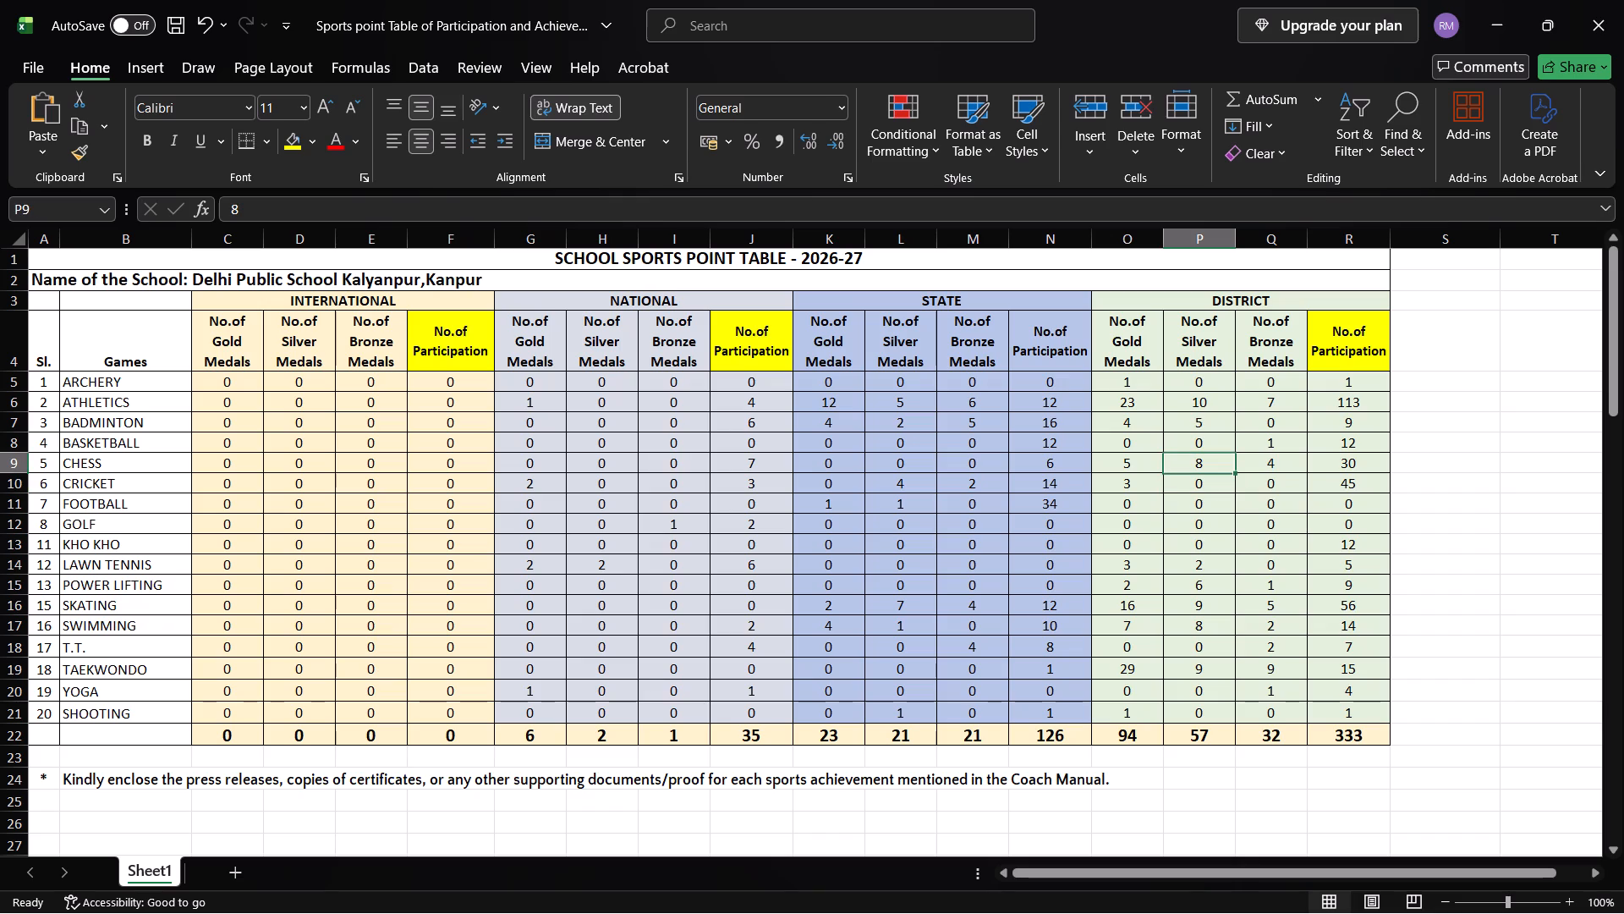
# Compare Chess's medal and participation counts across the International, National, State and District levels.
pyautogui.press('Left')
pyautogui.press('Left')
pyautogui.press('Left')
pyautogui.press('Left')
pyautogui.press('Left')
pyautogui.press('Left')
pyautogui.press('Left')
pyautogui.press('Left')
pyautogui.press('Left')
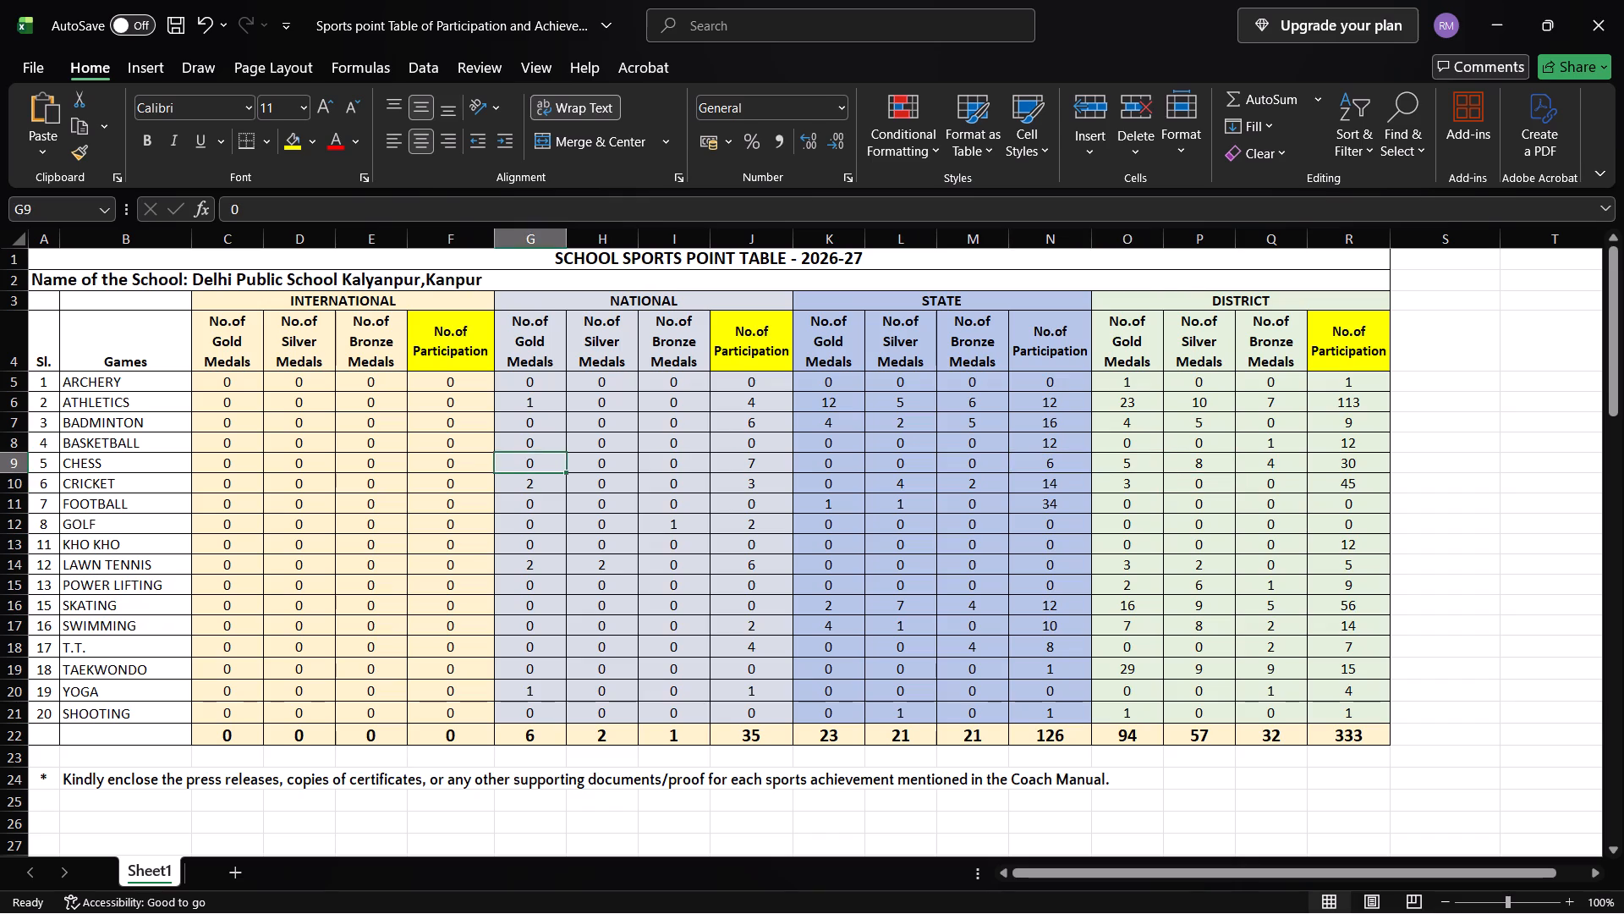
pyautogui.press('Right')
pyautogui.press('Right')
pyautogui.press('Right')
pyautogui.press('Left')
pyautogui.press('Left')
pyautogui.press('Left')
pyautogui.press('Left')
pyautogui.press('Left')
pyautogui.press('Left')
pyautogui.press('Left')
pyautogui.press('Right')
pyautogui.press('Right')
pyautogui.press('Right')
pyautogui.press('Right')
pyautogui.press('Right')
pyautogui.press('Right')
pyautogui.press('Right')
pyautogui.press('Right')
pyautogui.press('Right')
pyautogui.press('Right')
pyautogui.press('Right')
pyautogui.press('Right')
pyautogui.press('Right')
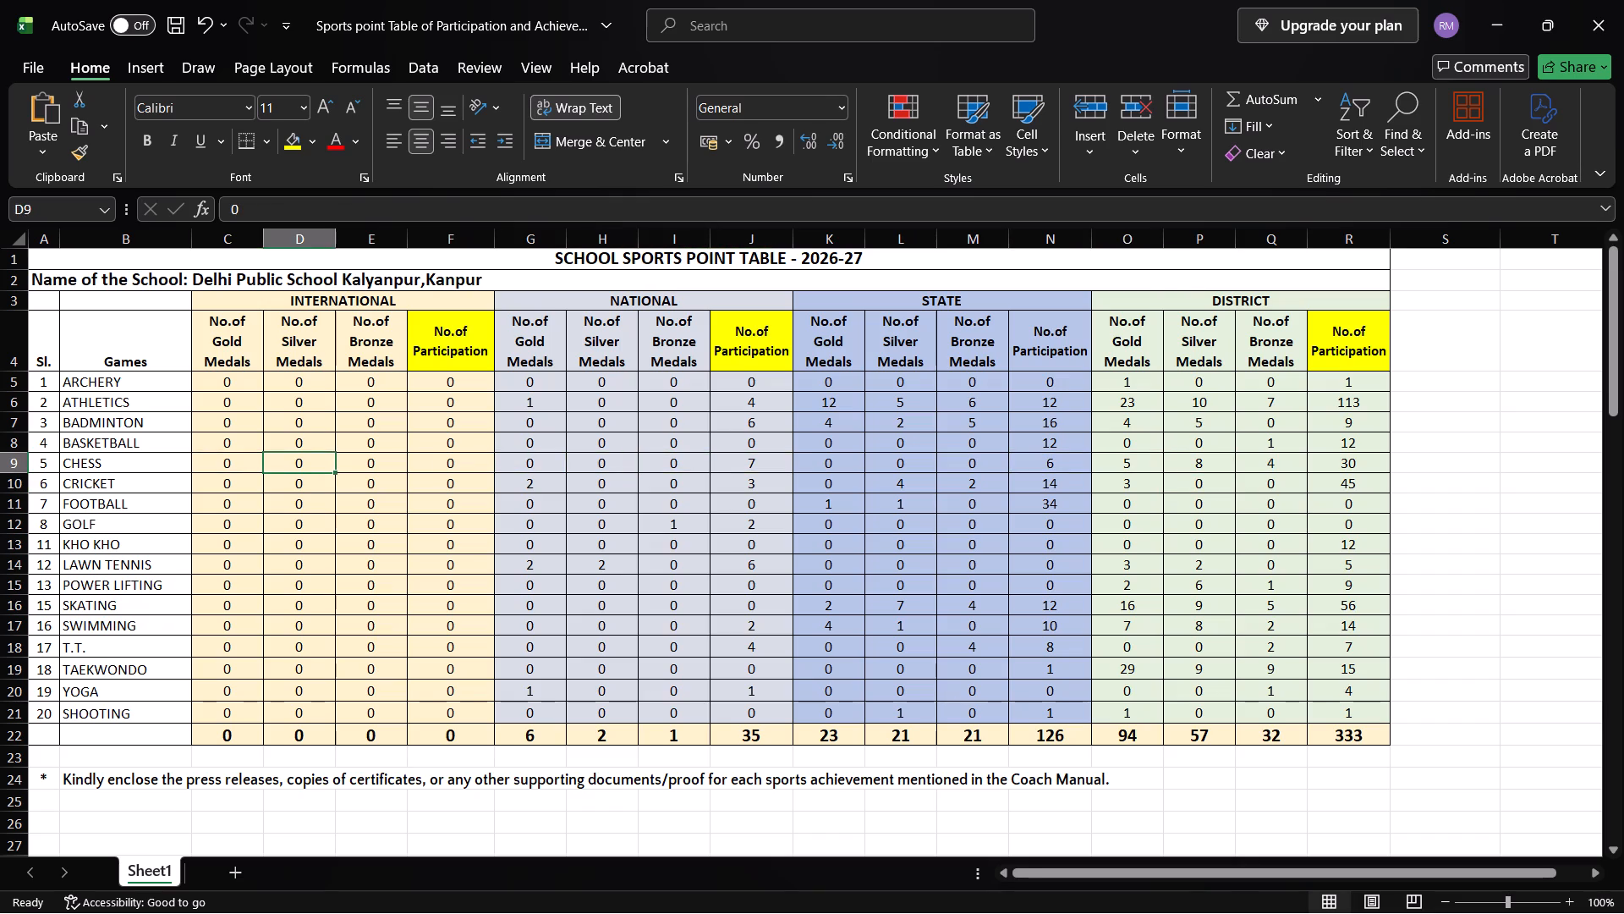
pyautogui.press('Left')
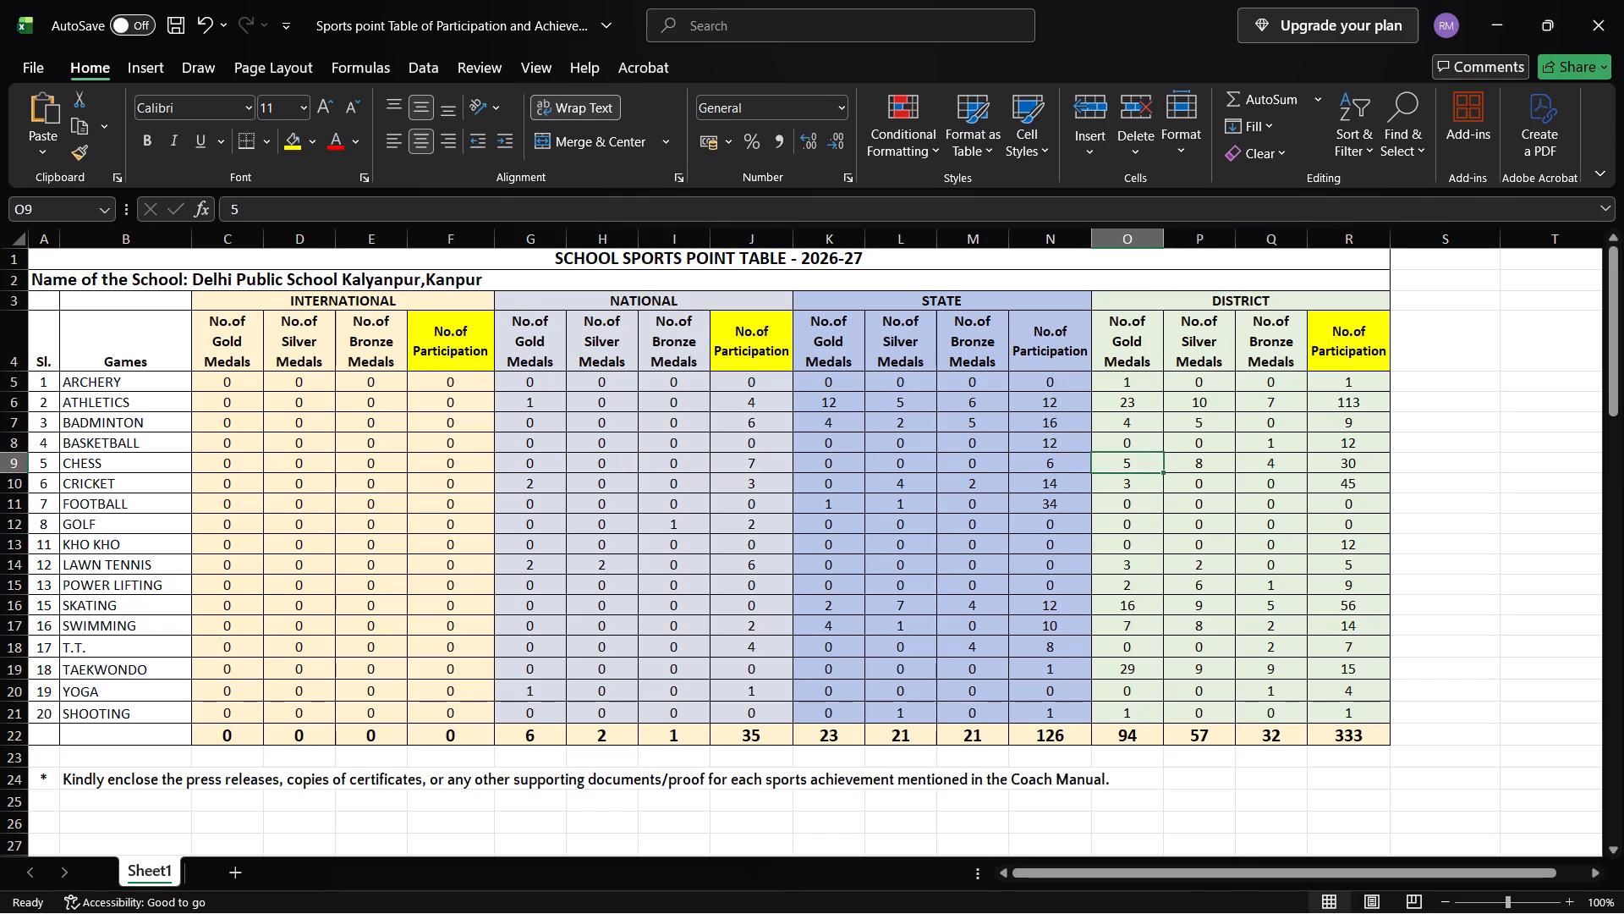
pyautogui.press('Right')
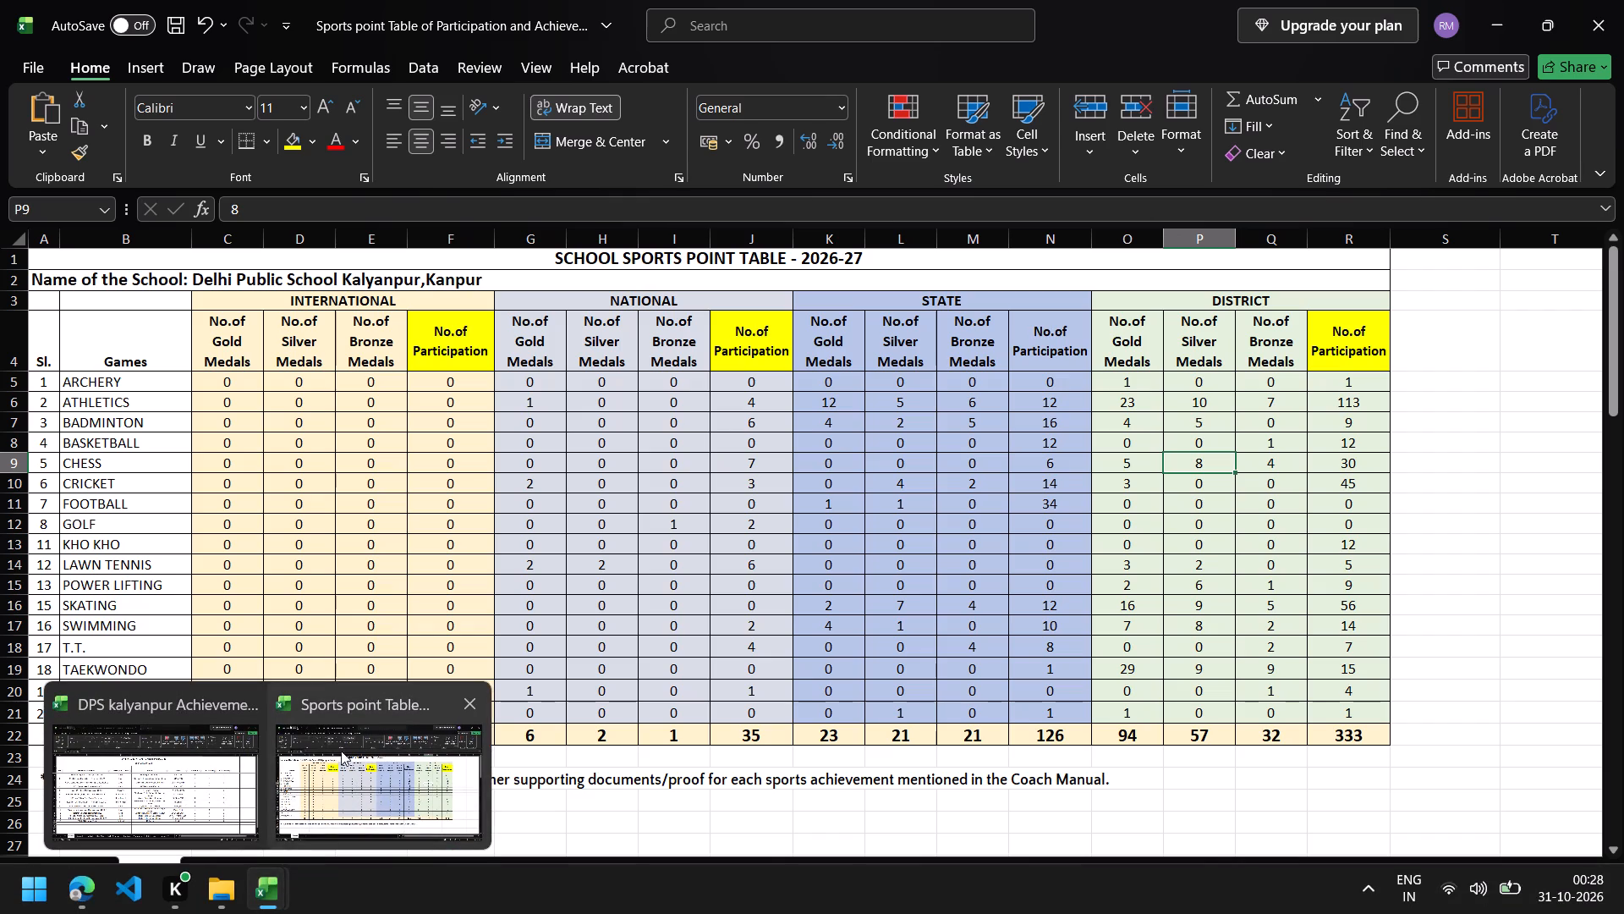
# Switch to the DPS Kalyanpur achievement workbook and check the 1st Position counts of the Chess competitions.
pyautogui.click(217, 743)
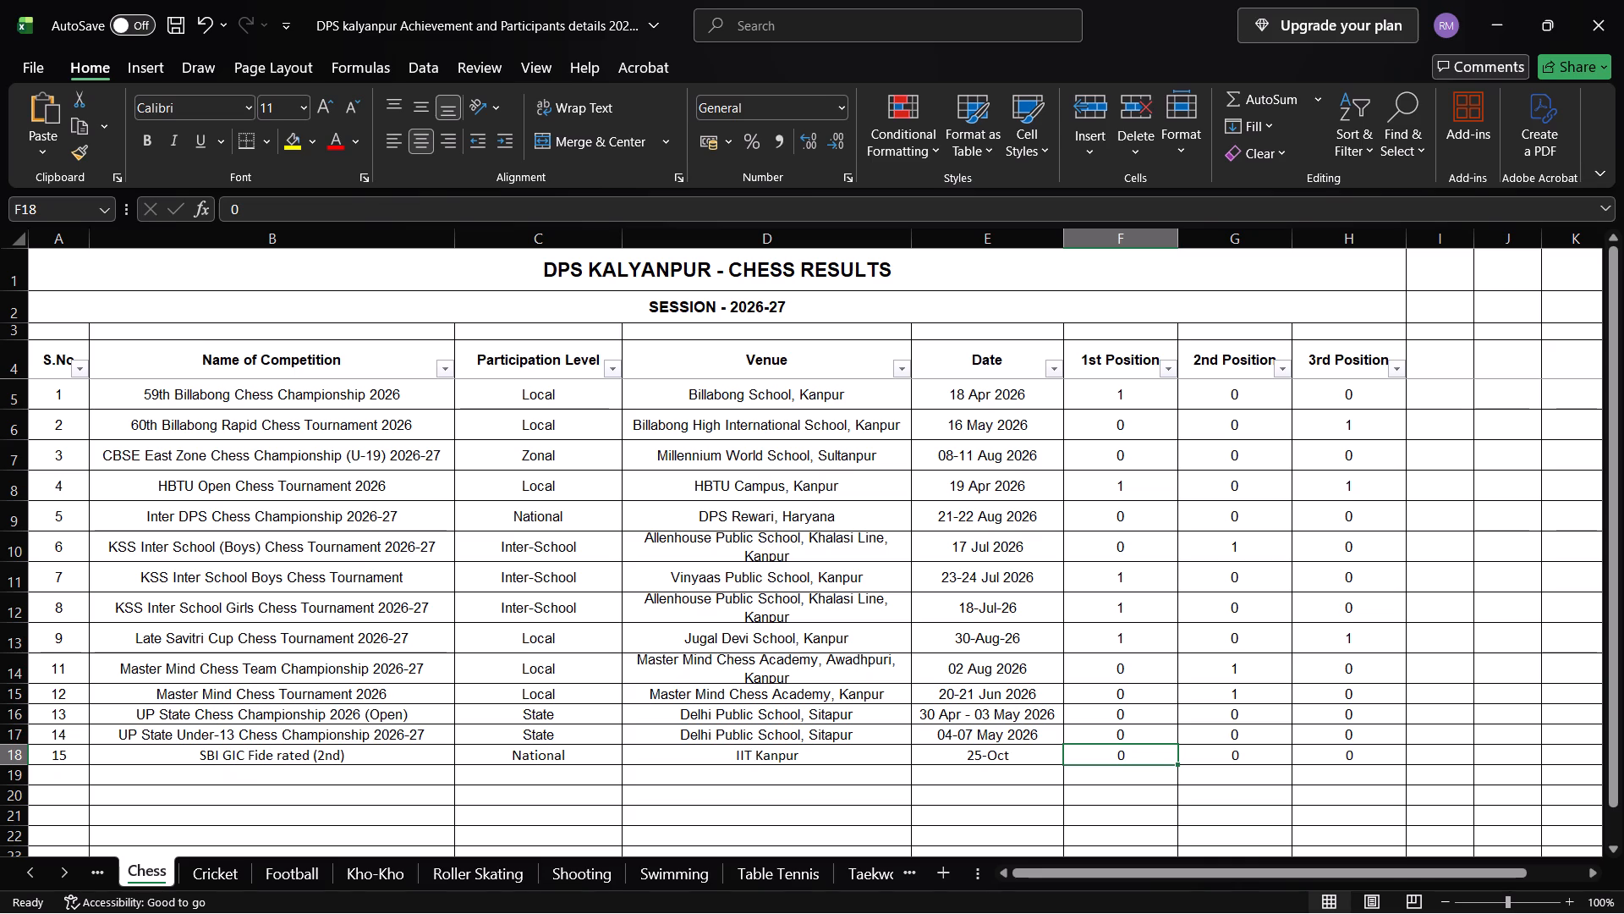
pyautogui.press('Up')
pyautogui.press('Up')
pyautogui.press('Up')
pyautogui.press('Up')
pyautogui.press('Up')
pyautogui.press('Up')
pyautogui.press('Up')
pyautogui.press('Up')
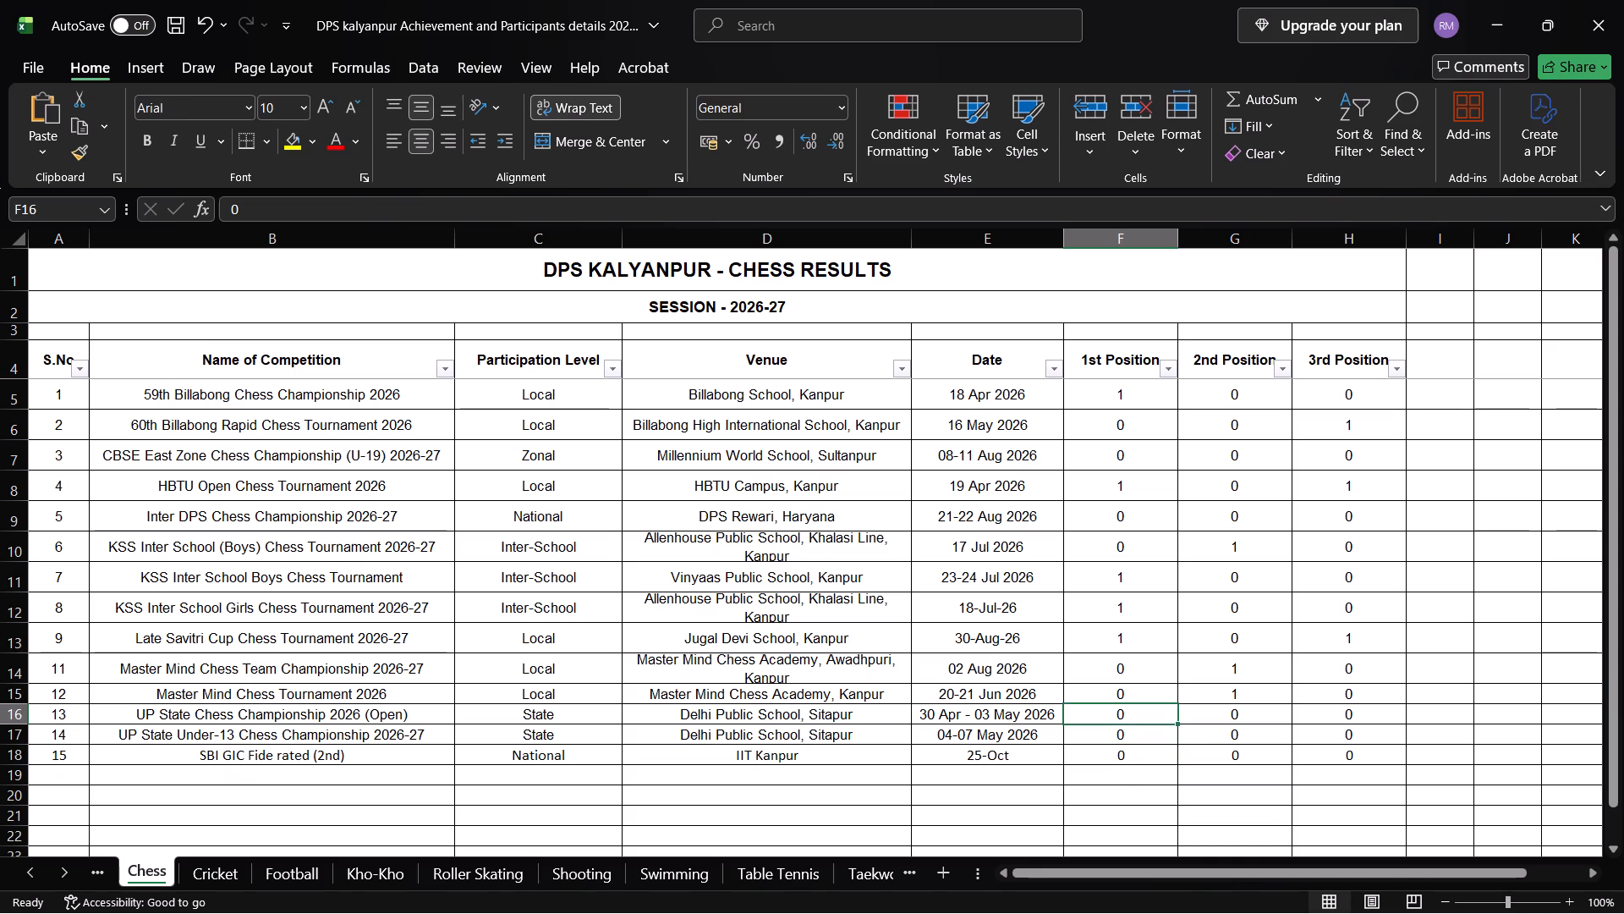
pyautogui.press('Right')
pyautogui.press('Down')
pyautogui.press('Left')
pyautogui.press('Down')
pyautogui.press('Left')
pyautogui.press('Right')
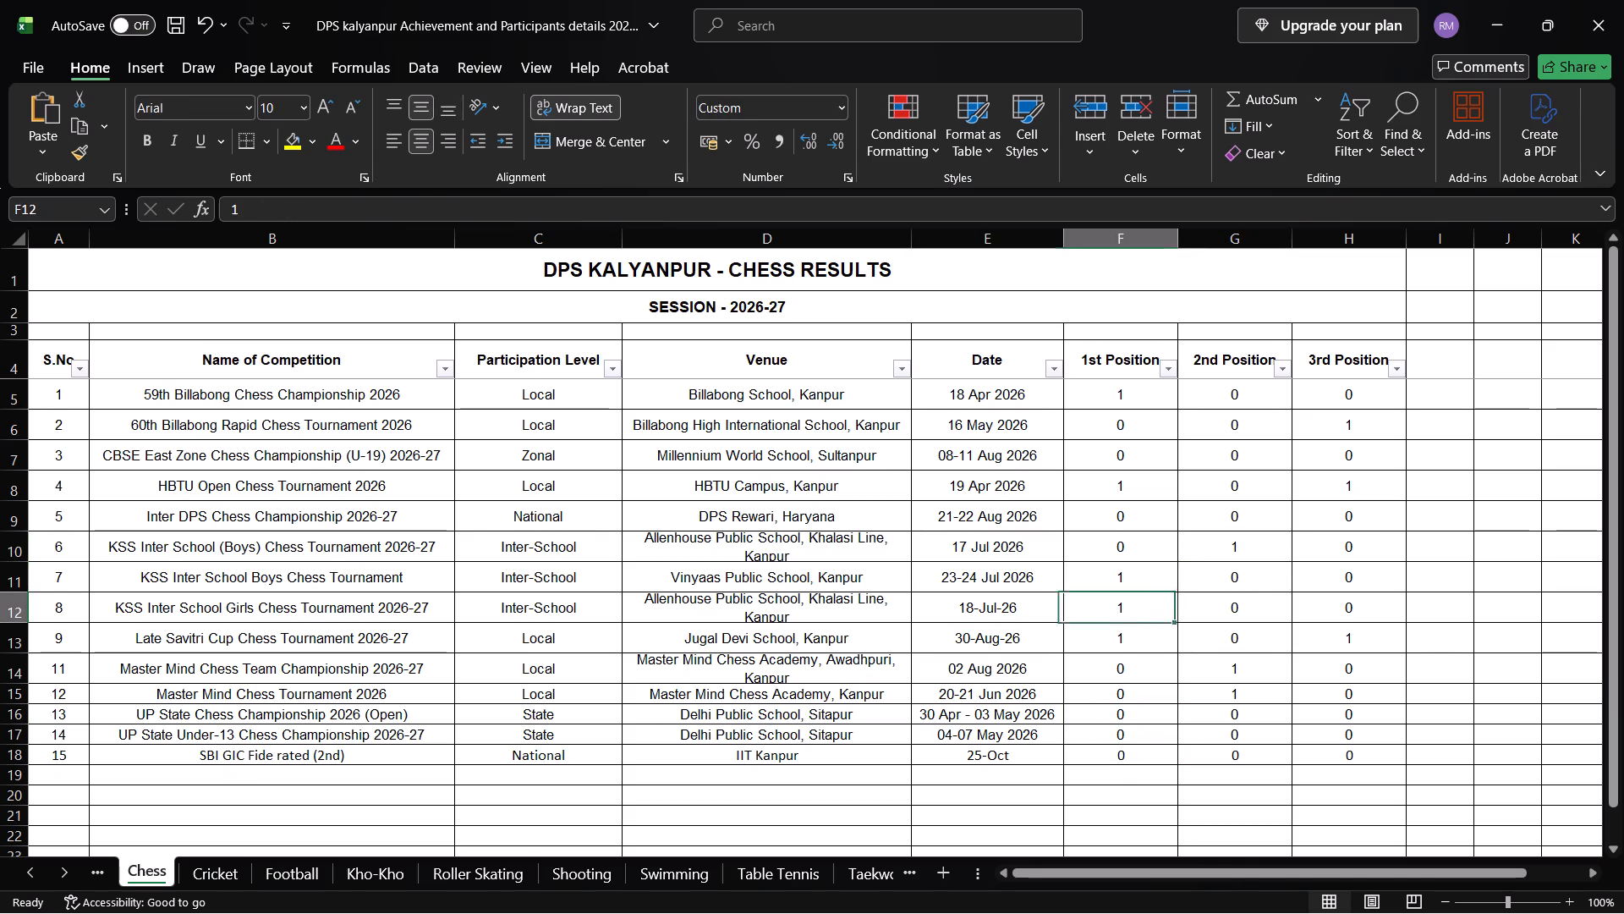
pyautogui.press('Down')
pyautogui.press('Left')
pyautogui.press('Right')
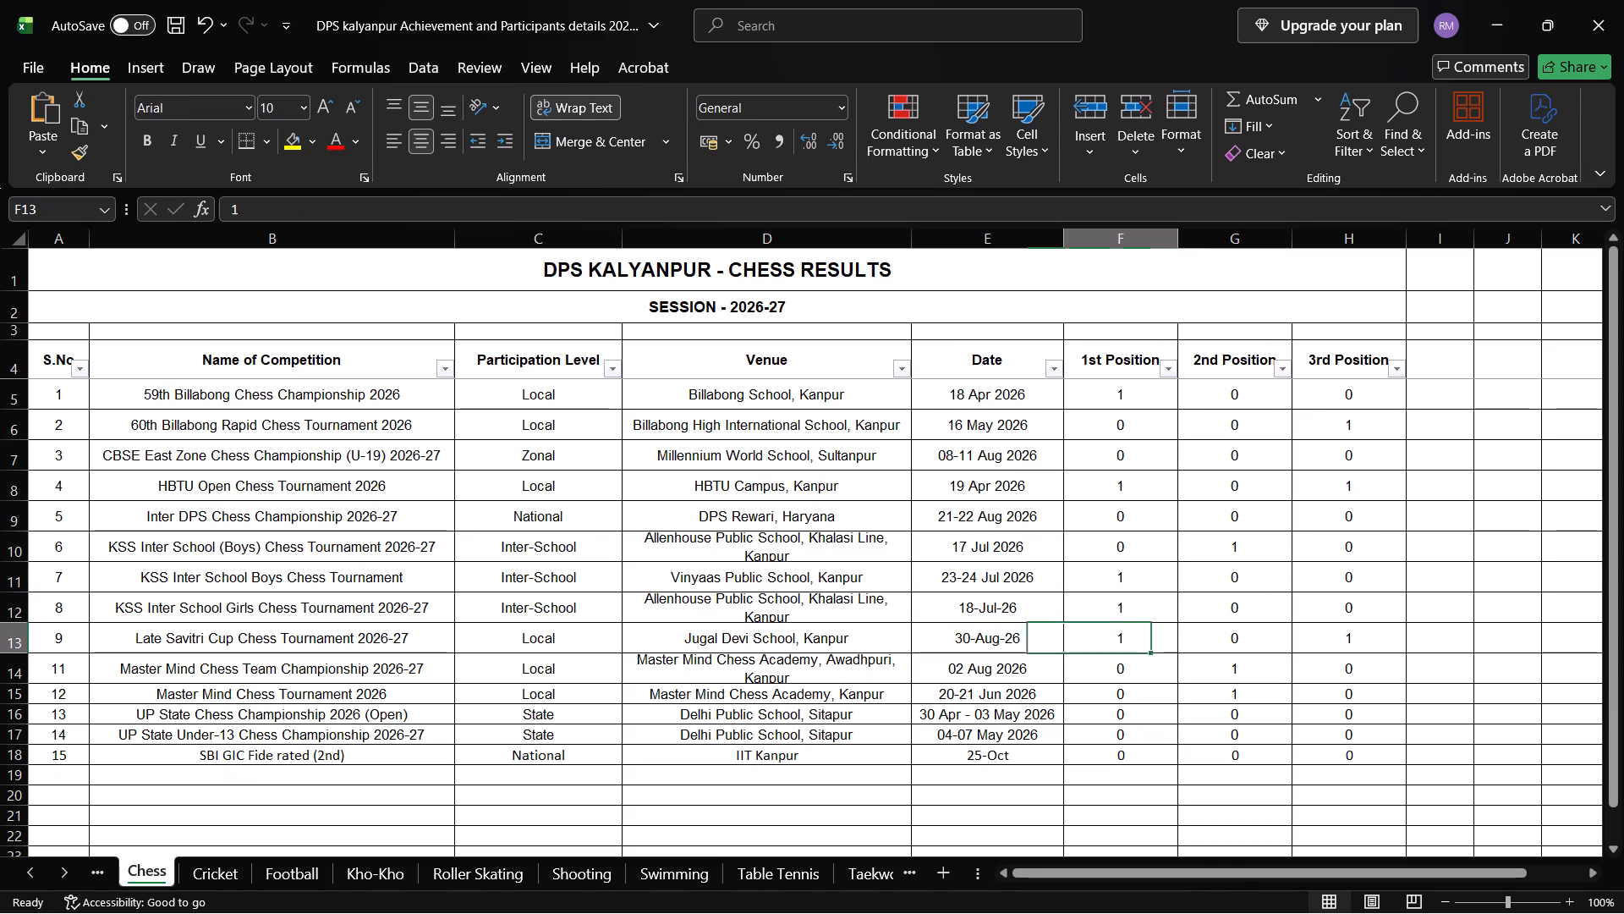
pyautogui.press('Up')
pyautogui.press('Up')
pyautogui.press('Up')
pyautogui.press('Up')
pyautogui.press('Up')
pyautogui.press('Up')
pyautogui.press('Up')
pyautogui.press('Up')
pyautogui.press('Down')
pyautogui.press('Down')
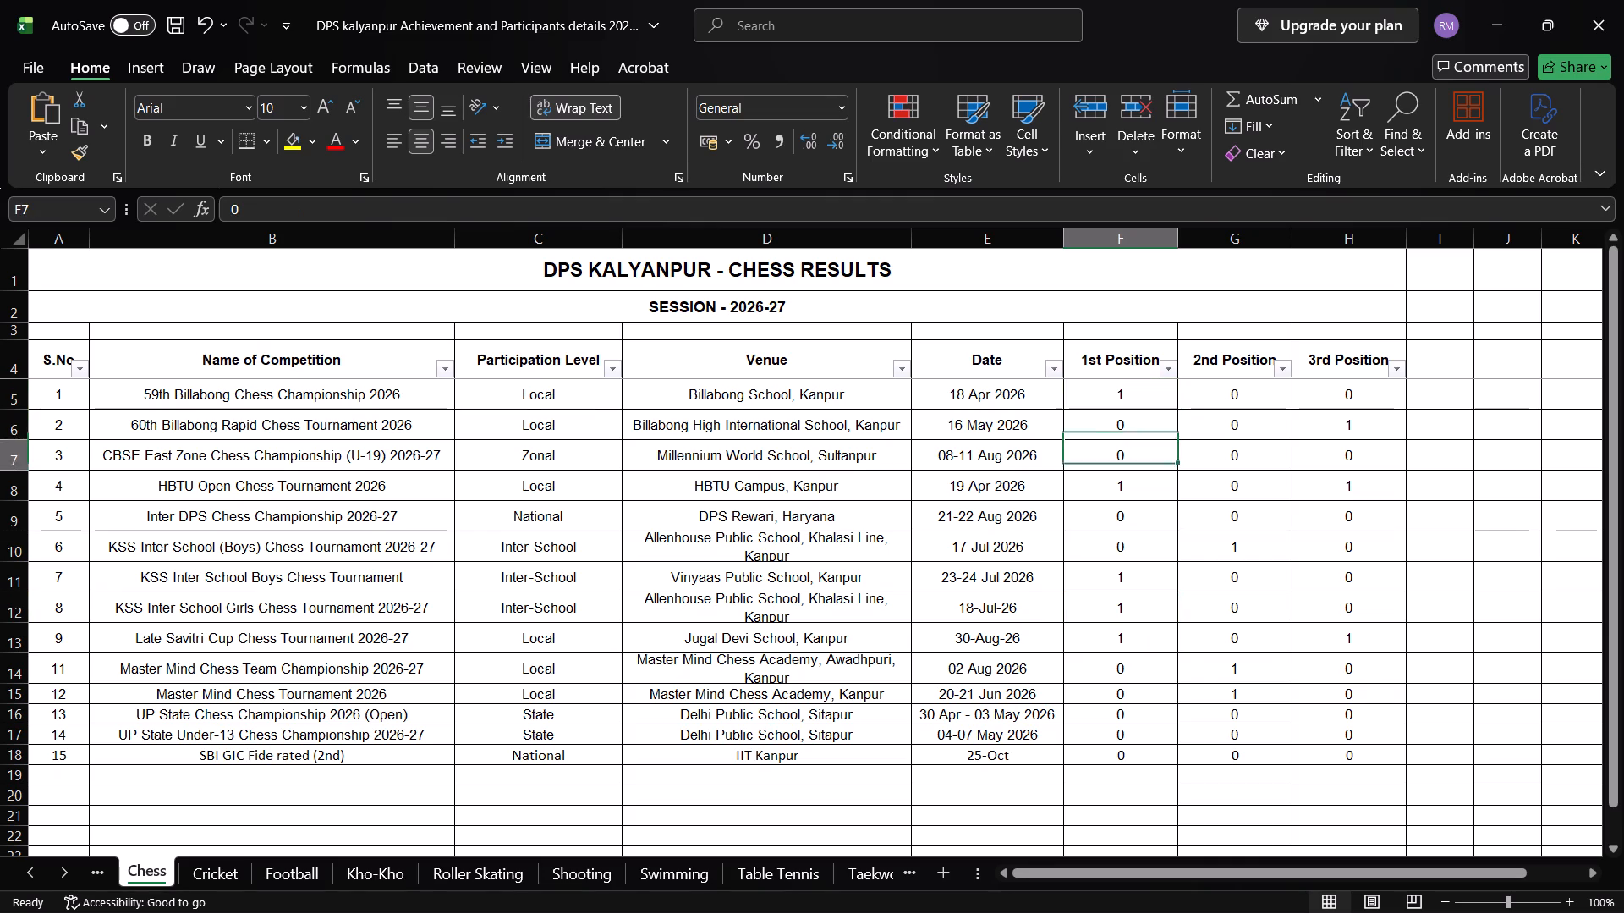
pyautogui.press('Down')
pyautogui.press('Down')
pyautogui.press('Down')
pyautogui.press('Down')
pyautogui.press('Down')
pyautogui.press('Down')
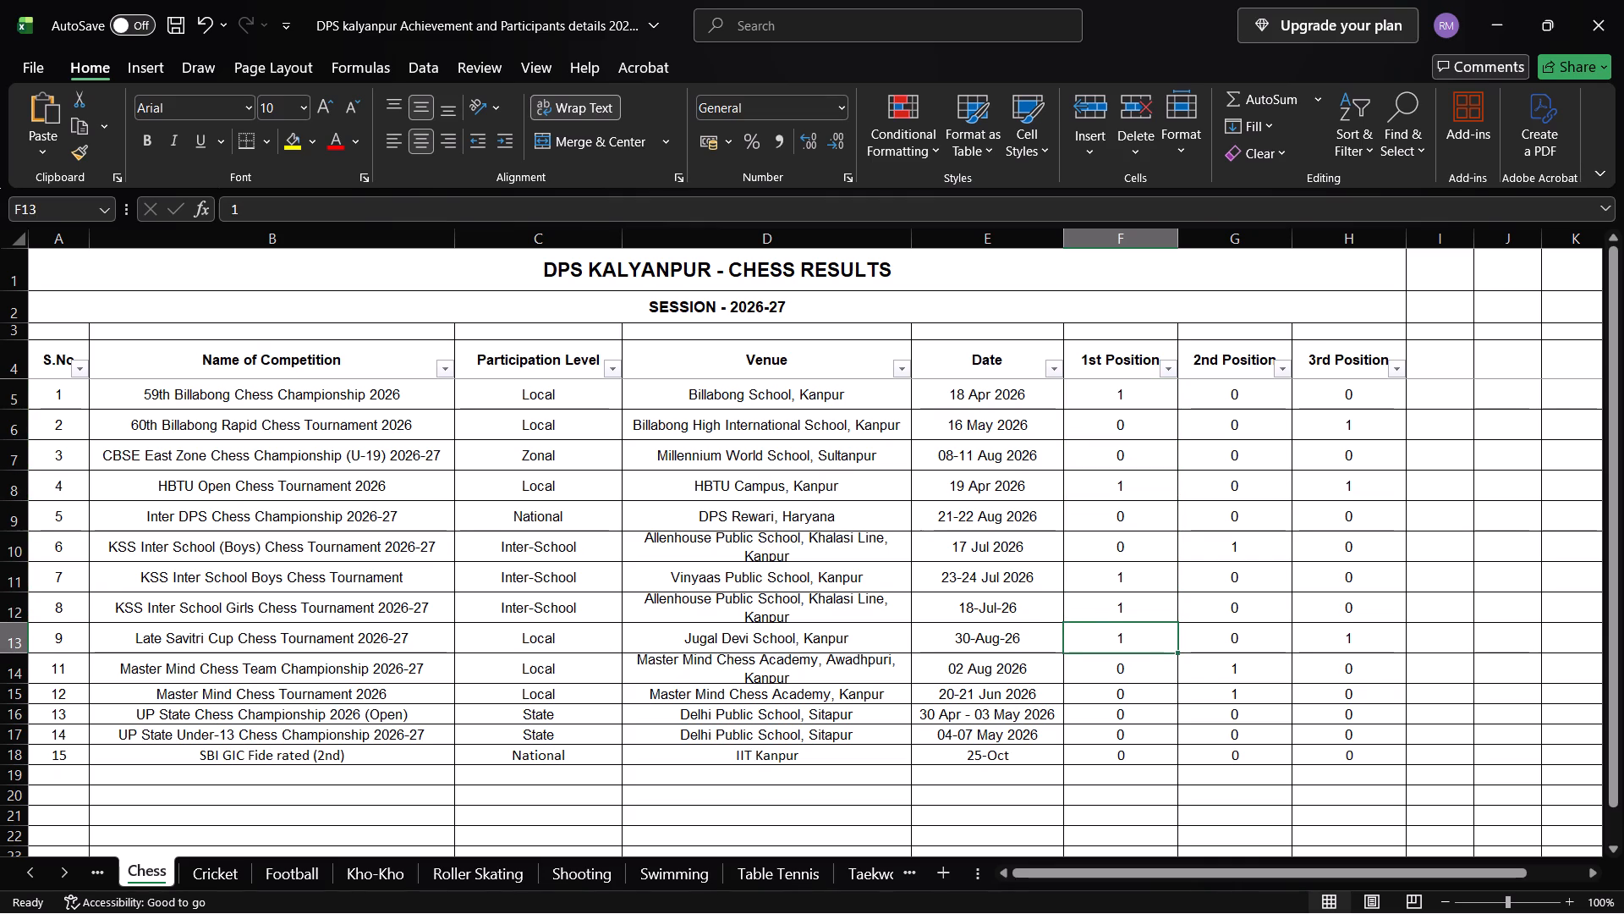
pyautogui.press('Up')
pyautogui.press('Up')
pyautogui.press('Up')
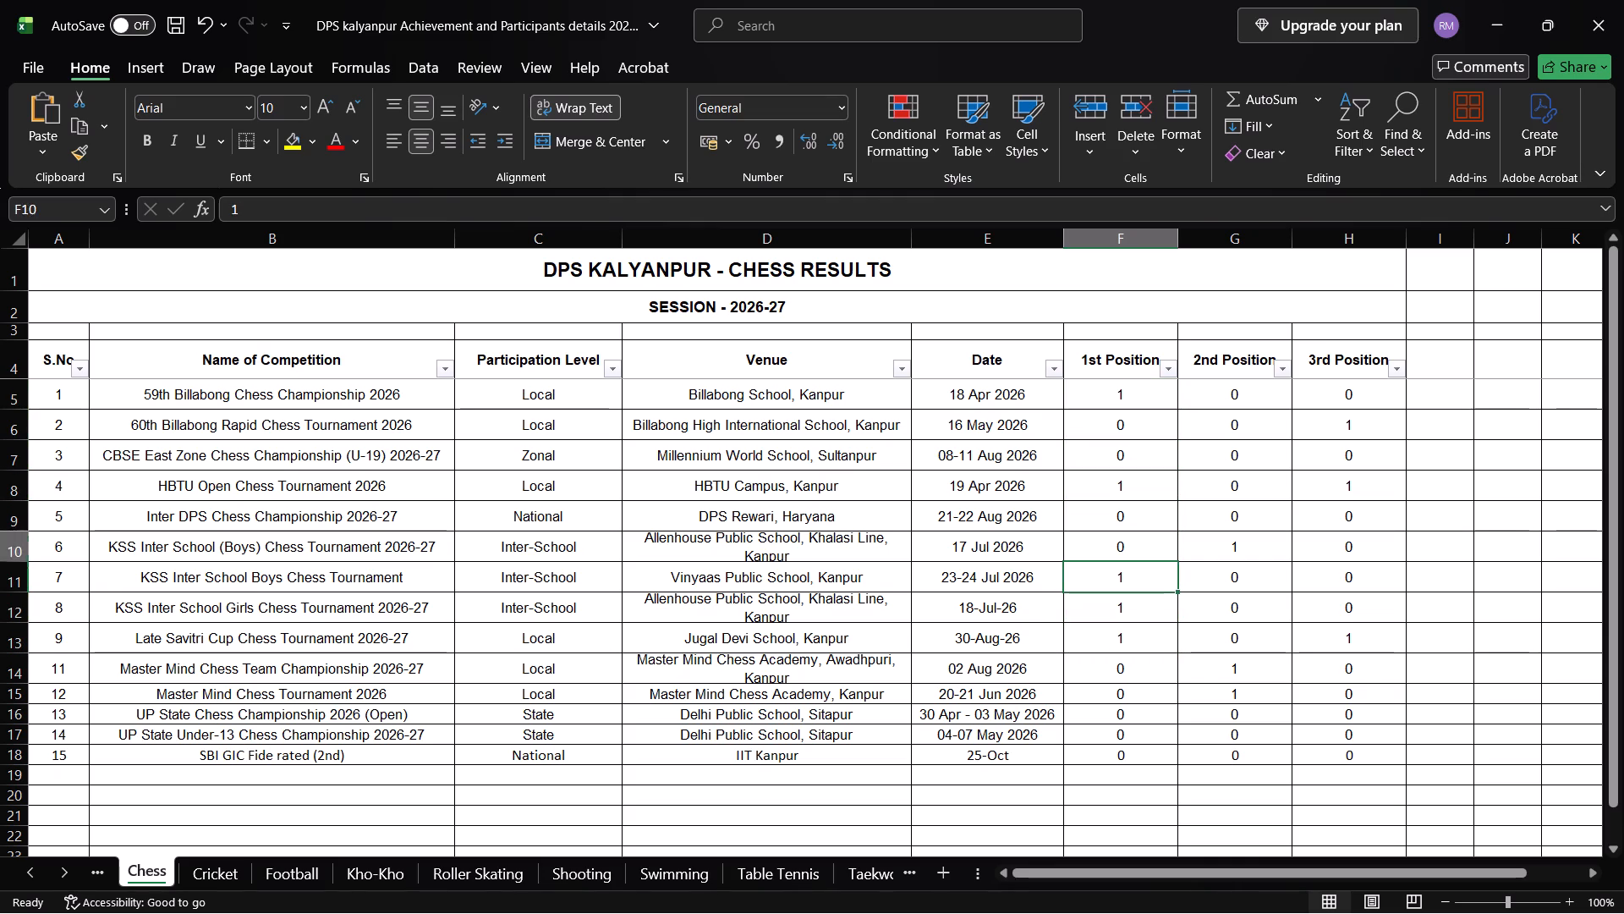
pyautogui.press('Up')
pyautogui.press('Up')
pyautogui.press('Up')
pyautogui.press('Up')
pyautogui.press('Up')
# Check the 2nd Position counts down the list of Chess competitions.
pyautogui.press('Right')
pyautogui.press('Down')
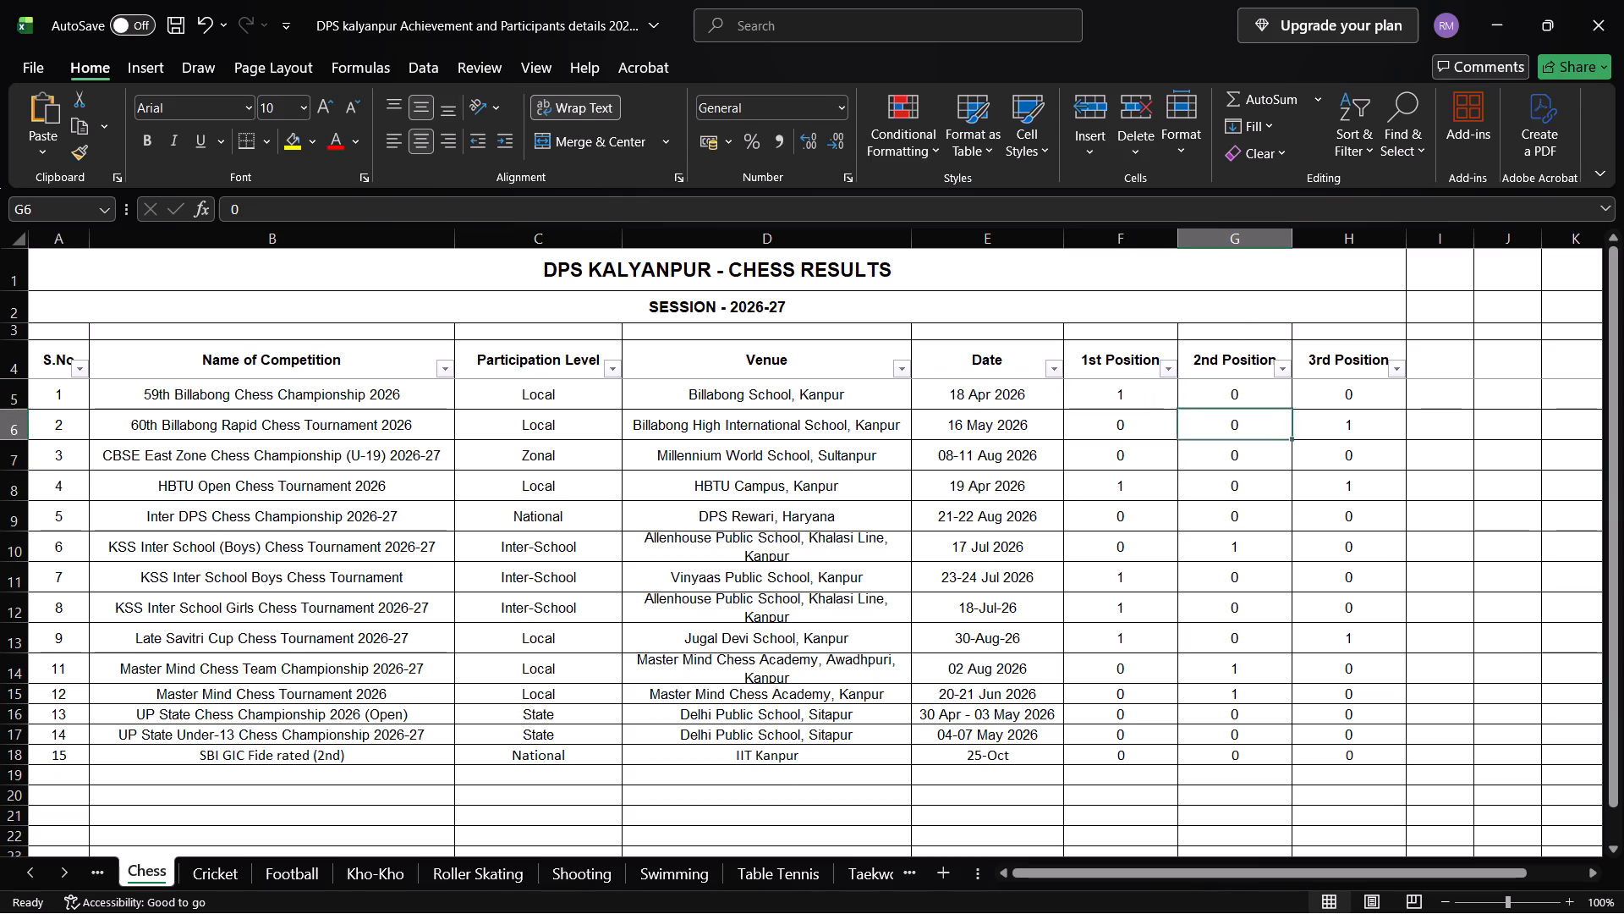
pyautogui.press('Down')
pyautogui.press('Down')
pyautogui.press('Down')
pyautogui.press('Down')
pyautogui.press('Down')
pyautogui.press('Down')
pyautogui.press('Down')
pyautogui.press('Down')
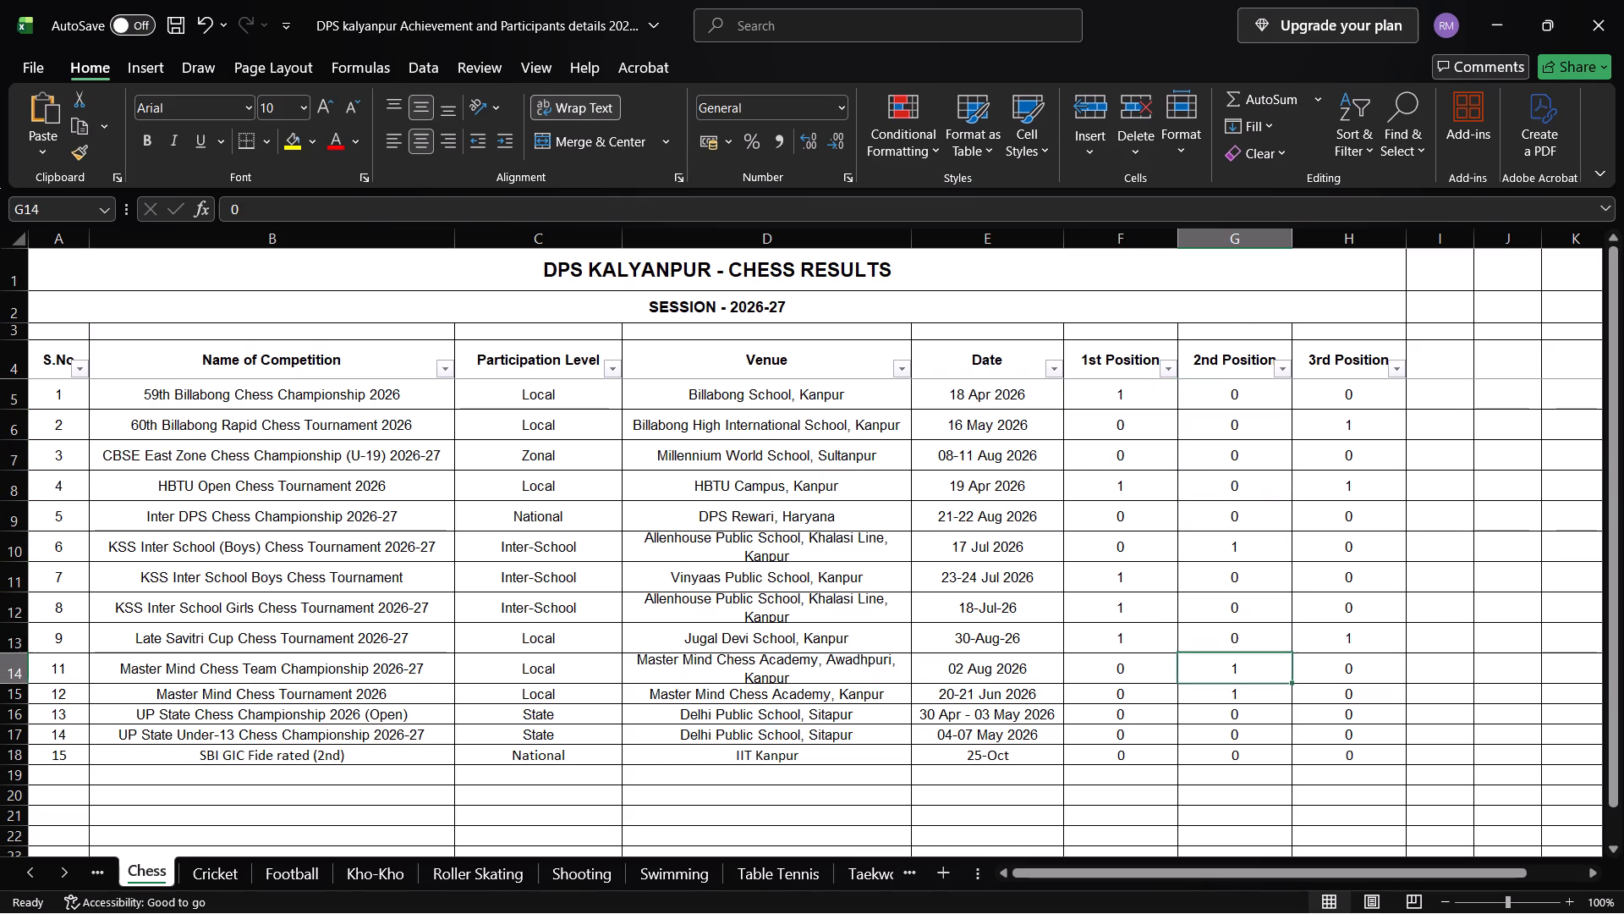
pyautogui.press('Down')
pyautogui.press('Down')
pyautogui.press('Down')
pyautogui.press('Up')
pyautogui.press('Up')
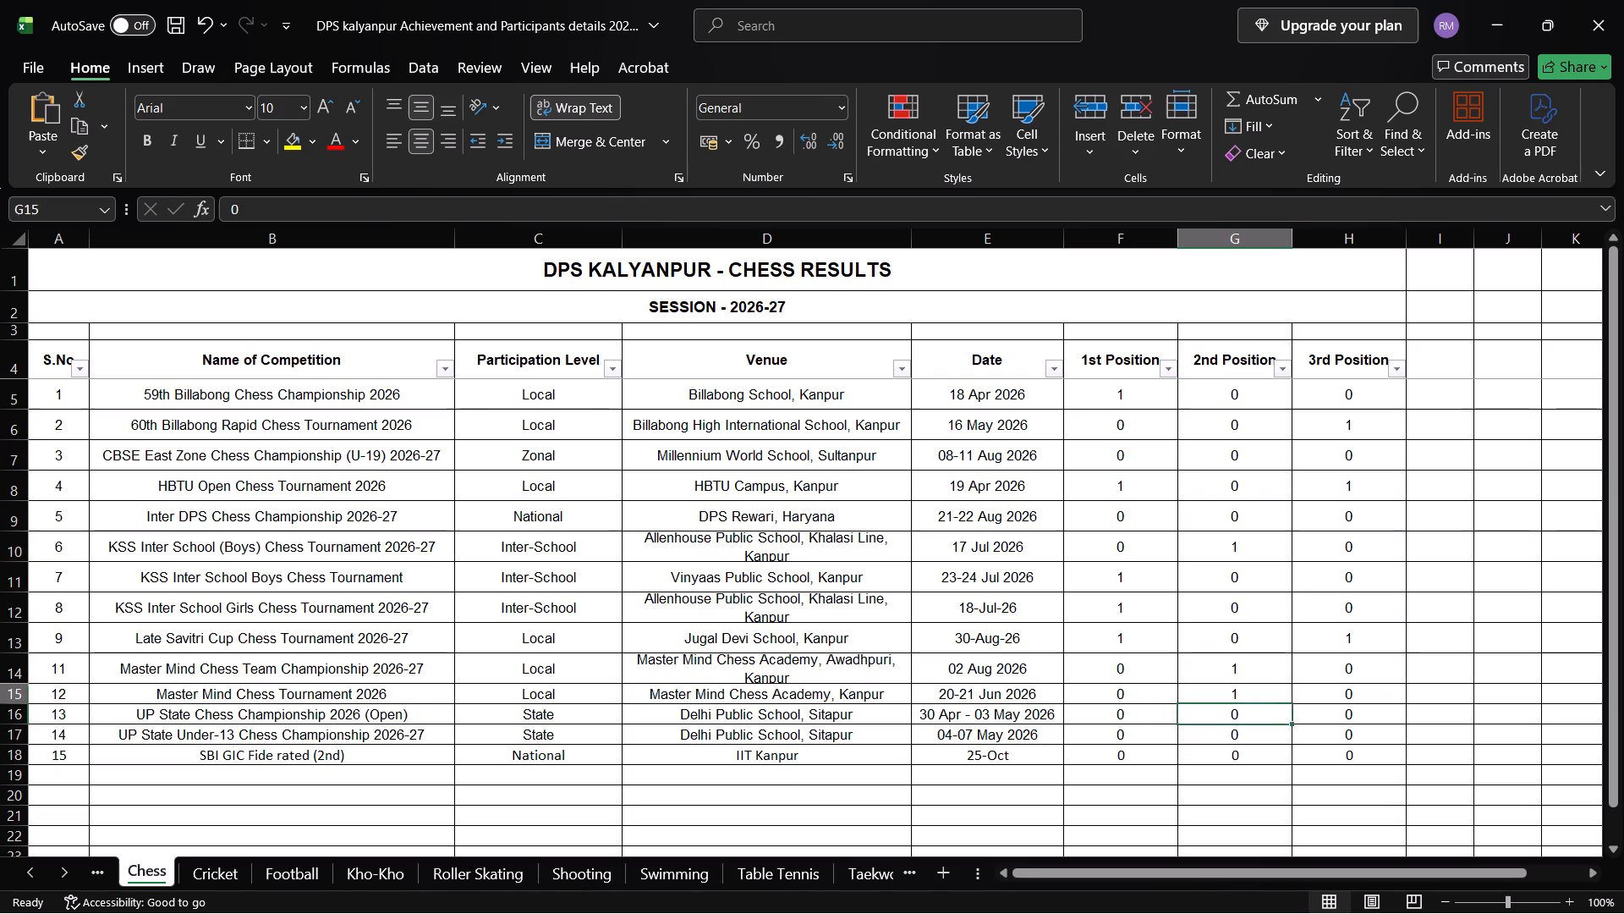
pyautogui.press('Up')
pyautogui.press('Up')
pyautogui.press('Up')
pyautogui.press('Up')
pyautogui.press('Up')
pyautogui.press('Up')
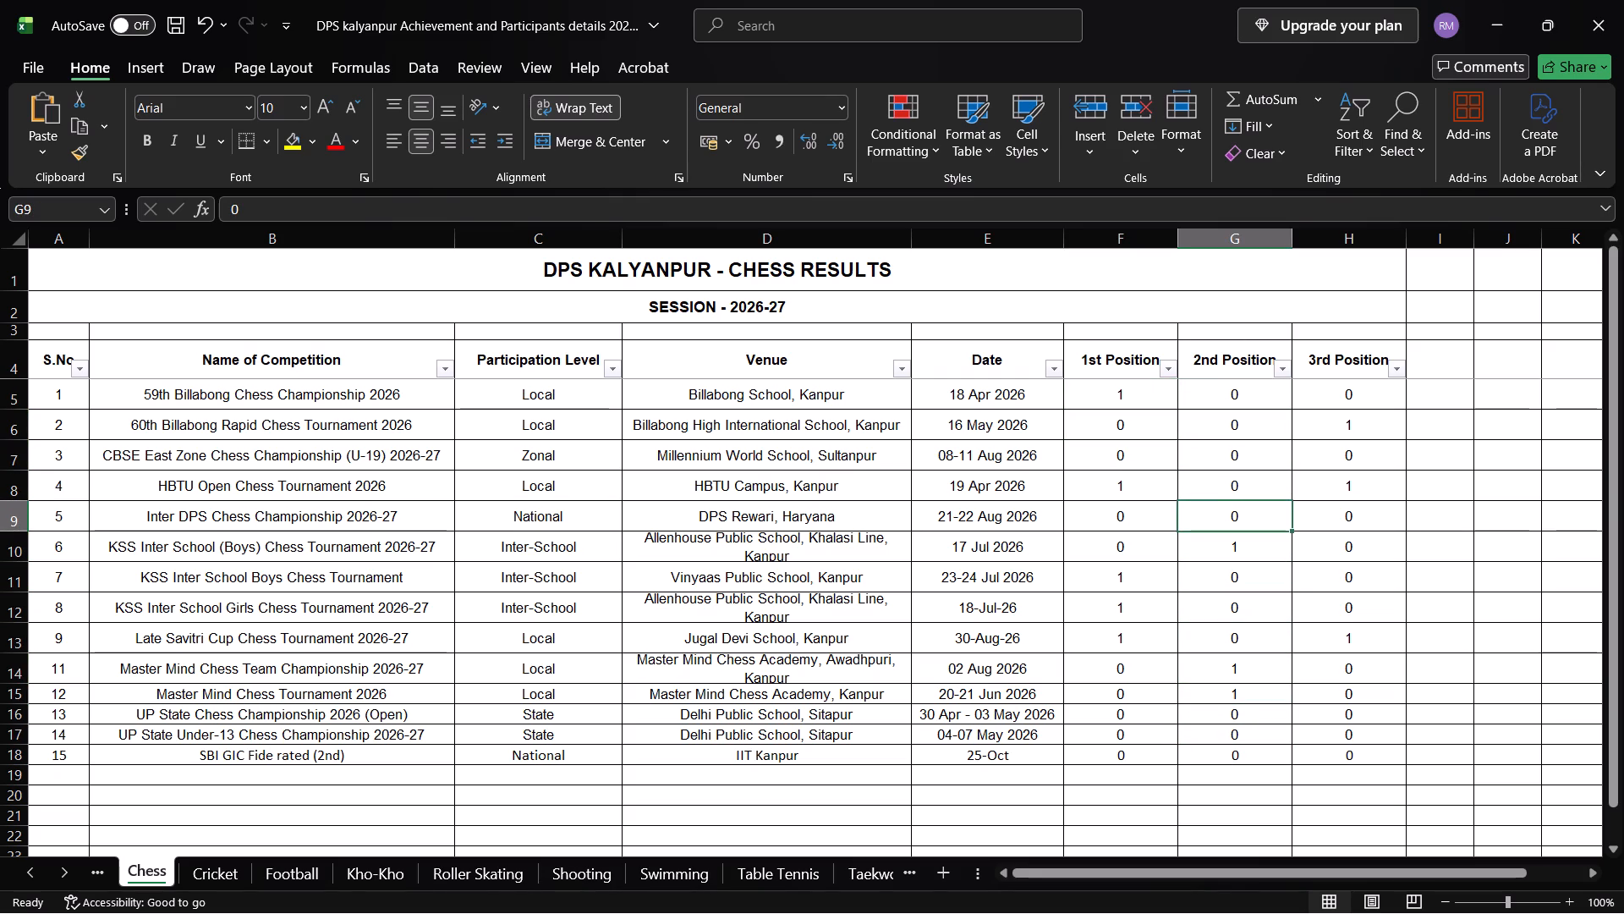
# Check the 3rd Position counts down the list of Chess competitions.
pyautogui.press('Right')
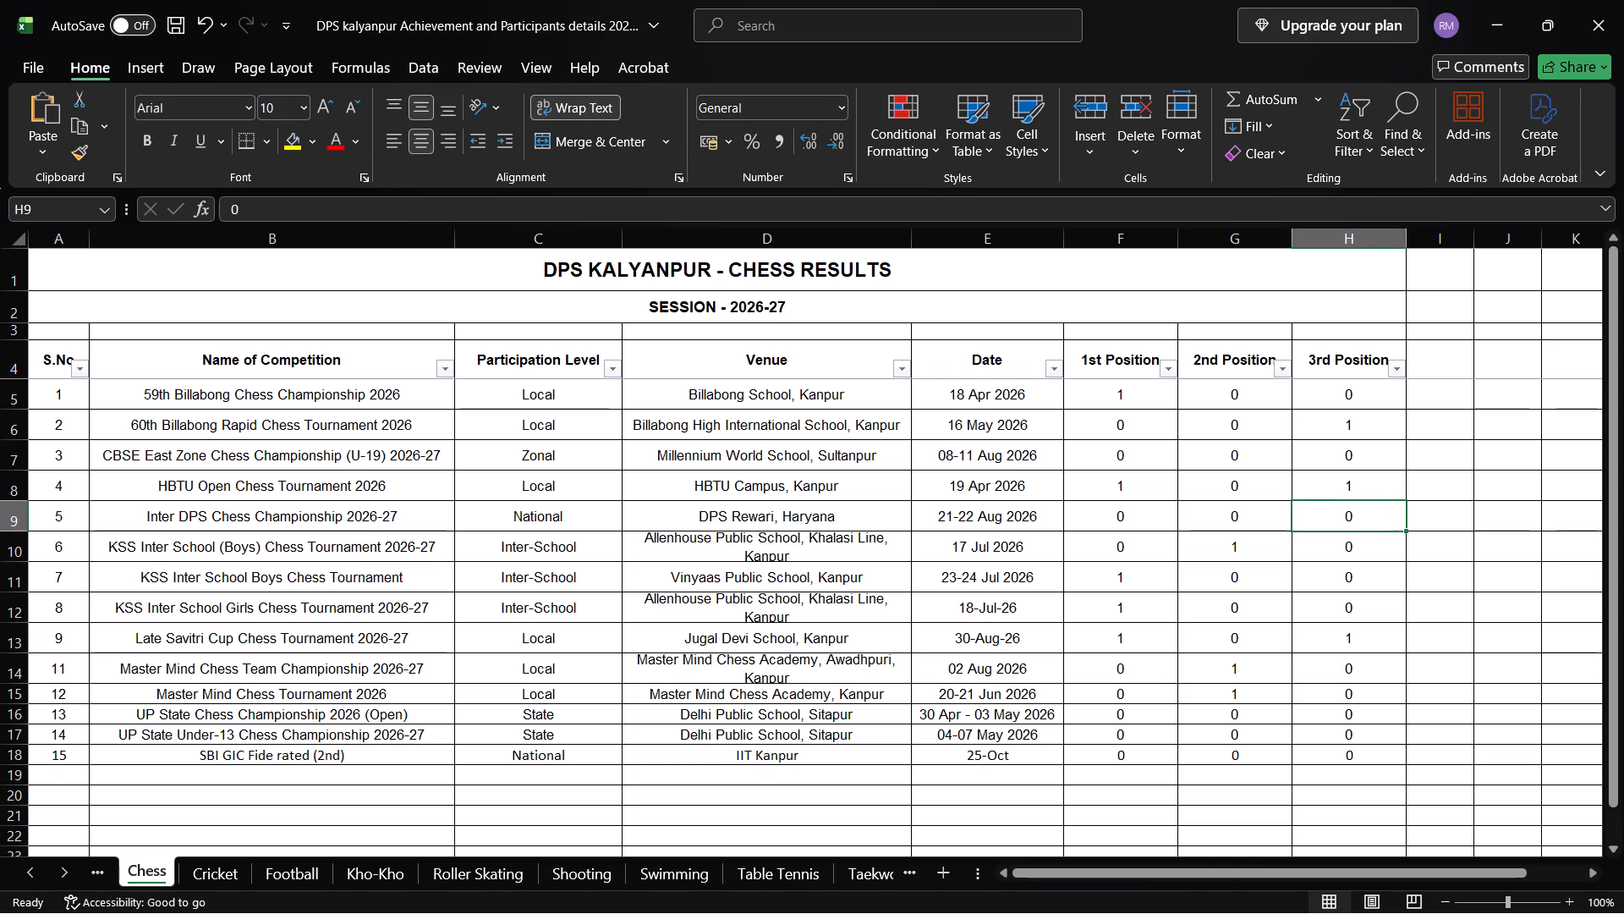
pyautogui.press('Up')
pyautogui.press('Up')
pyautogui.press('Up')
pyautogui.press('Down')
pyautogui.press('Down')
pyautogui.press('Down')
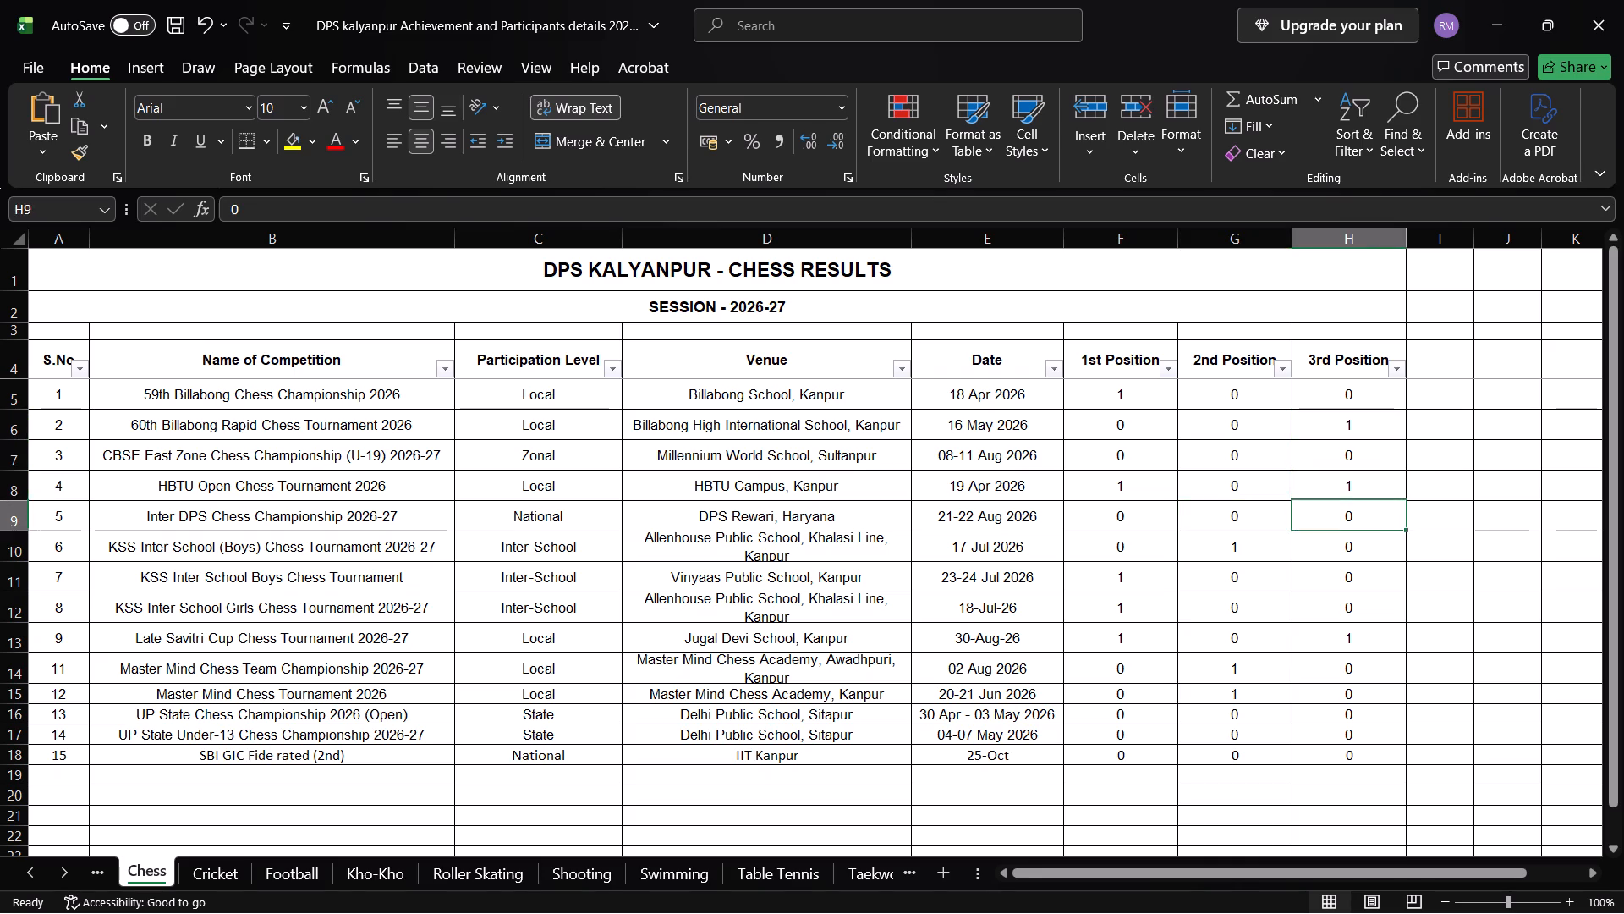
pyautogui.press('Down')
pyautogui.press('Down')
pyautogui.press('Down')
pyautogui.press('Down')
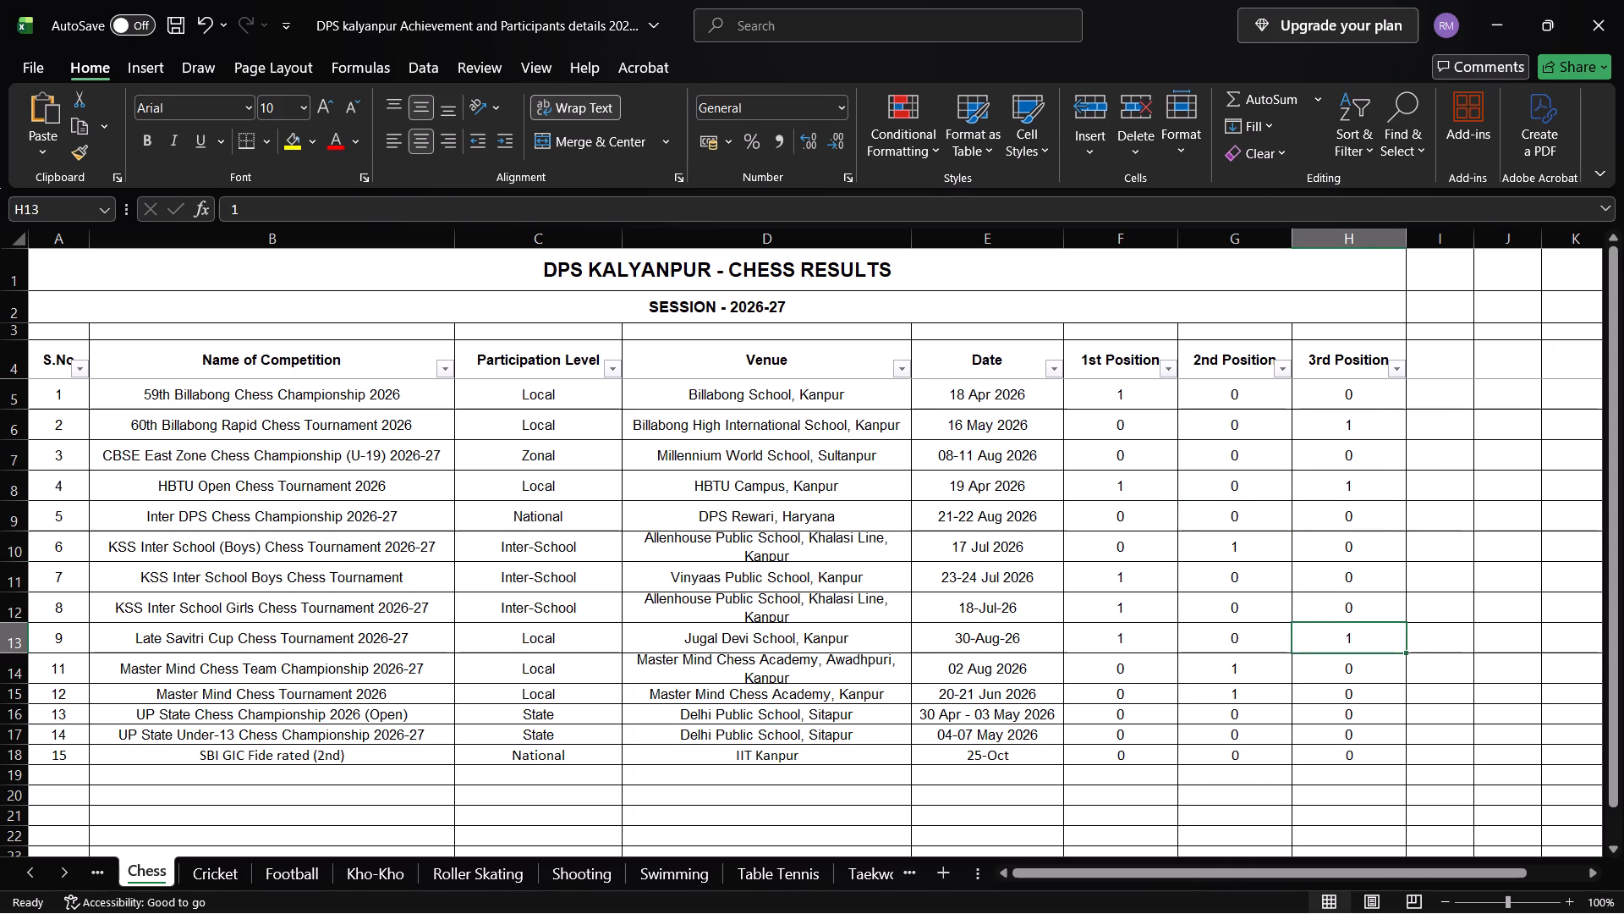
pyautogui.press('Up')
pyautogui.press('Up')
pyautogui.press('Up')
pyautogui.press('Up')
pyautogui.press('Up')
pyautogui.press('Up')
pyautogui.press('Up')
pyautogui.press('Down')
pyautogui.press('Down')
pyautogui.press('Down')
pyautogui.press('Down')
pyautogui.press('Down')
pyautogui.press('Down')
pyautogui.press('Down')
pyautogui.press('Down')
pyautogui.press('Down')
pyautogui.press('Down')
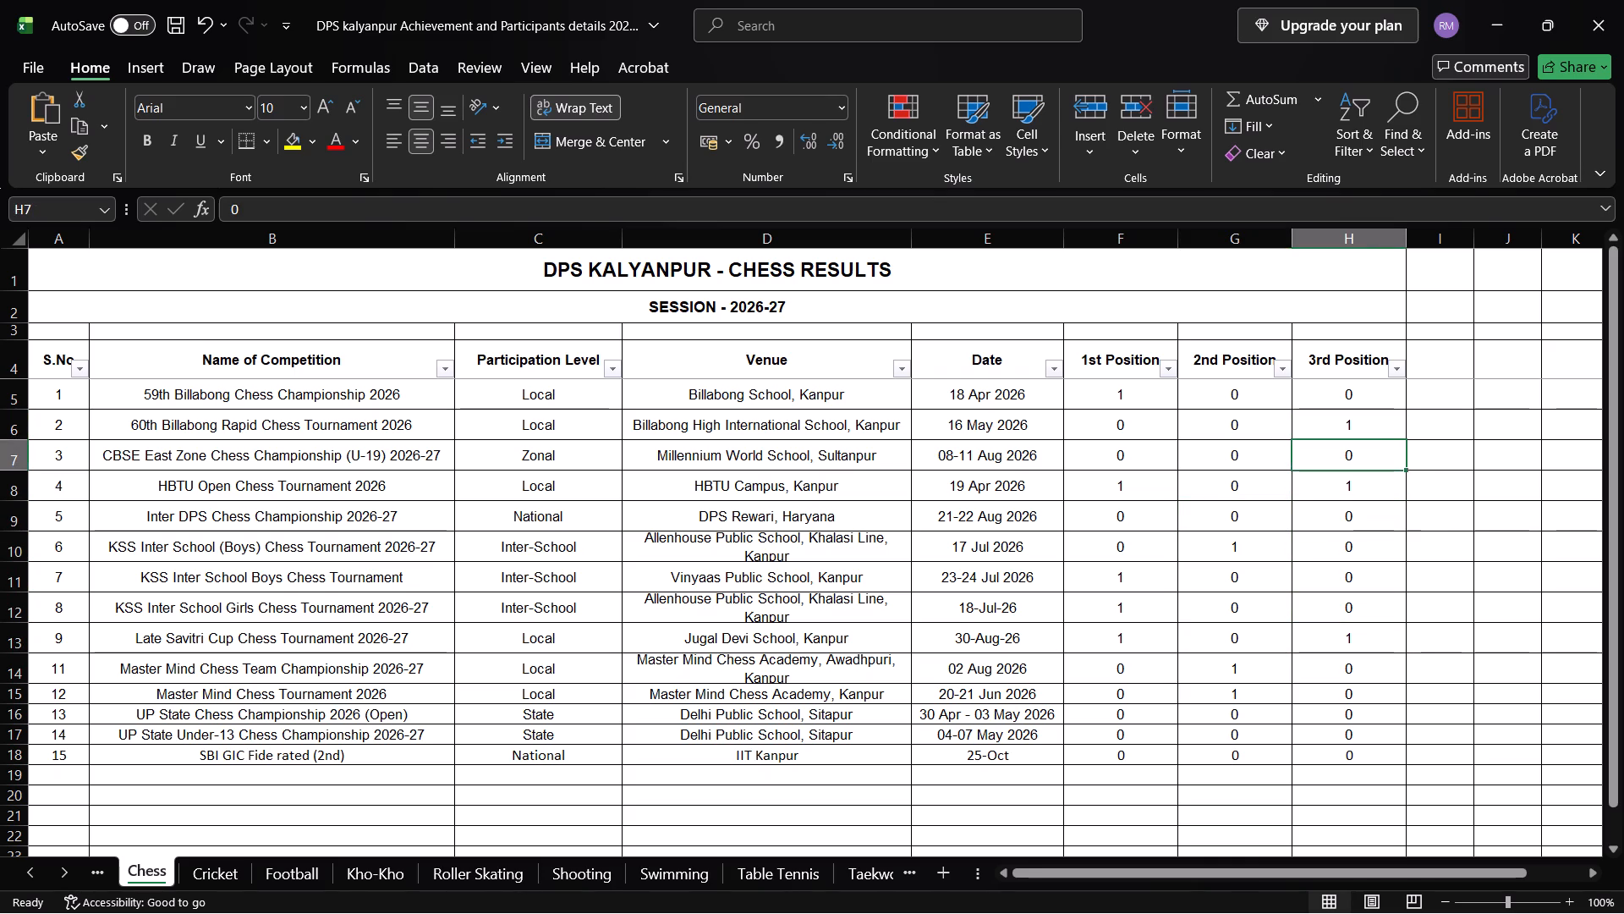
pyautogui.press('Up')
pyautogui.press('Up')
pyautogui.press('Up')
pyautogui.press('Down')
pyautogui.press('Down')
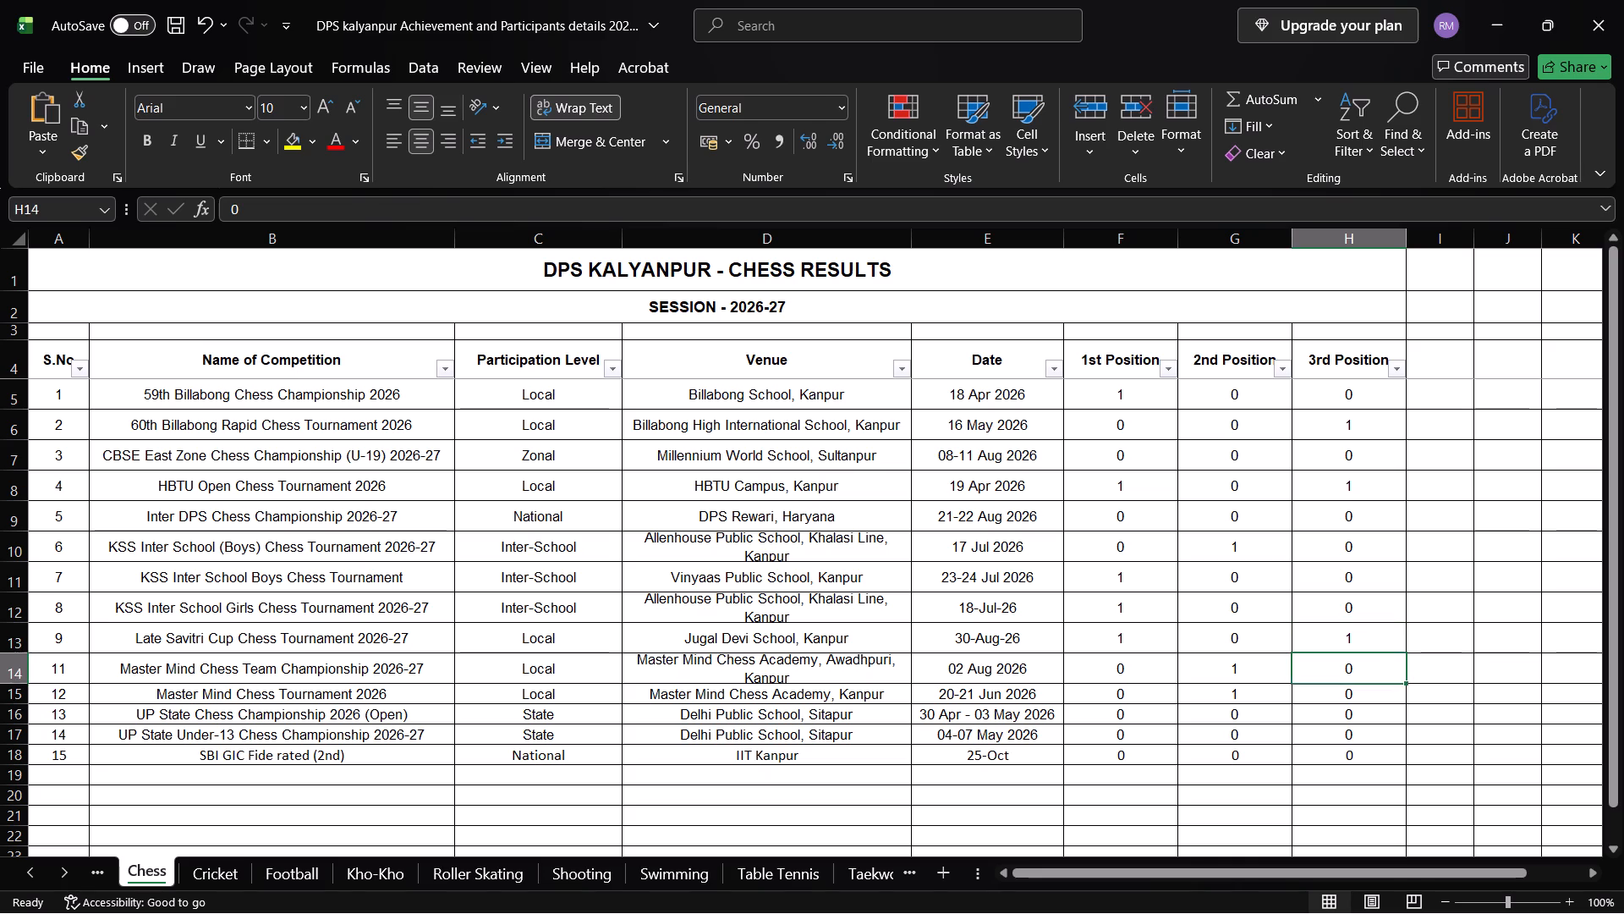
pyautogui.press('Down')
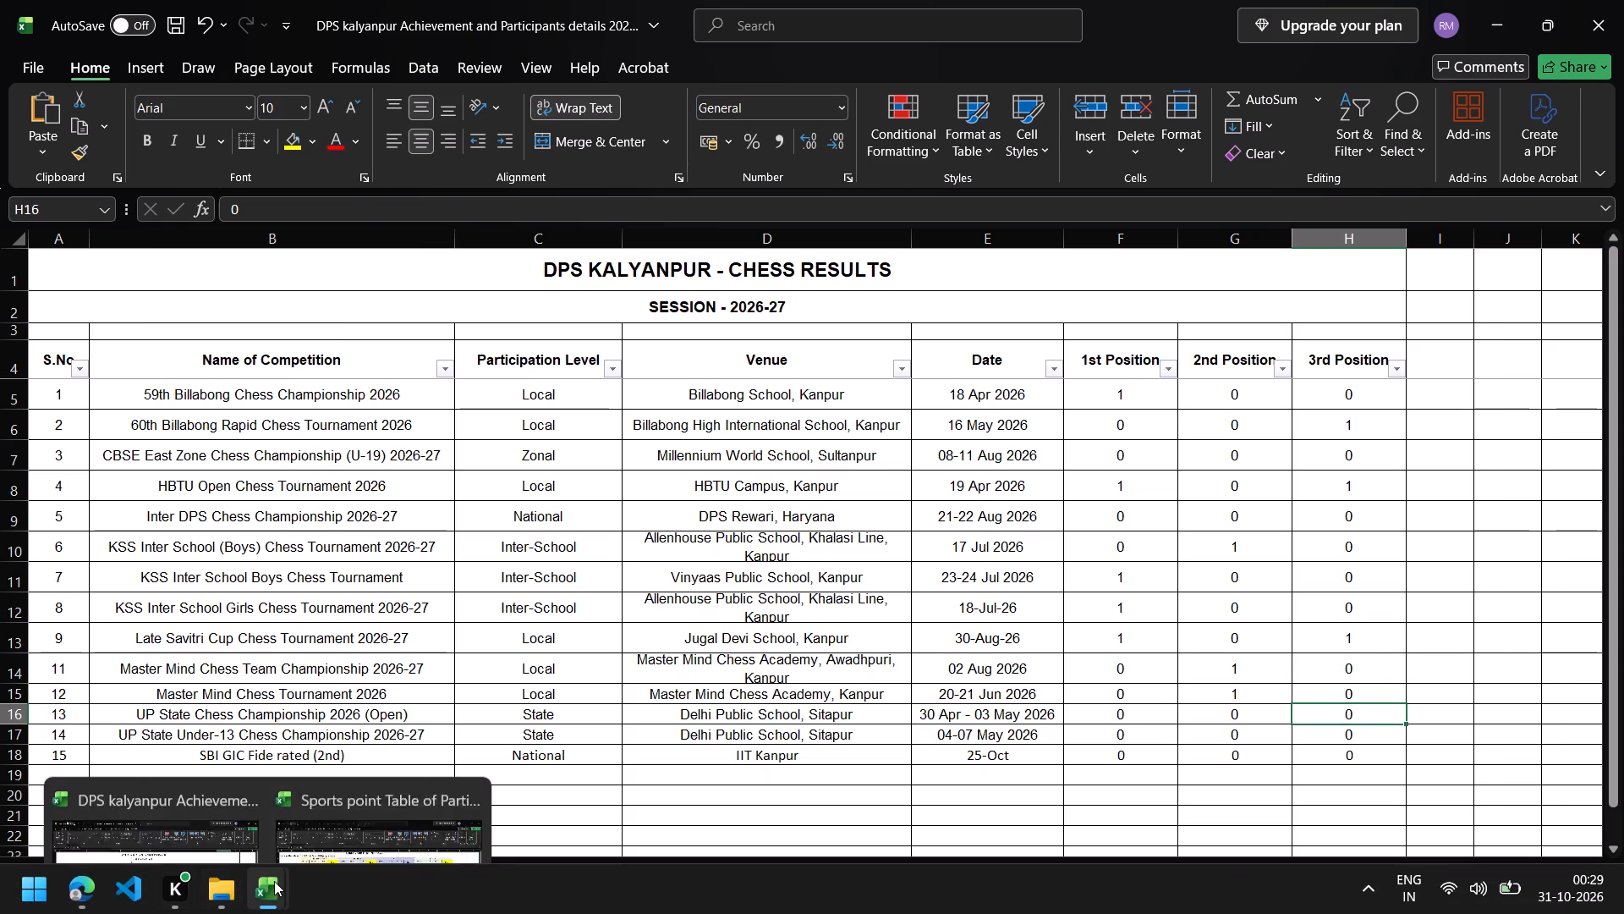
# In the Sports point Table workbook, set Chess's District silver and bronze medal counts to 3 each.
pyautogui.click(398, 784)
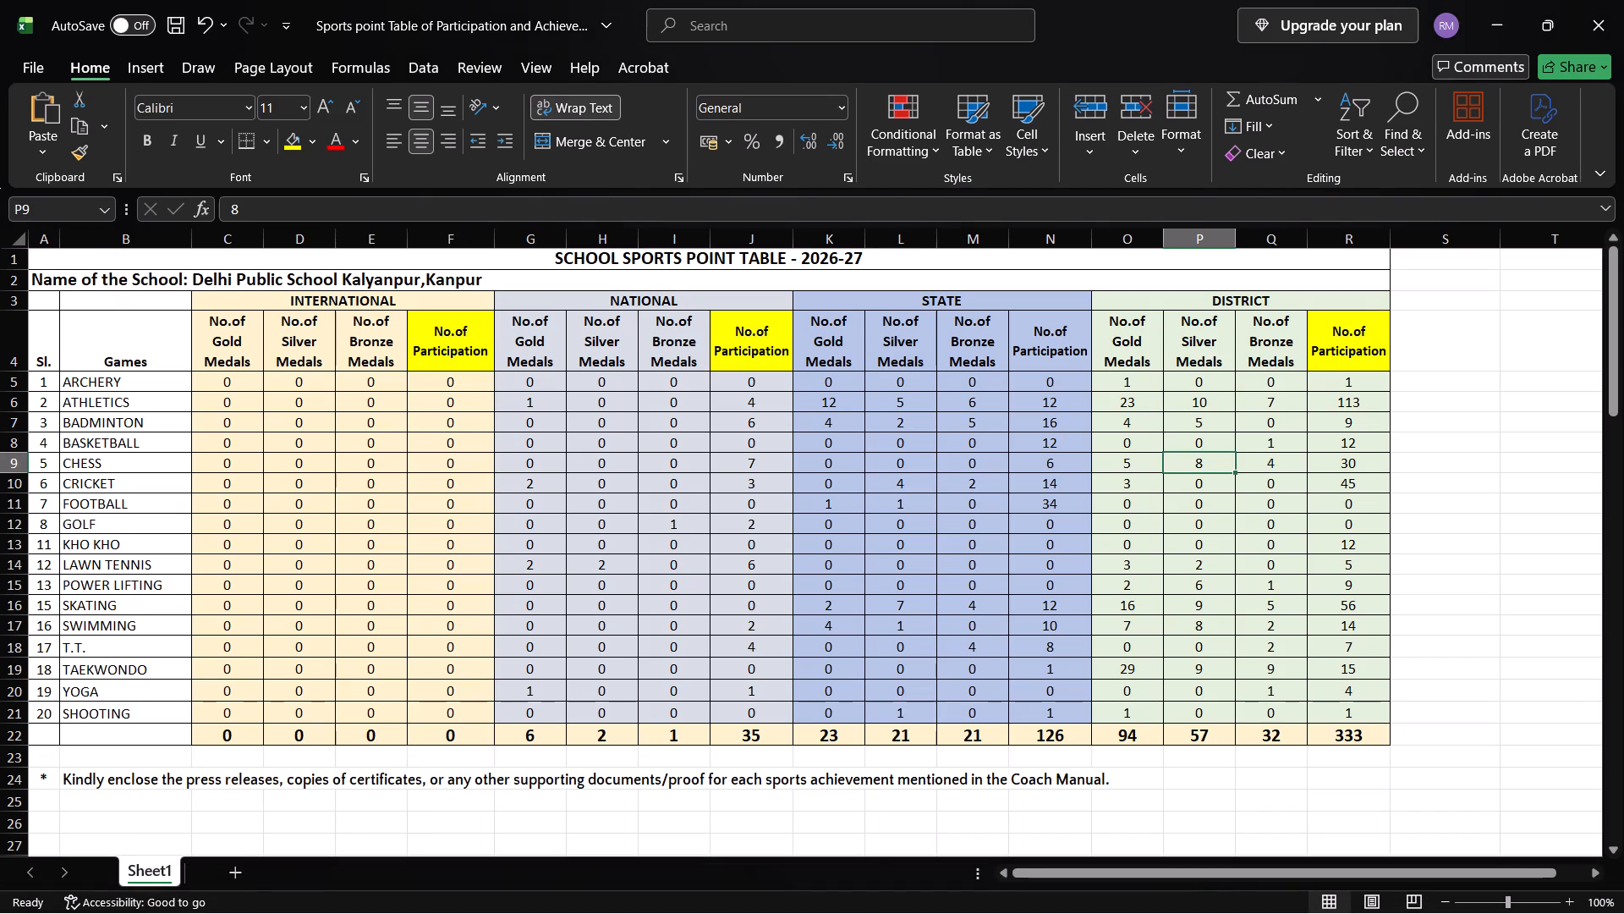
pyautogui.press('BackSpace')
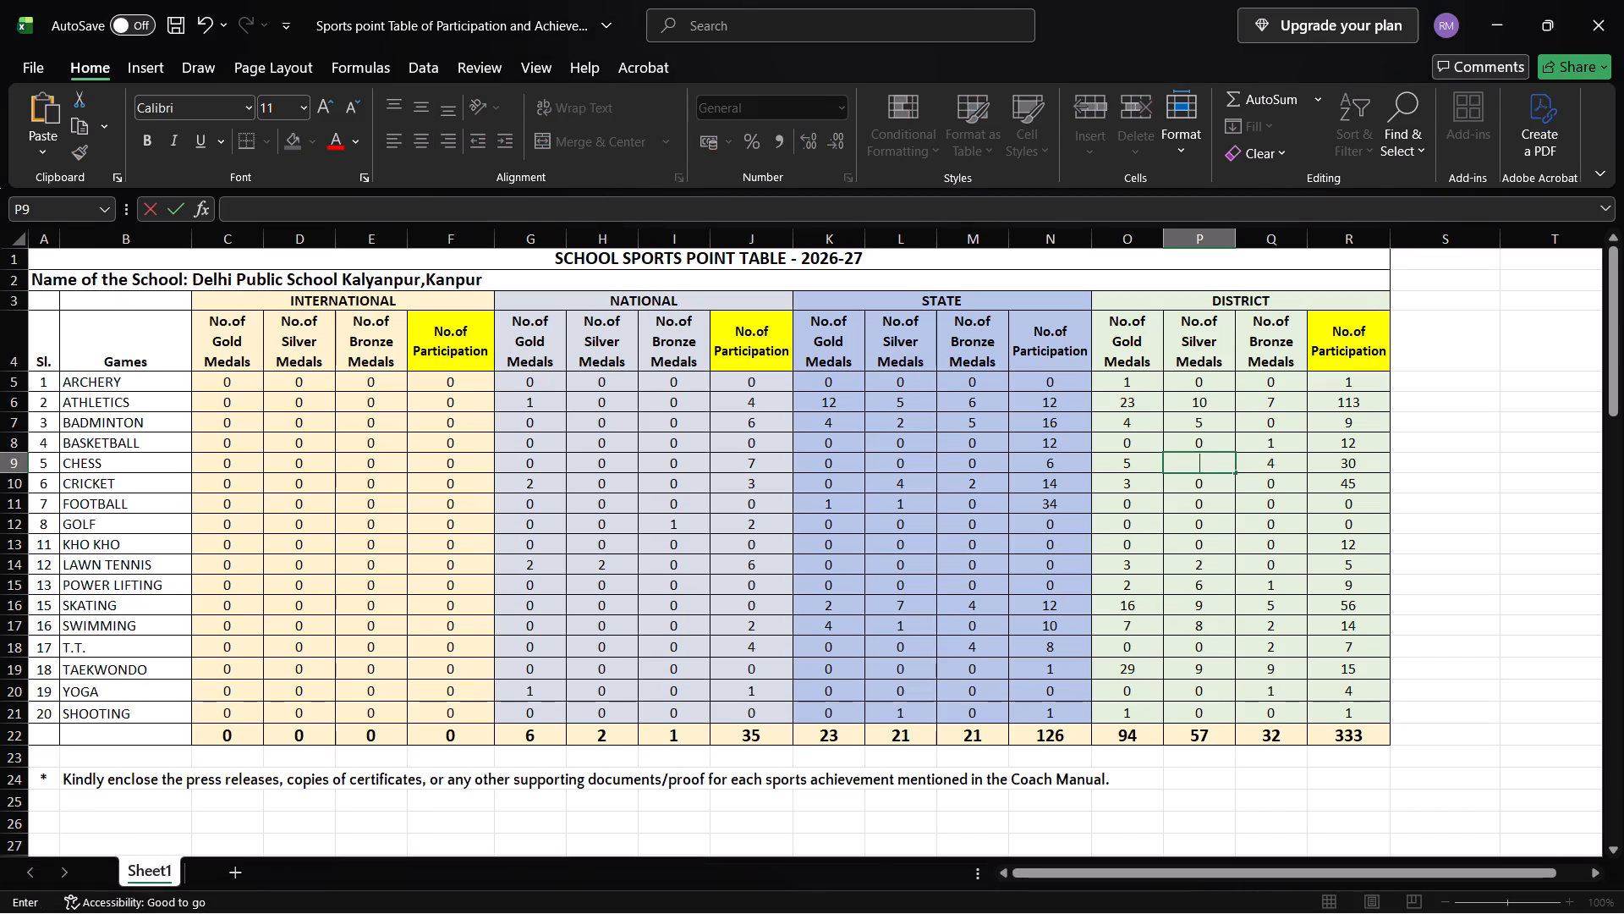
pyautogui.press('3')
pyautogui.press('Right')
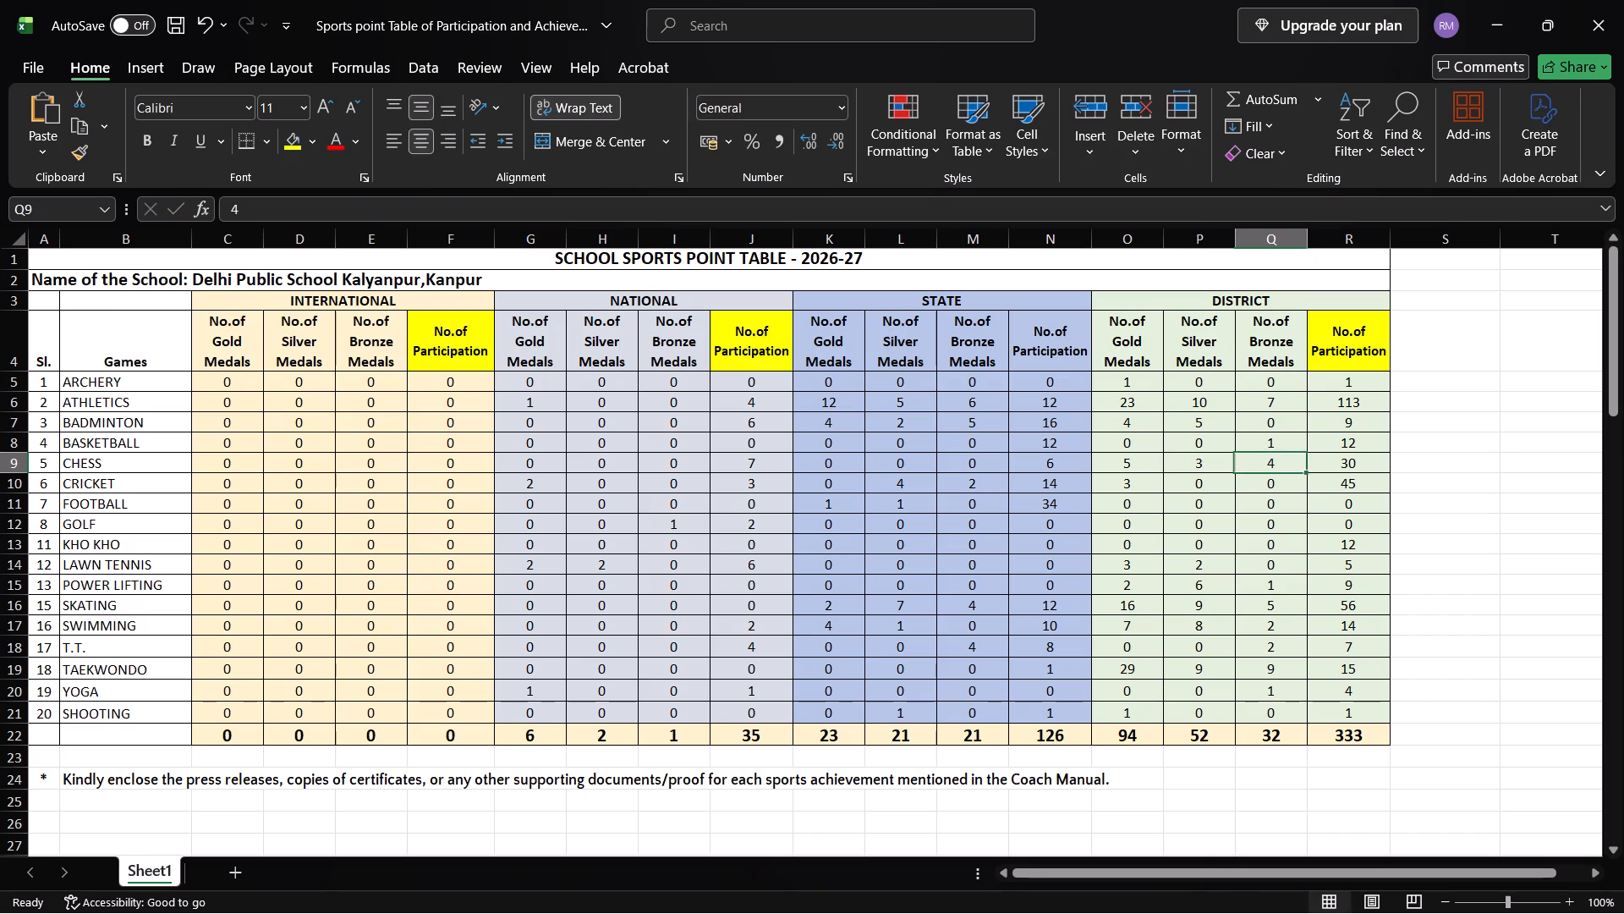
pyautogui.press('BackSpace')
pyautogui.press('3')
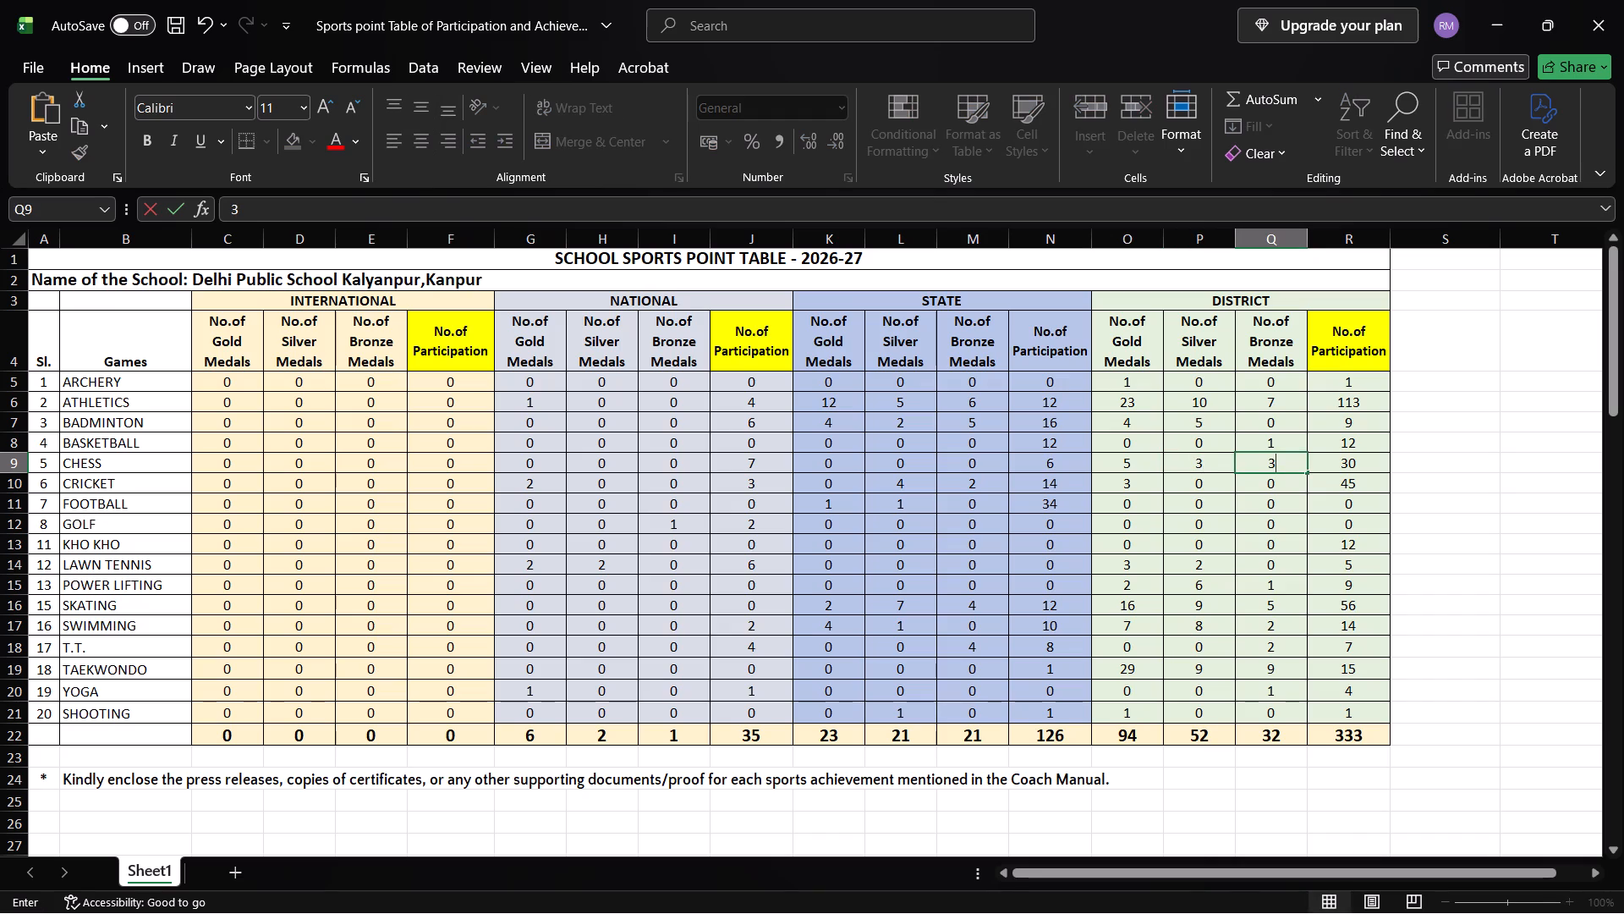
pyautogui.press('Right')
pyautogui.press('Down')
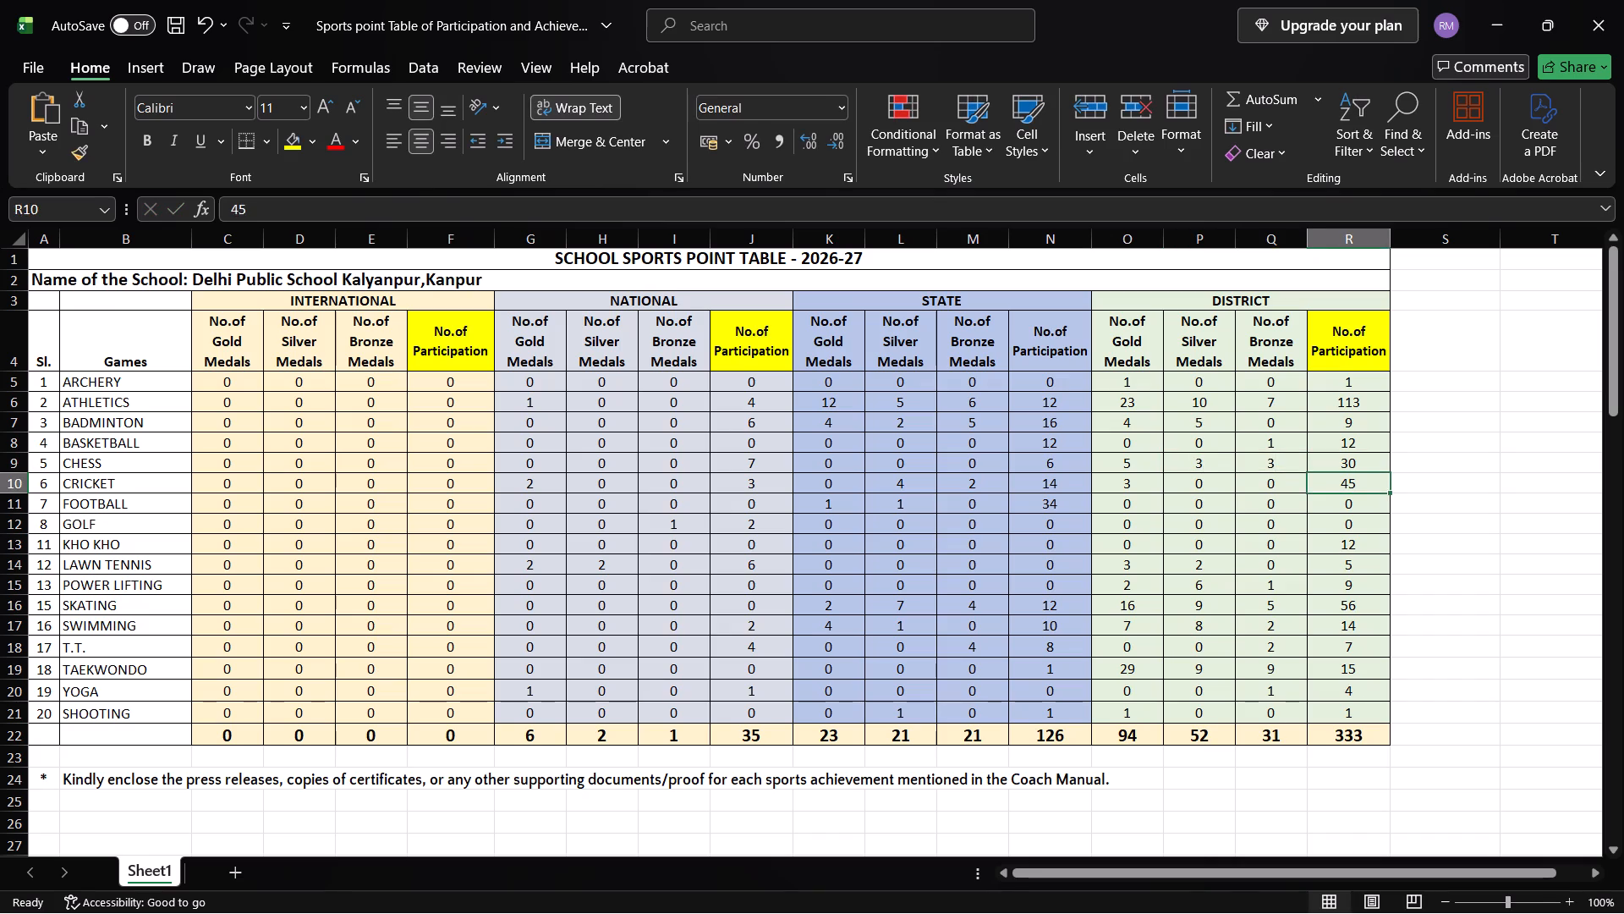
# Review Chess's District gold, silver and bronze medal counts and its participation count.
pyautogui.press('Left')
pyautogui.press('Up')
pyautogui.press('Left')
pyautogui.press('Left')
pyautogui.press('Right')
pyautogui.press('Left')
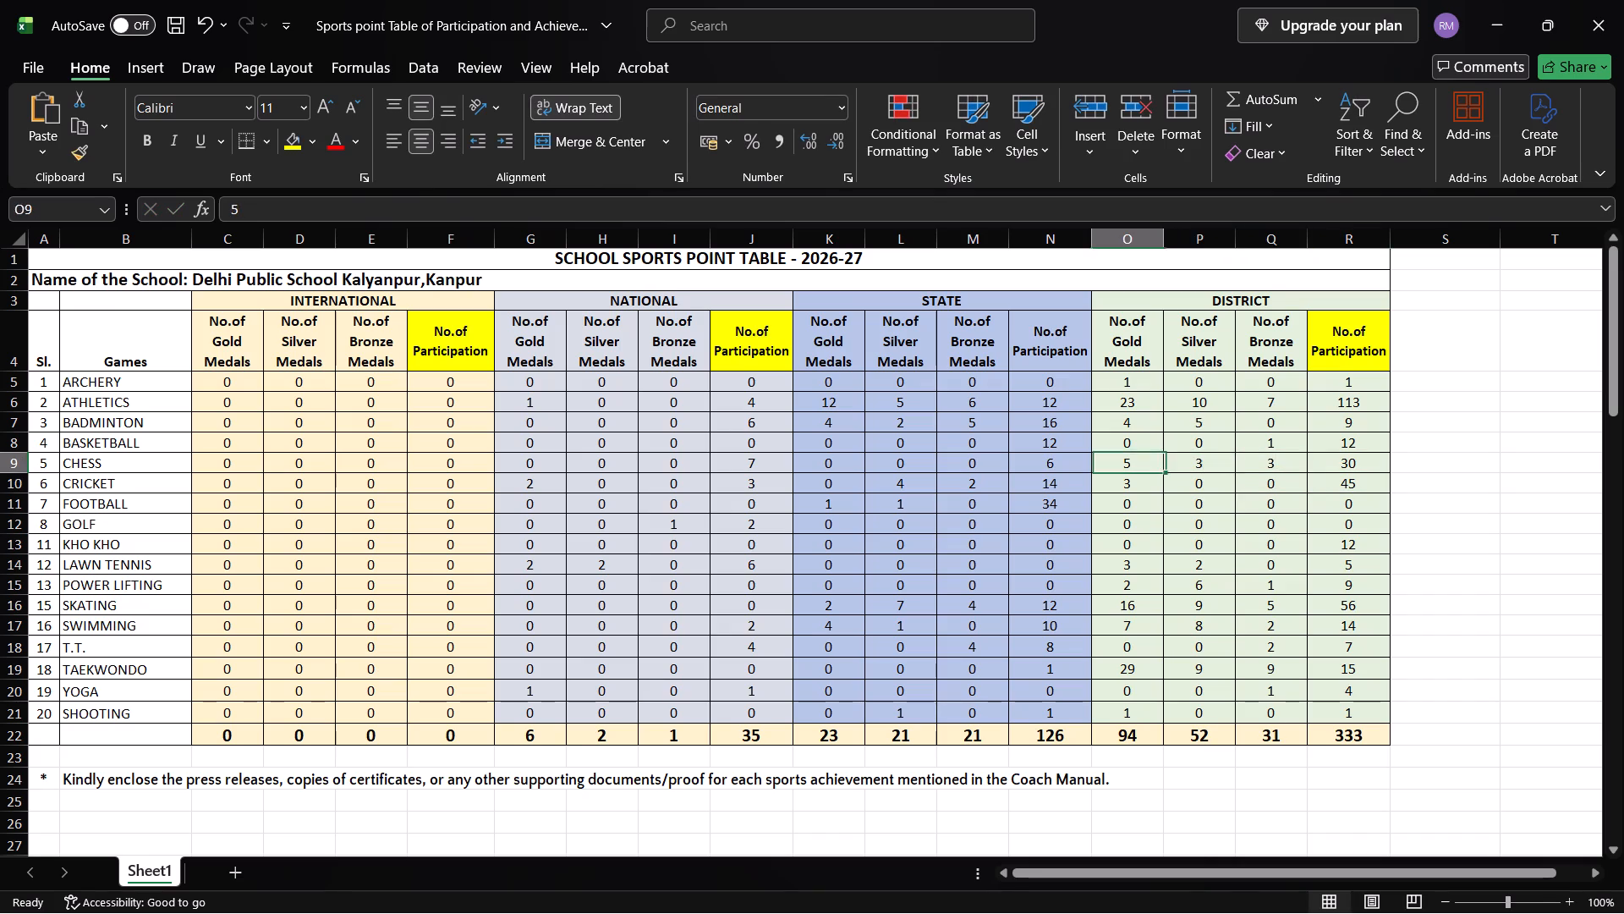
pyautogui.press('Right')
pyautogui.press('Left')
pyautogui.press('Right')
pyautogui.press('Right')
pyautogui.press('Right')
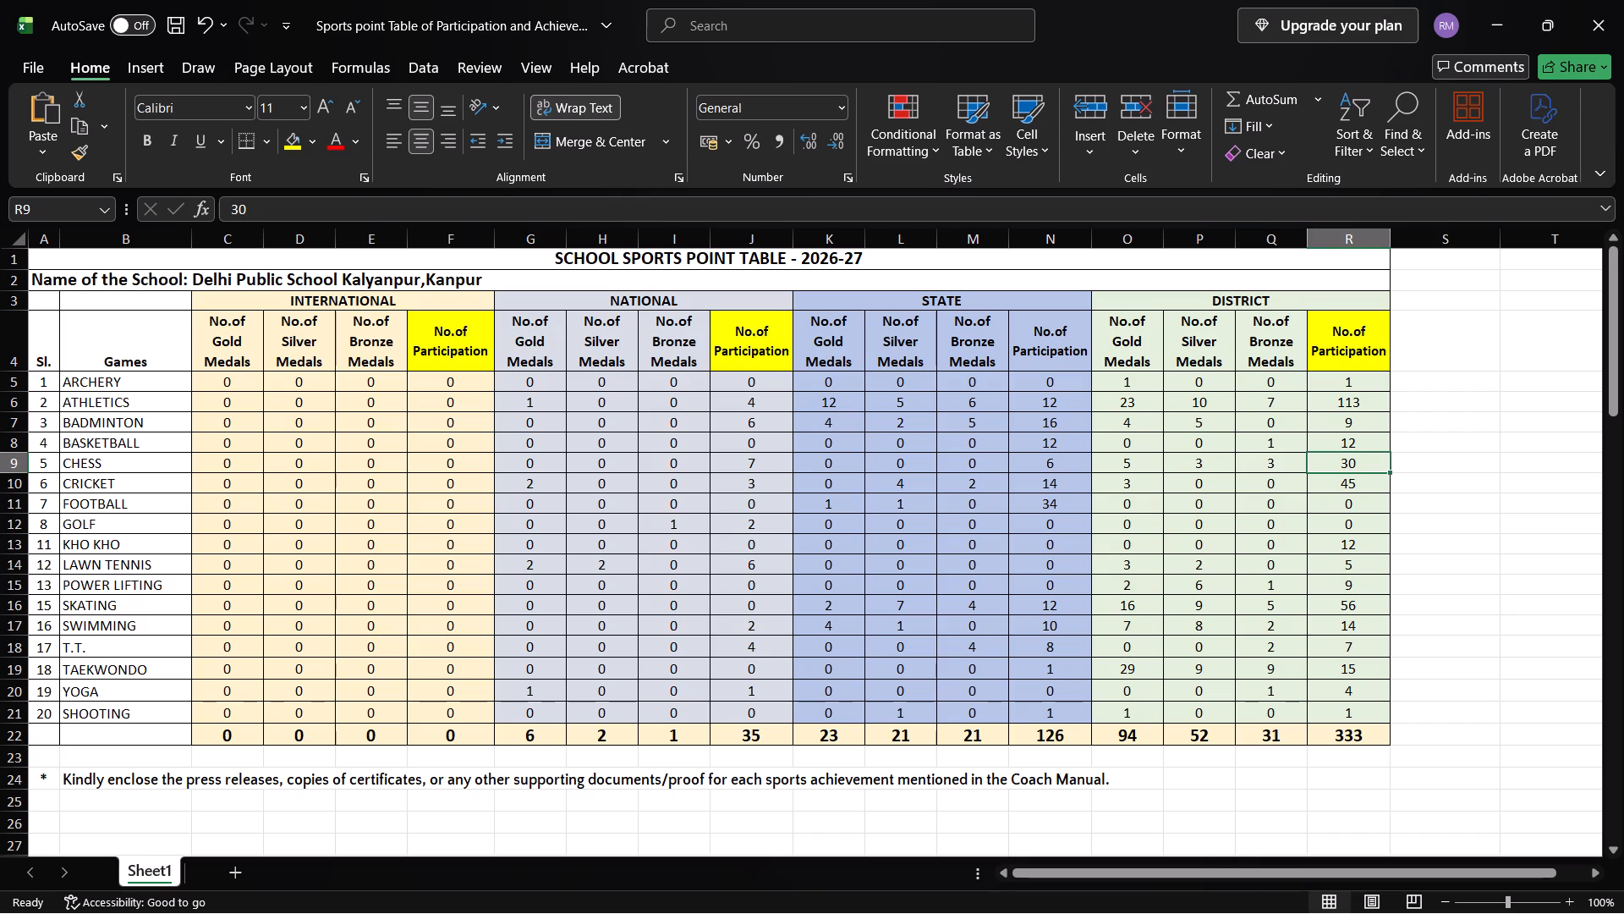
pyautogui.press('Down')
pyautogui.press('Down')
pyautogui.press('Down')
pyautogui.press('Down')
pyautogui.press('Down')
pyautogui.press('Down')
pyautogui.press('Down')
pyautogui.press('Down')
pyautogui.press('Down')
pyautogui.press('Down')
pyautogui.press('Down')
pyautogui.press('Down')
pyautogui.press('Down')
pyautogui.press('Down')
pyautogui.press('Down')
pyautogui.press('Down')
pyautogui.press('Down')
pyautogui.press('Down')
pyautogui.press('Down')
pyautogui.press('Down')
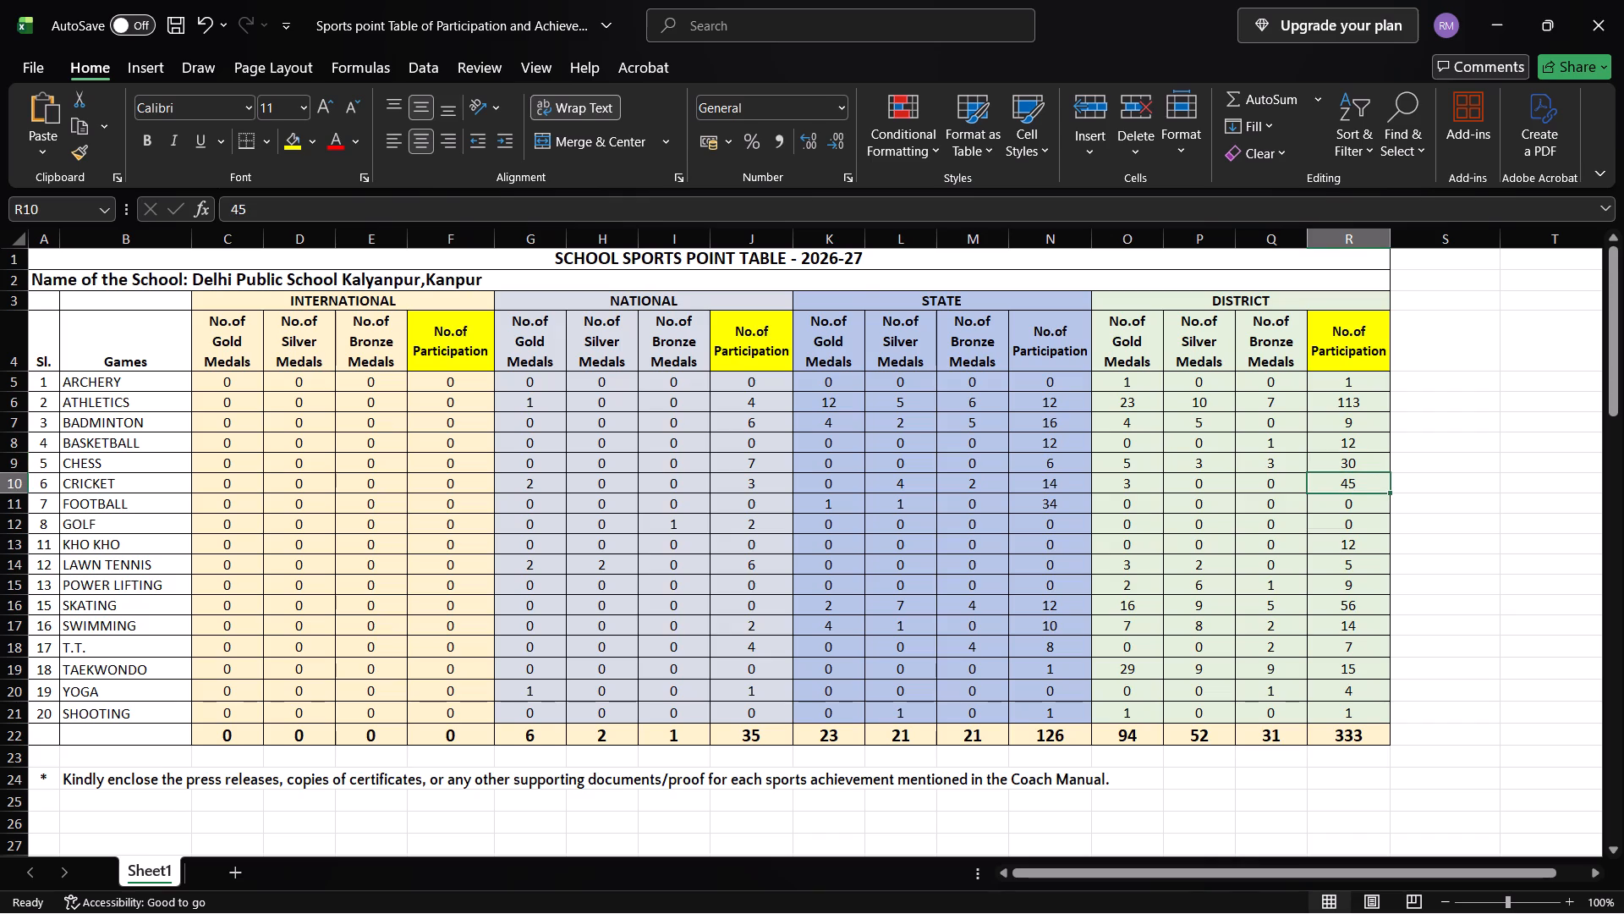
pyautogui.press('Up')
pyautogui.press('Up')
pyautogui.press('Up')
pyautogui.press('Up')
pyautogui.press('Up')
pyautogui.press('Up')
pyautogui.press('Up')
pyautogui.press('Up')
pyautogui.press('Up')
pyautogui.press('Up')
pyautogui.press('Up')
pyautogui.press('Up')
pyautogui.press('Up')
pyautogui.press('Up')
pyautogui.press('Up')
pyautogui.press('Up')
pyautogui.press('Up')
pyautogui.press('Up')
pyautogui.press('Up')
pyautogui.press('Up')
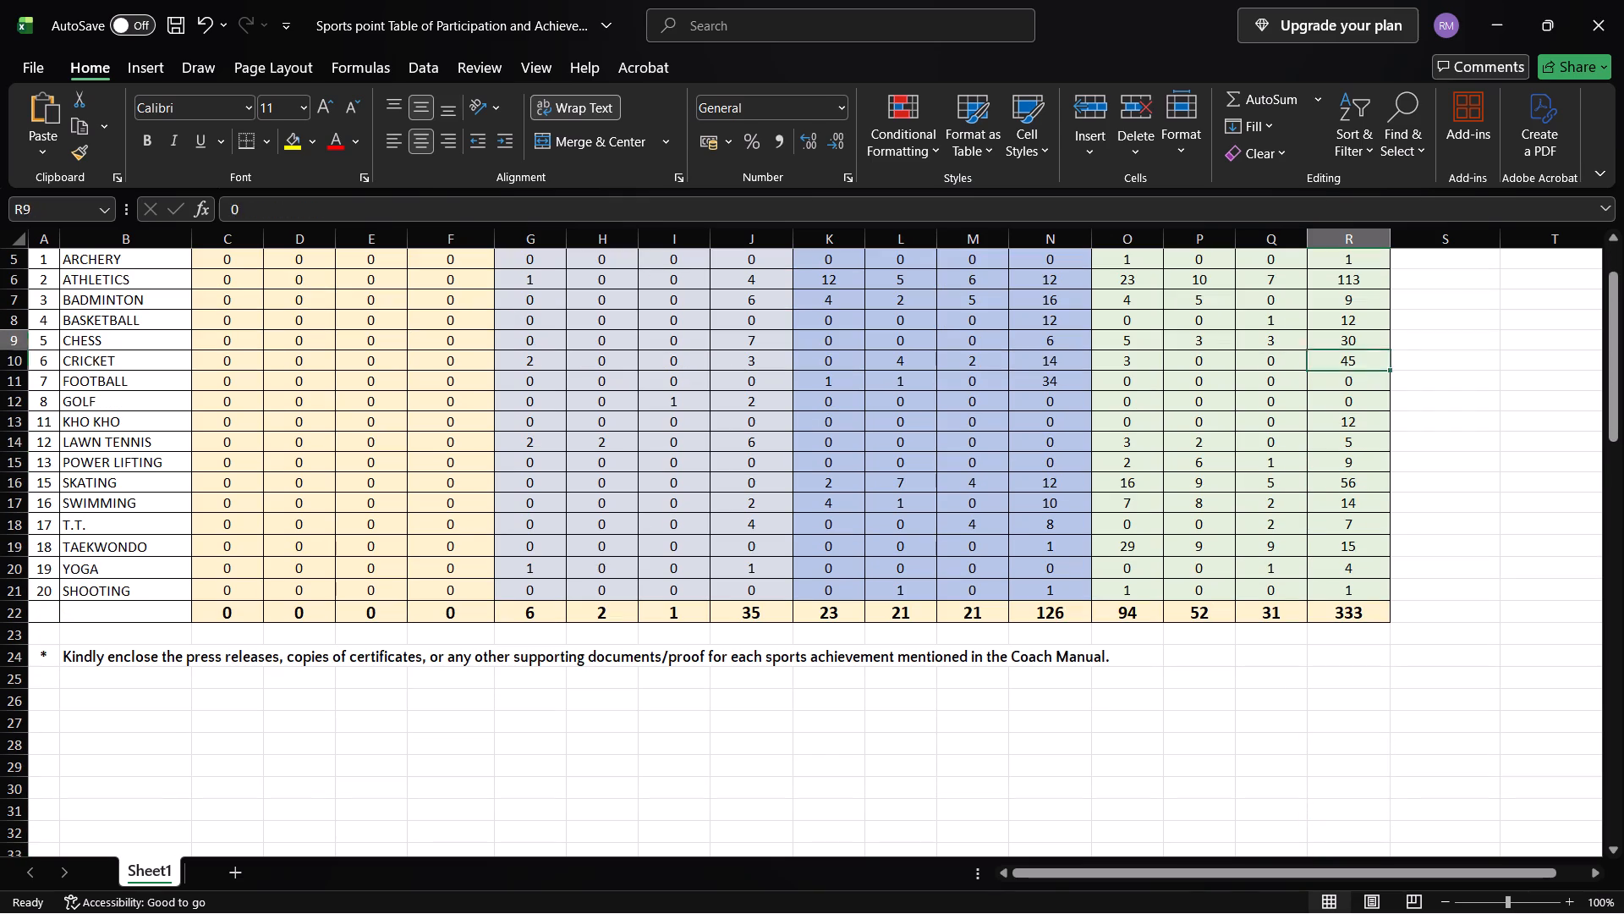
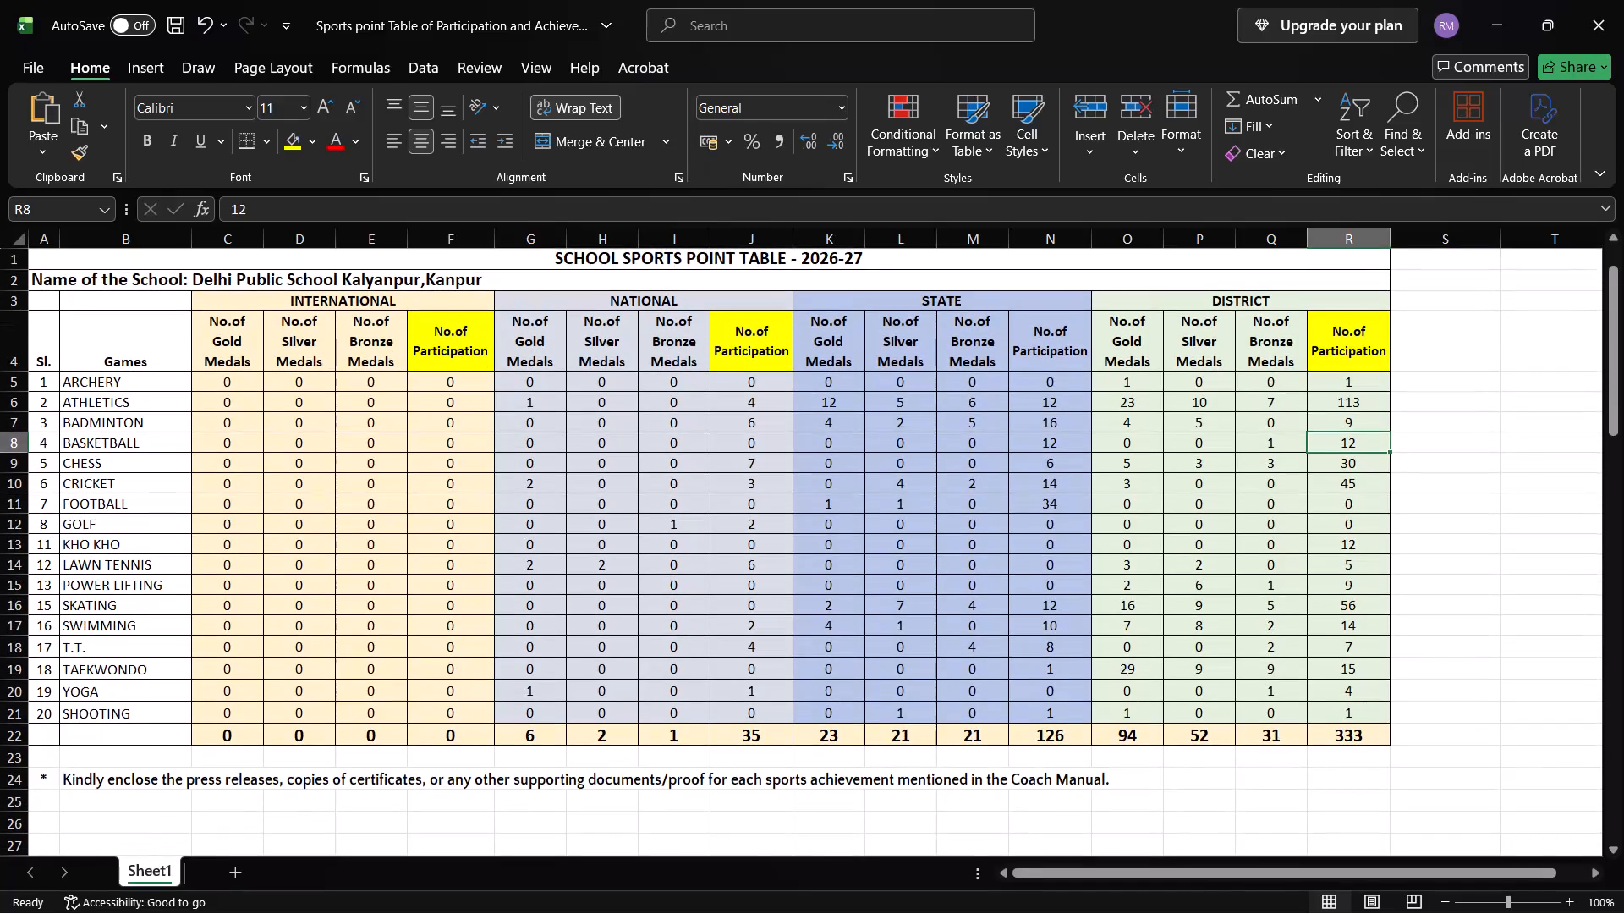
# Save the Sports point Table workbook.
pyautogui.hotkey('ctrl', 's')
pyautogui.hotkey('ctrl', 's')
pyautogui.hotkey('ctrl', 's')
pyautogui.hotkey('ctrl', 's')
pyautogui.hotkey('ctrl', 's')
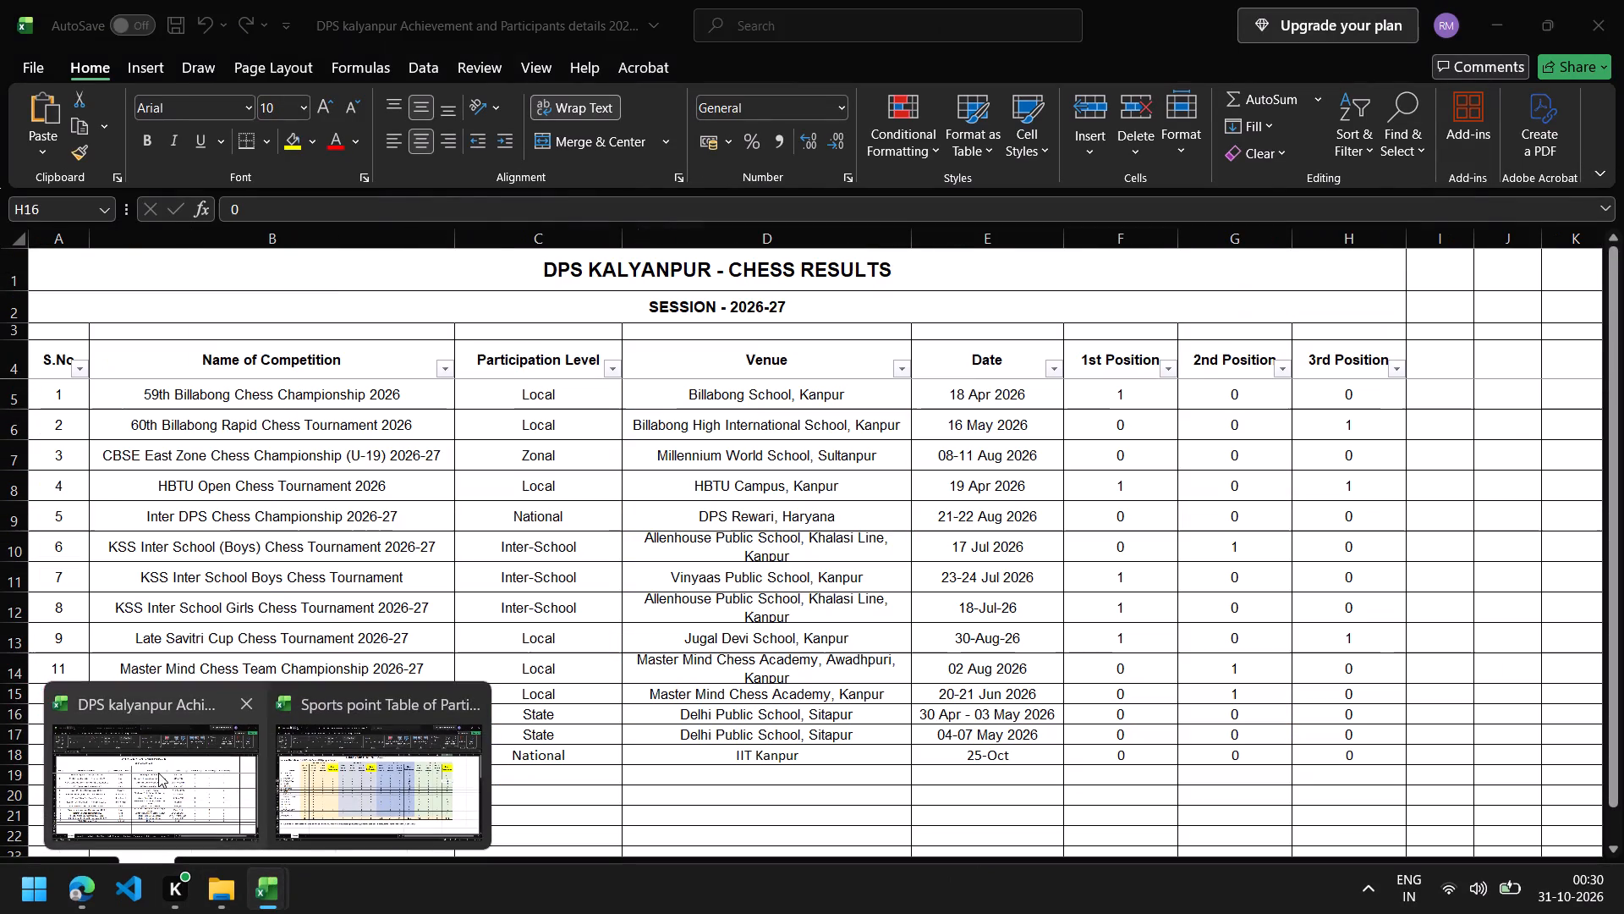
# Switch to the DPS Kalyanpur Achievement and Participants details workbook and save it.
pyautogui.click(158, 773)
pyautogui.click(867, 619)
pyautogui.hotkey('ctrl', 's')
pyautogui.hotkey('ctrl', 's')
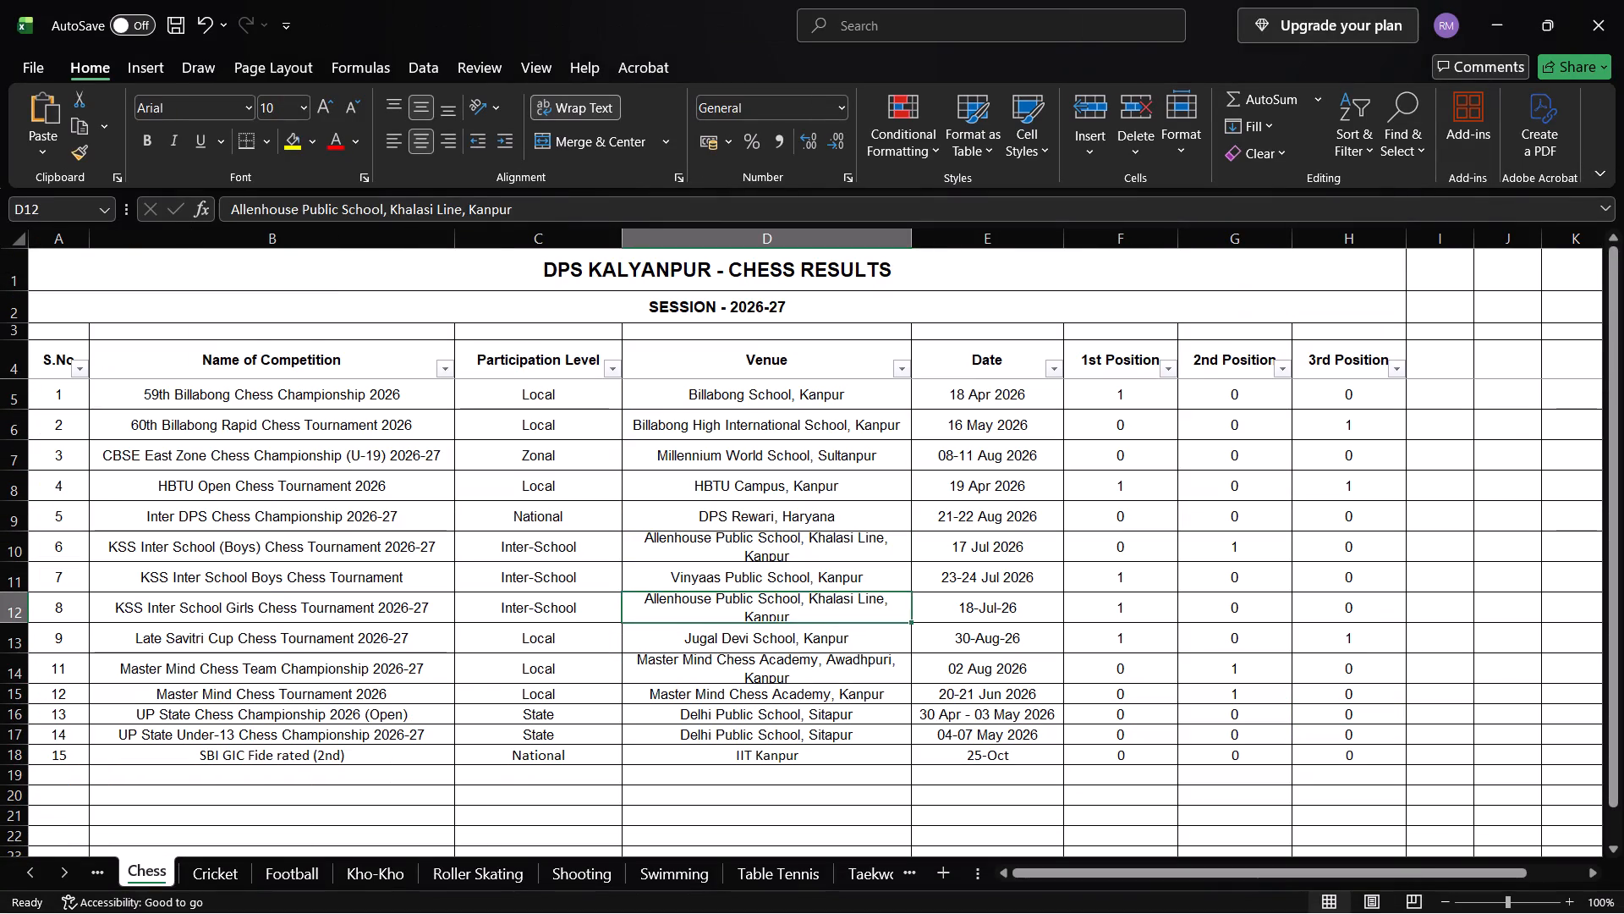
pyautogui.hotkey('ctrl', 's')
pyautogui.hotkey('ctrl', 's')
pyautogui.hotkey('ctrl', 's')
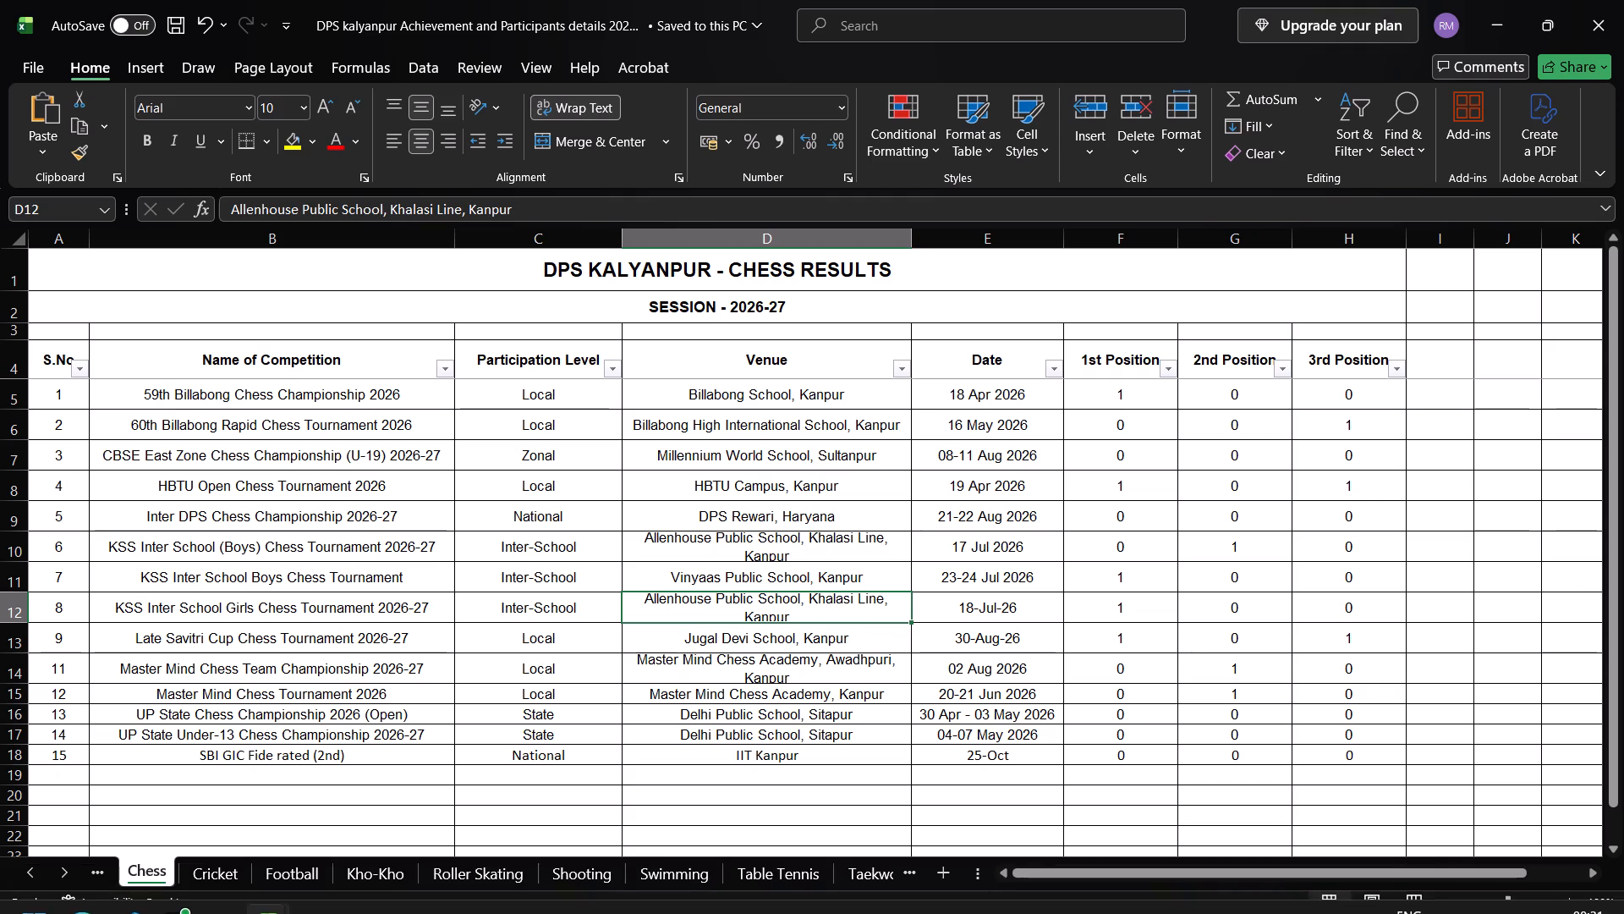
# Close the DPS Kalyanpur Achievement and Participants details workbook.
pyautogui.moveTo(1200, 3); pyautogui.dragTo(1050, 504)
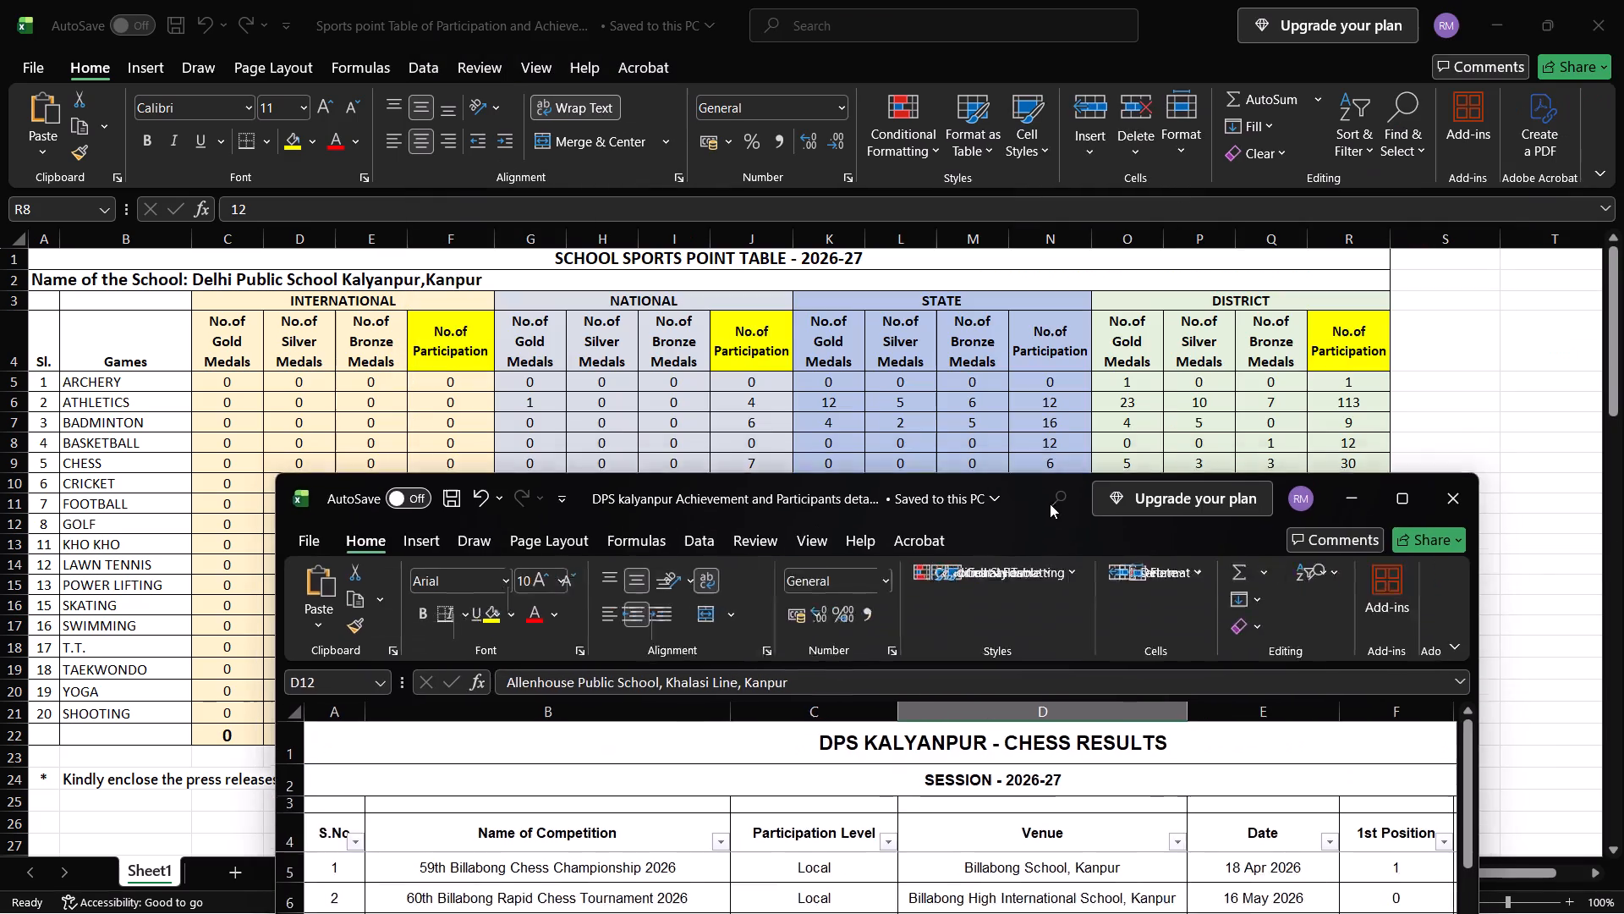
pyautogui.moveTo(1050, 504); pyautogui.dragTo(943, 0)
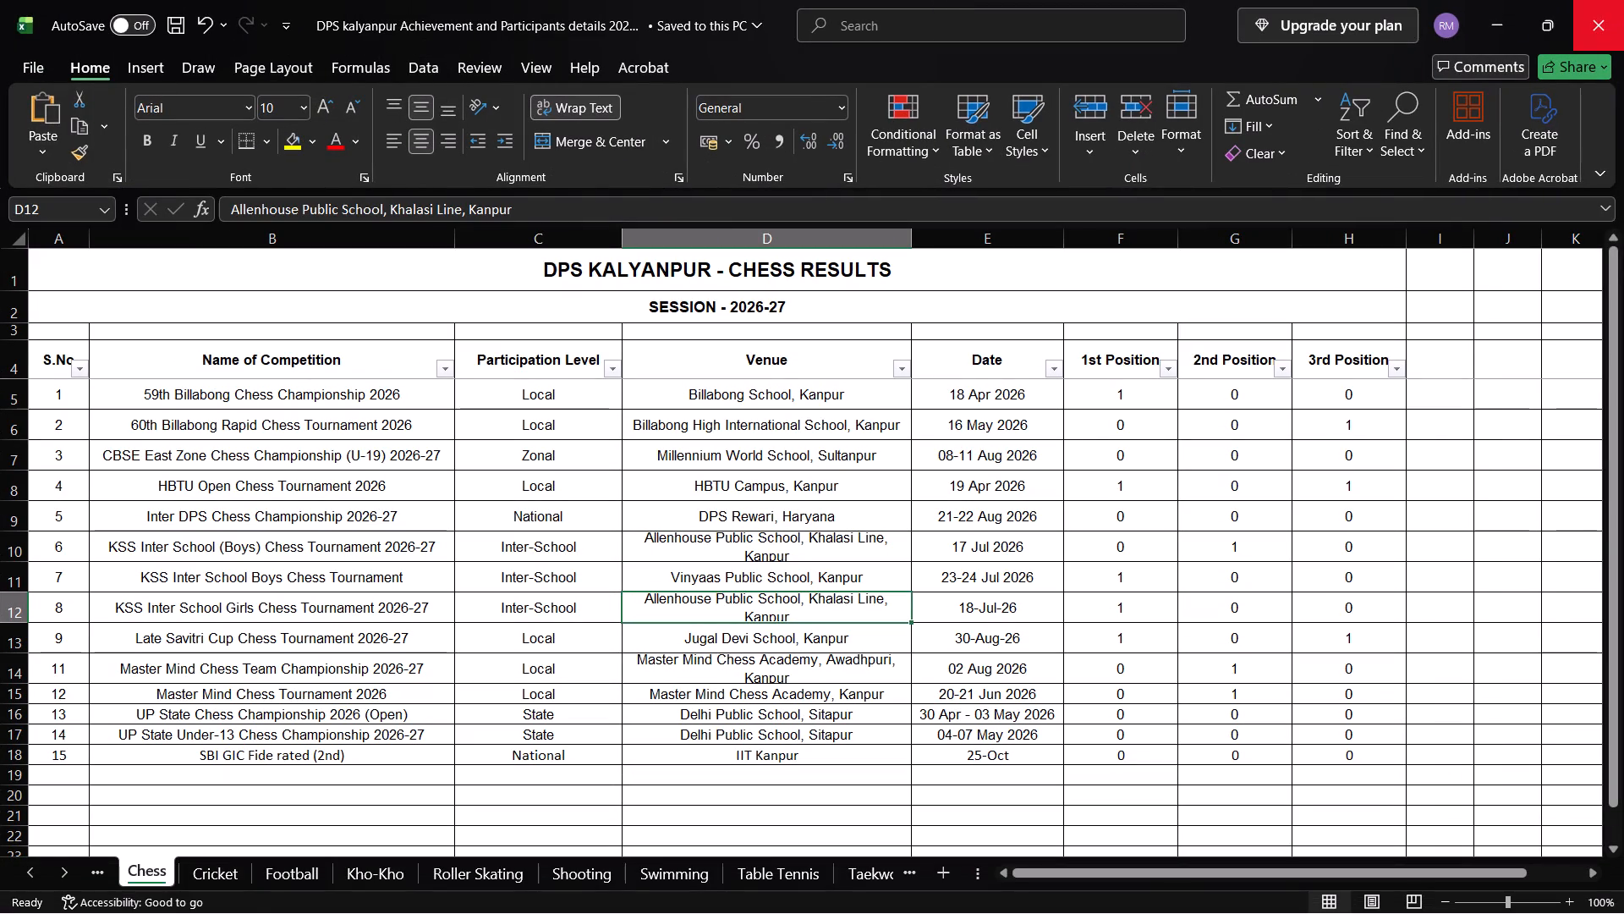
pyautogui.click(1623, 0)
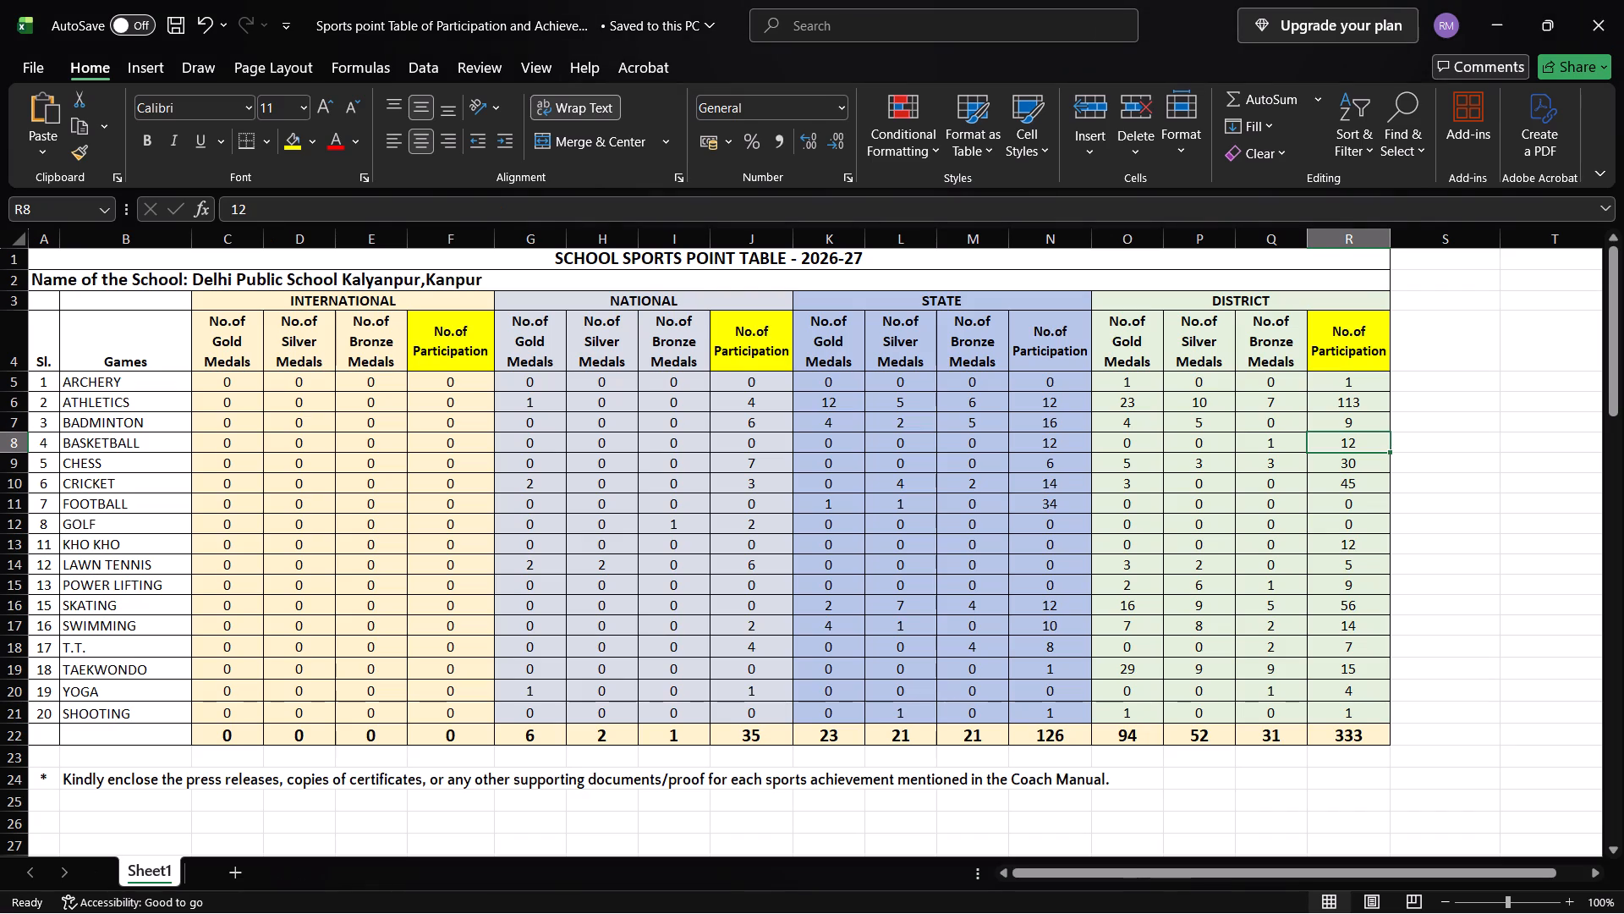
# Save the Sports point Table workbook once more and close it.
pyautogui.click(1552, 466)
pyautogui.hotkey('ctrl', 's')
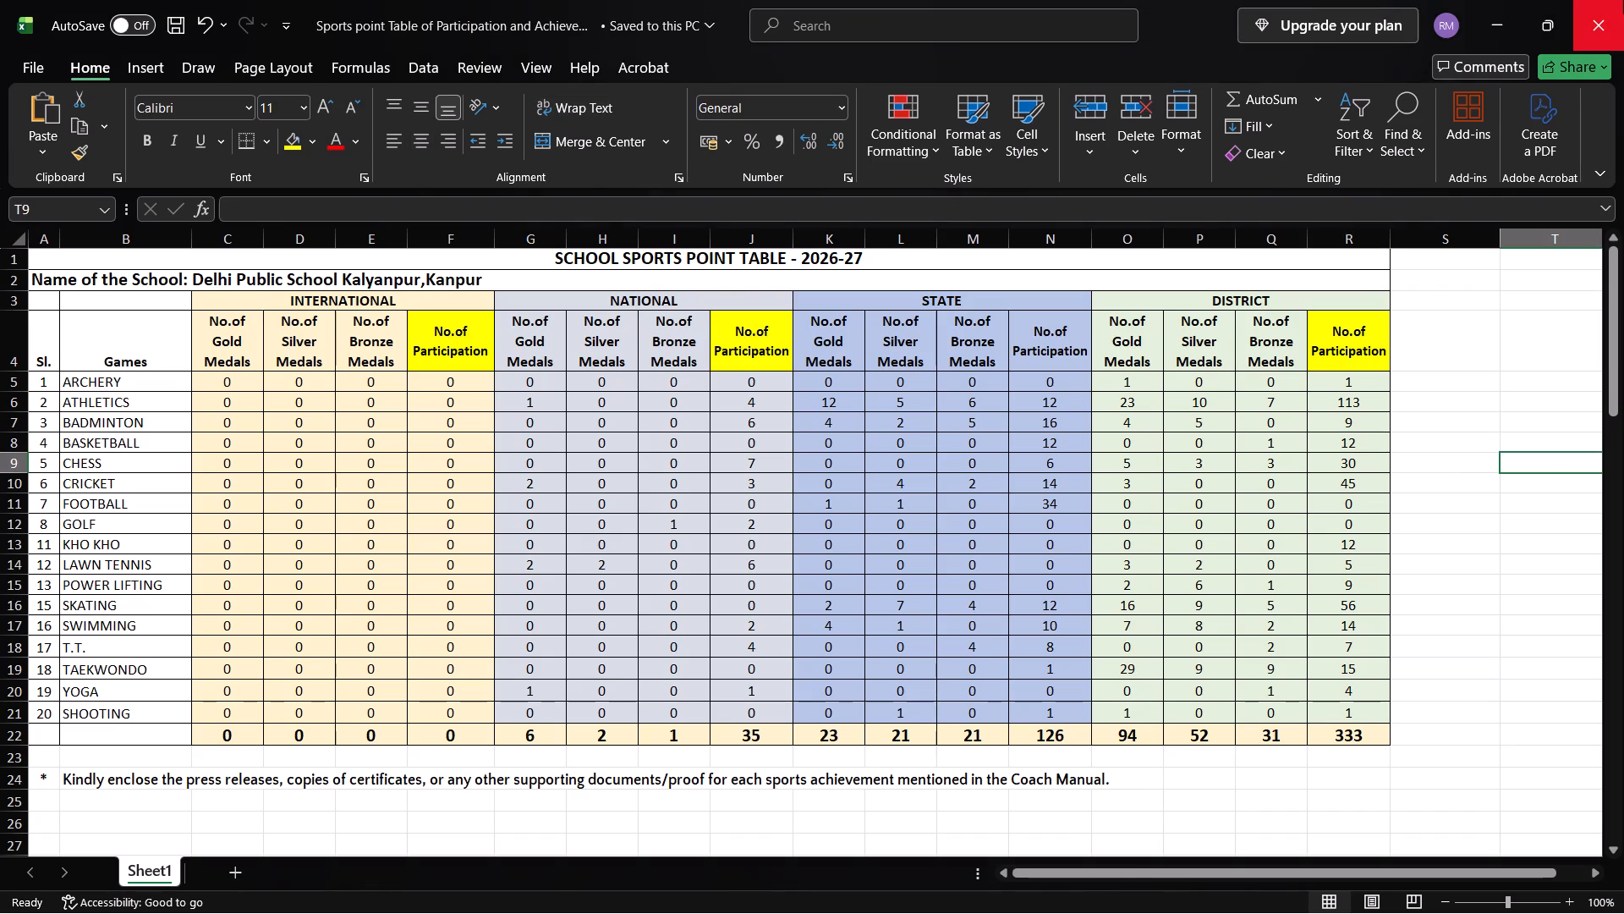
pyautogui.click(1623, 0)
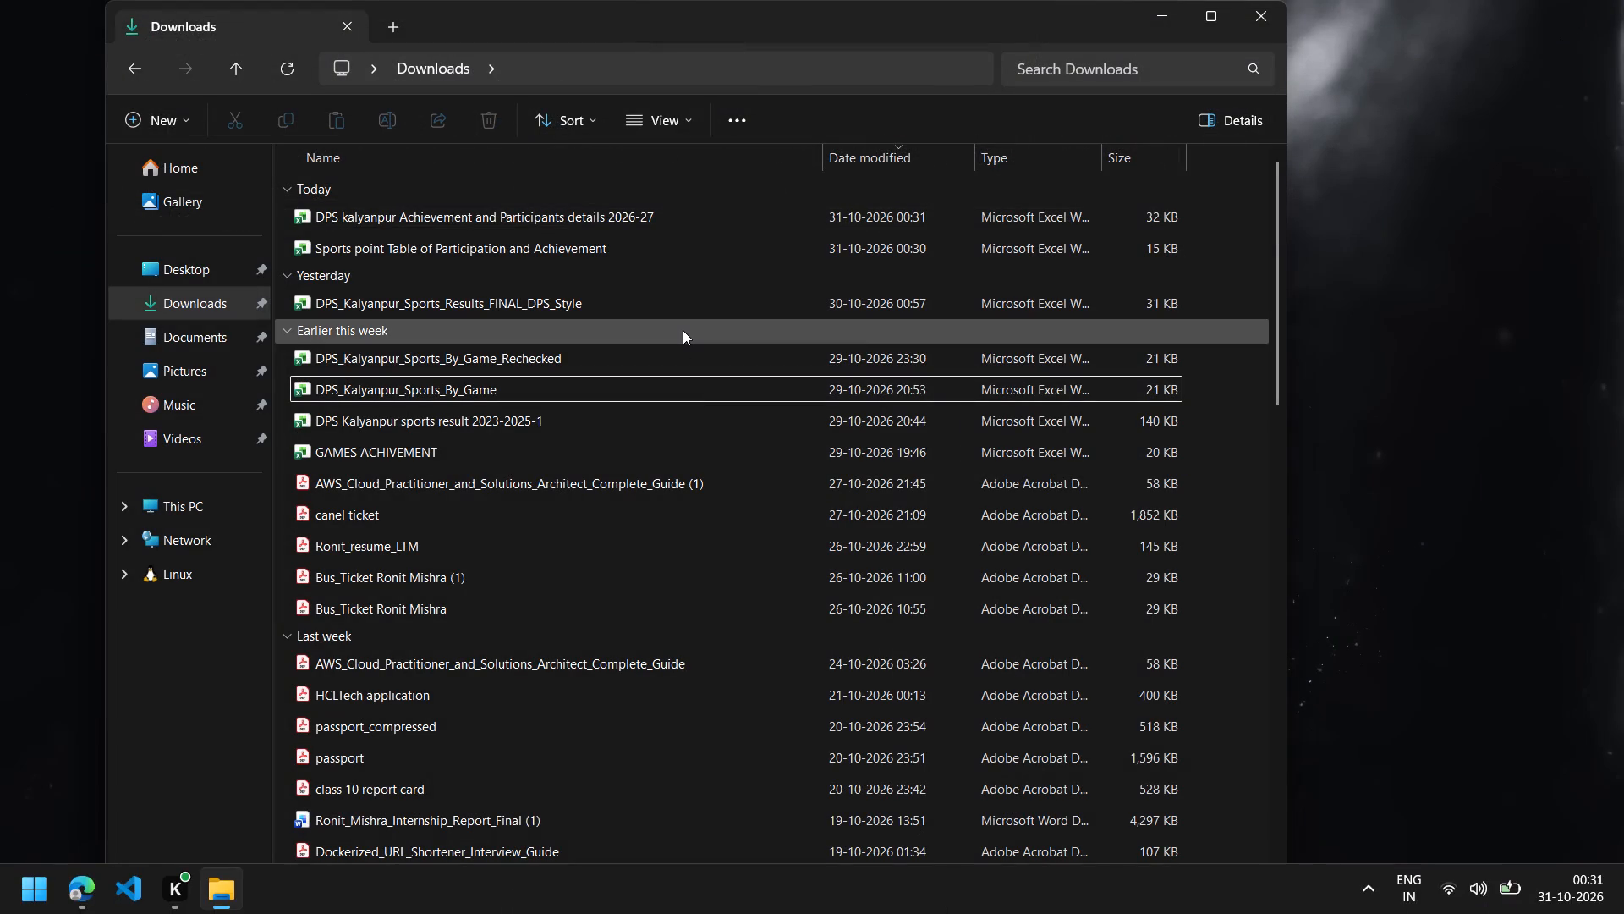